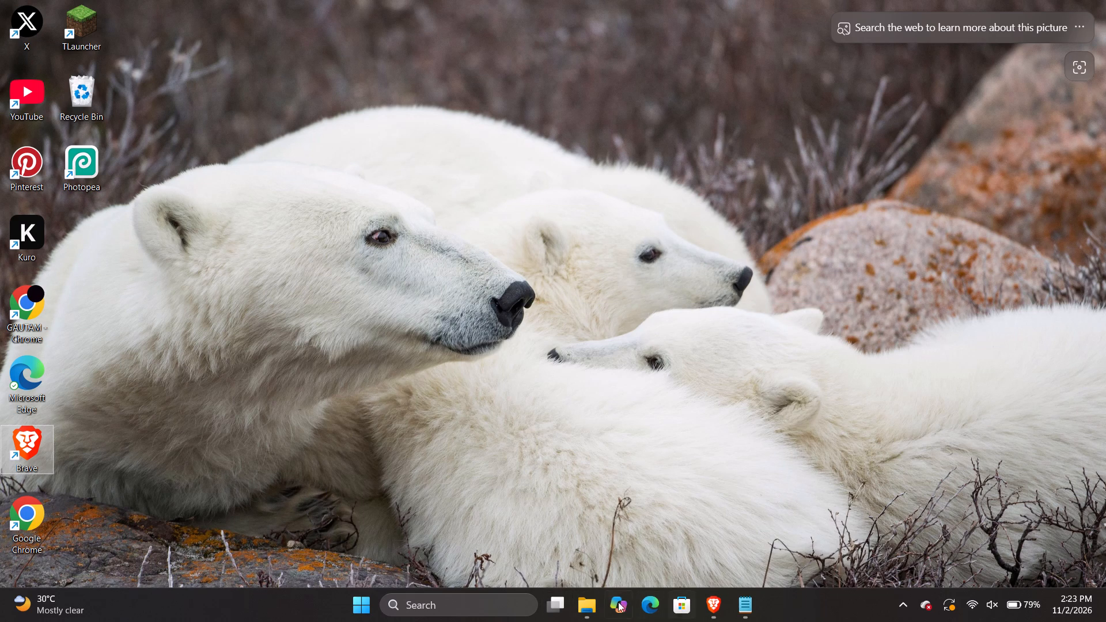
Switch to File Explorer and open the Downloads folder.
left_click(592, 610)
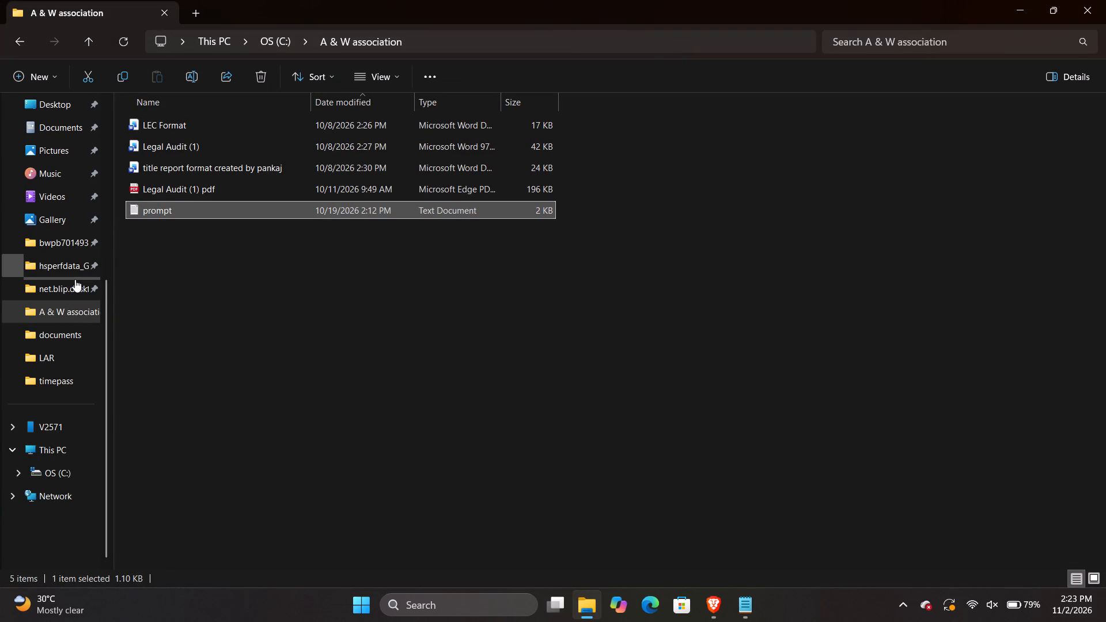
scroll(75, 279, "down", 2)
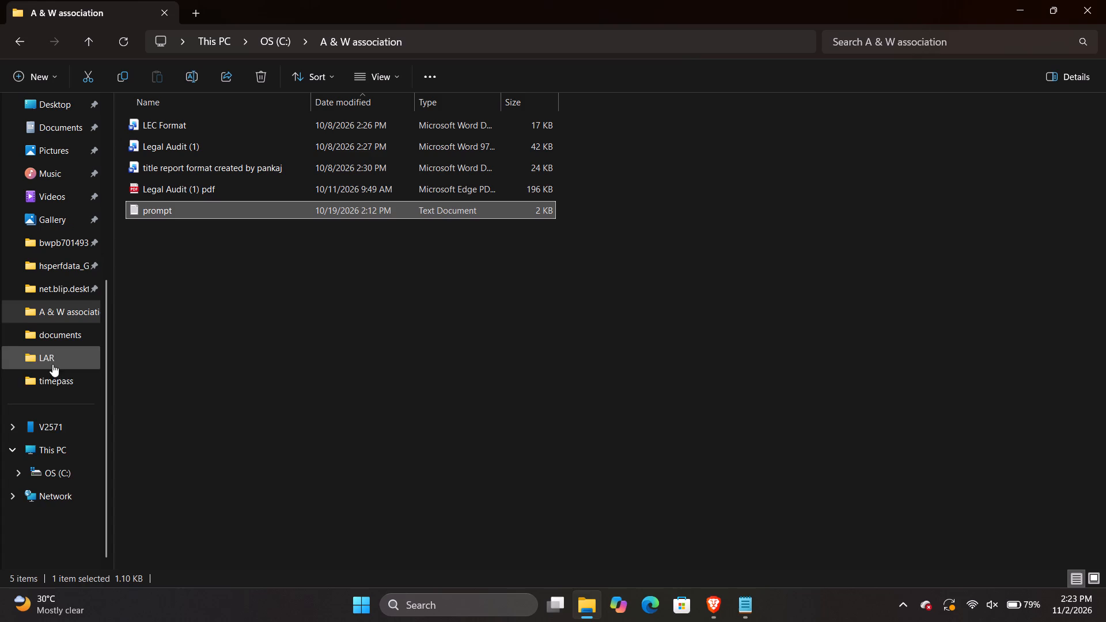
left_click(52, 476)
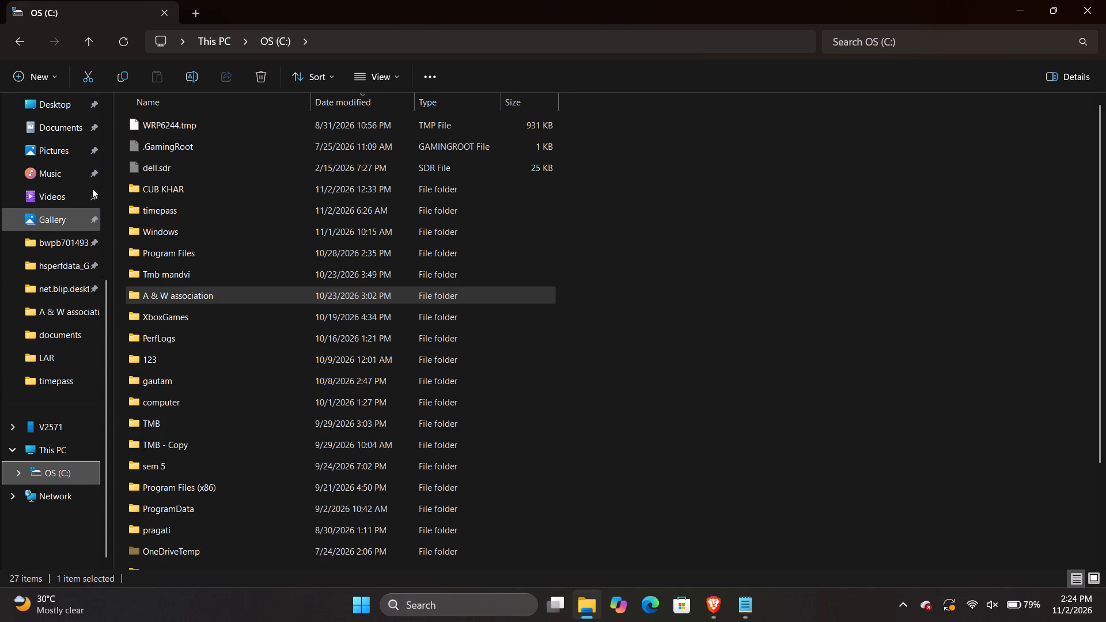
scroll(84, 158, "up", 1)
left_click(71, 169)
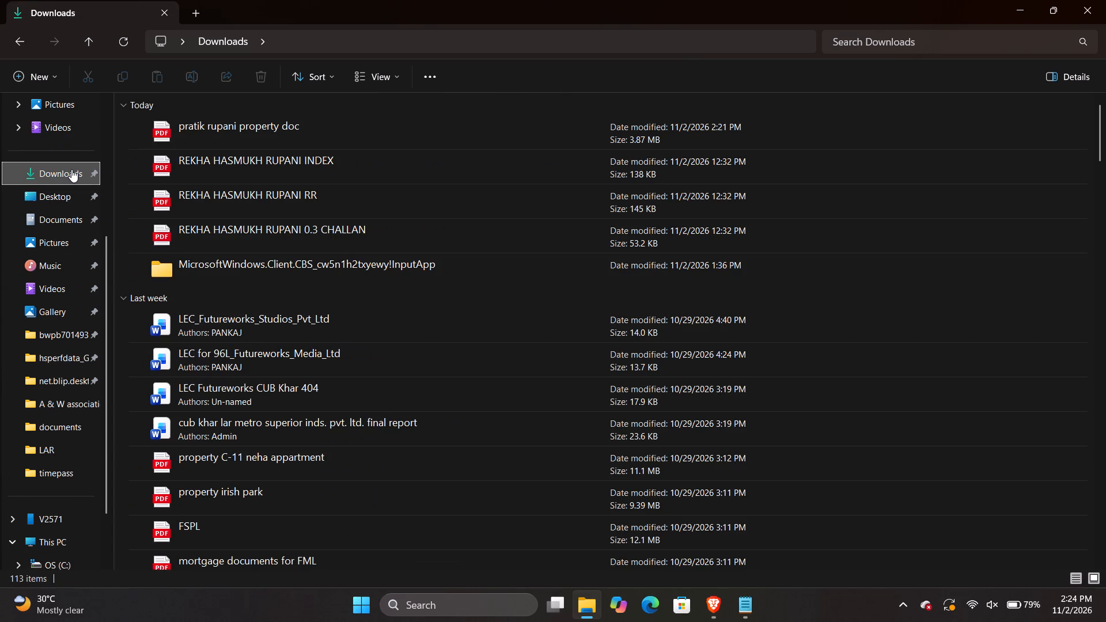
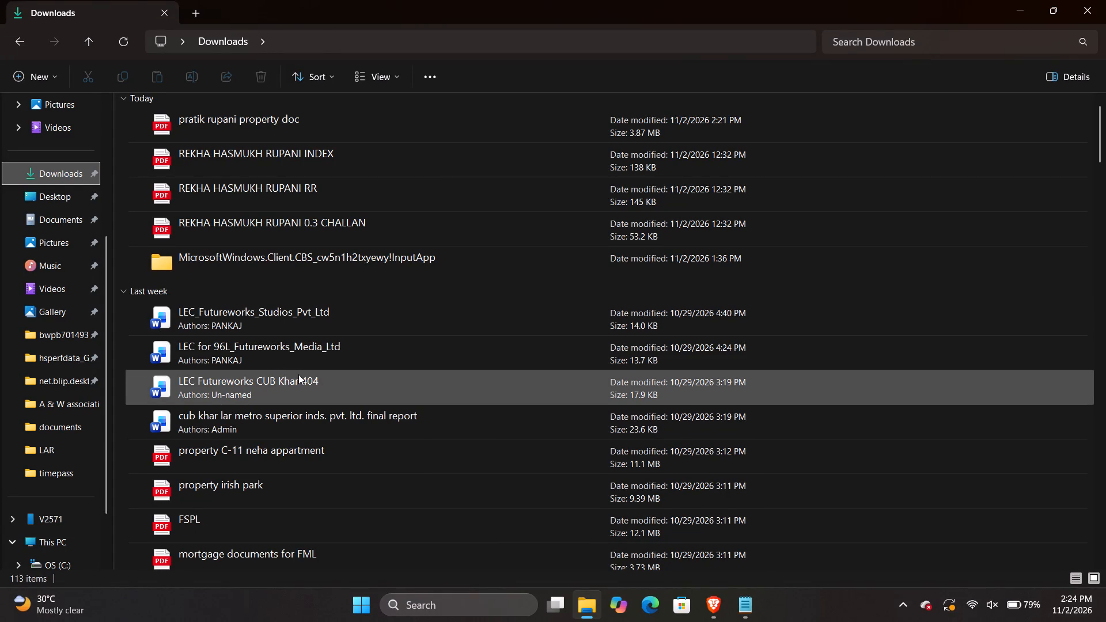
Open the LEC Futureworks CUB Khar 404 document from Downloads in Word and review its borrower details and document table.
right_click(304, 376)
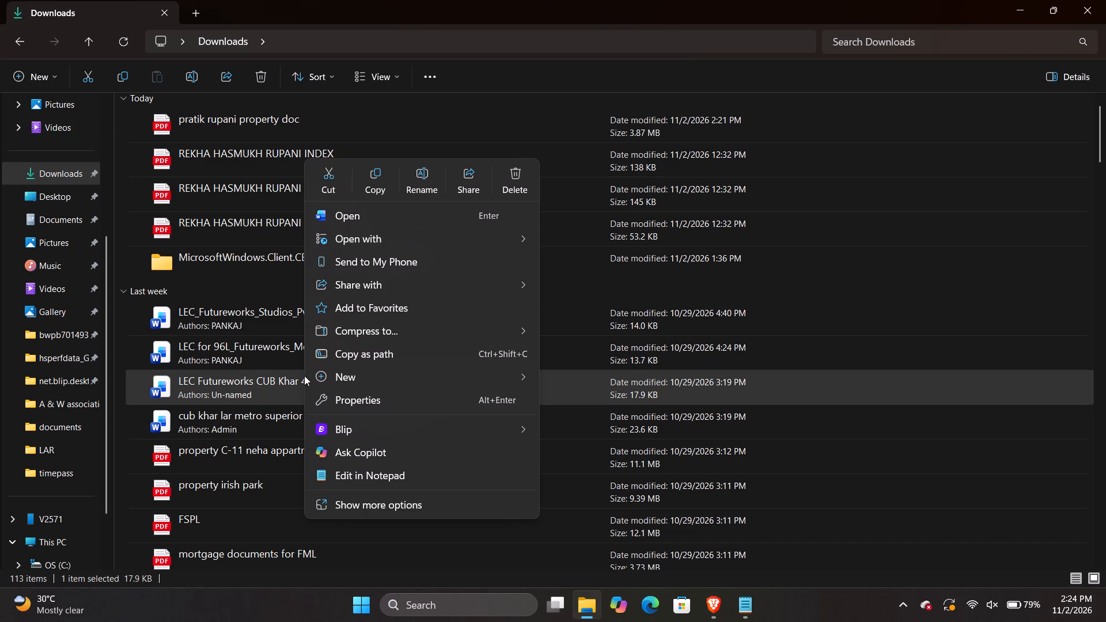
double_click(267, 387)
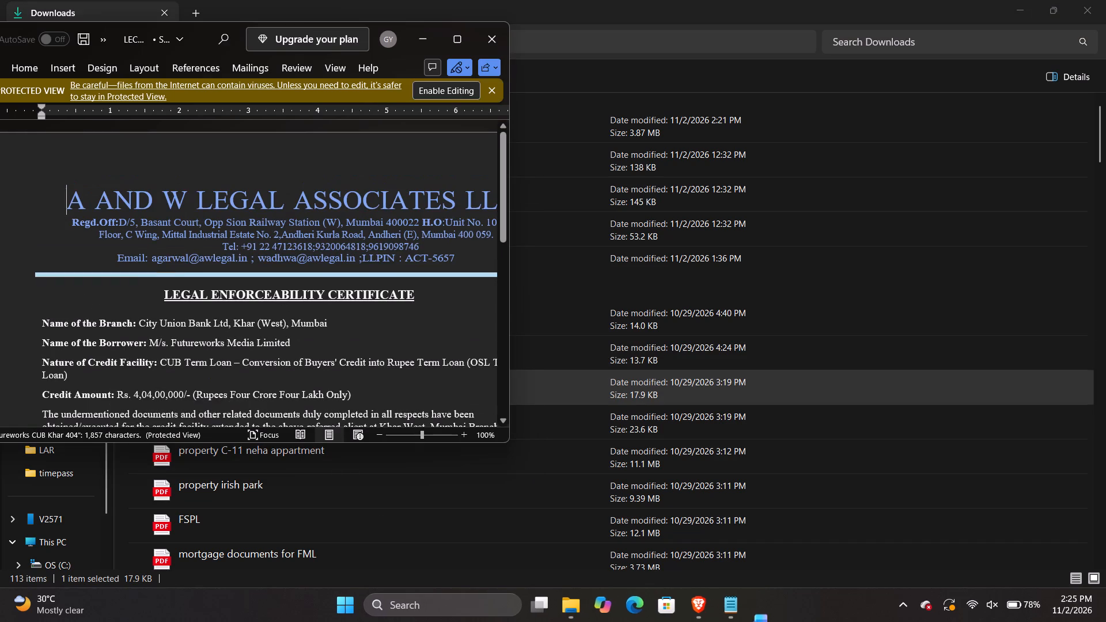
scroll(307, 339, "left", 1)
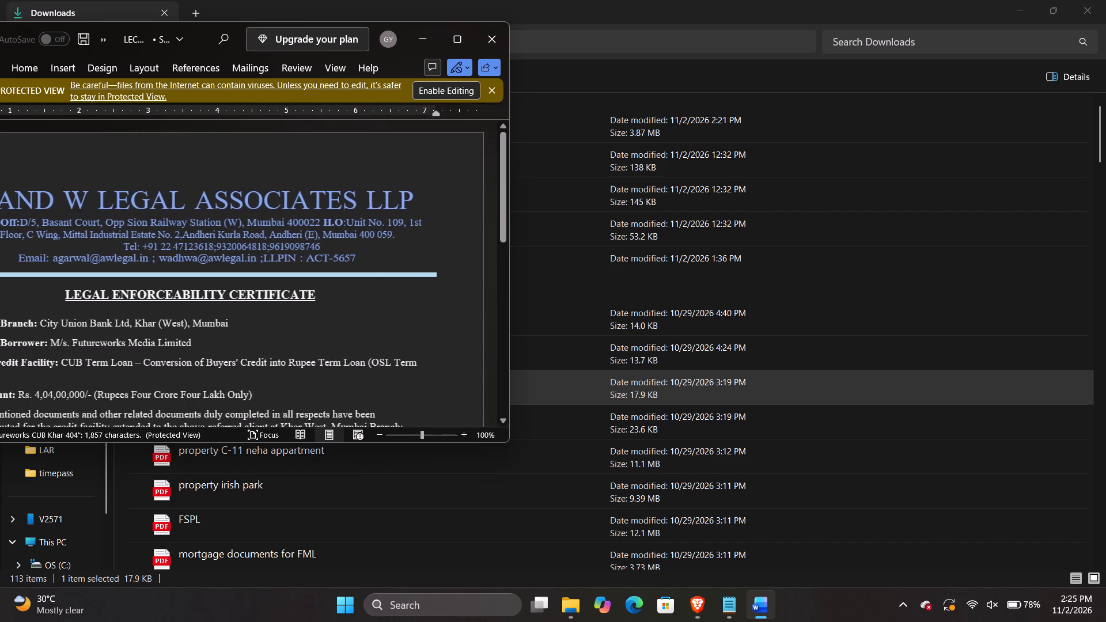
scroll(307, 339, "down", 2)
scroll(307, 339, "right", 1)
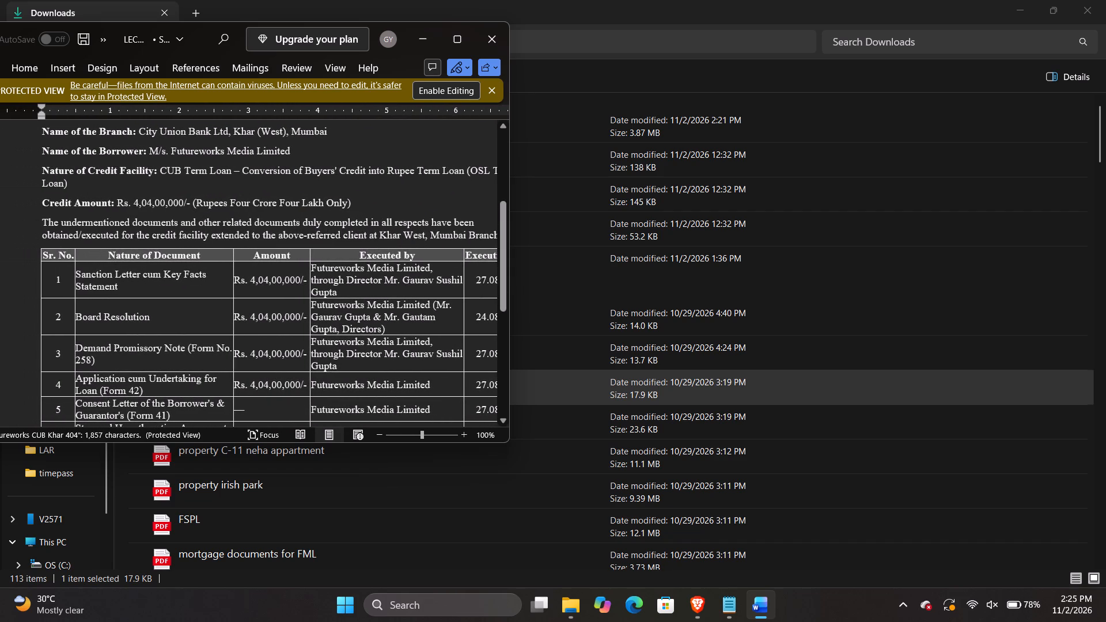
scroll(307, 339, "right", 1)
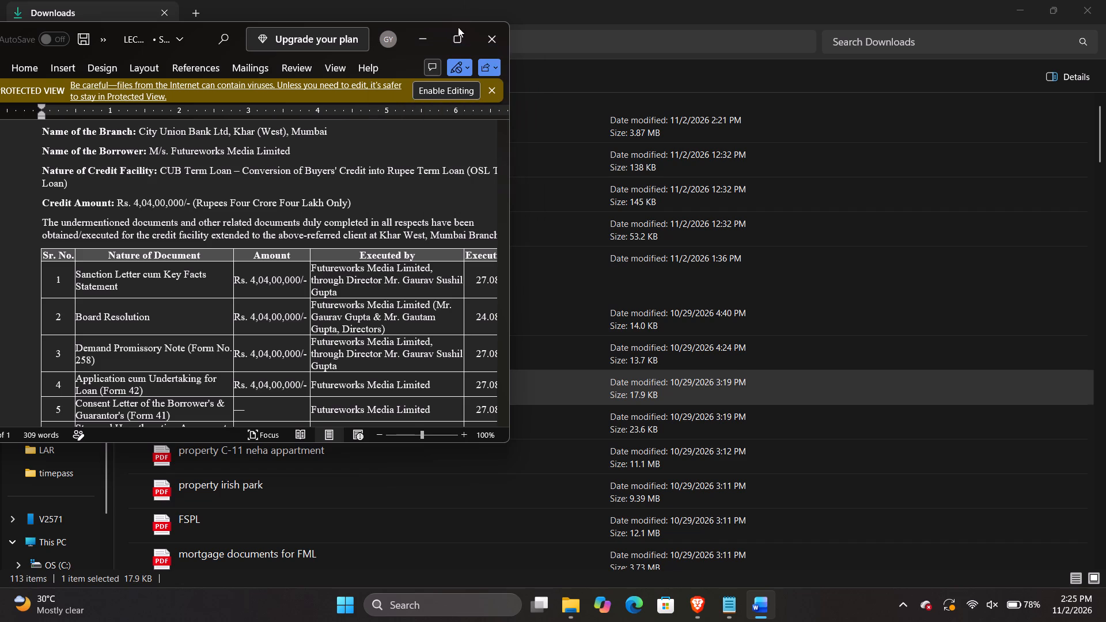
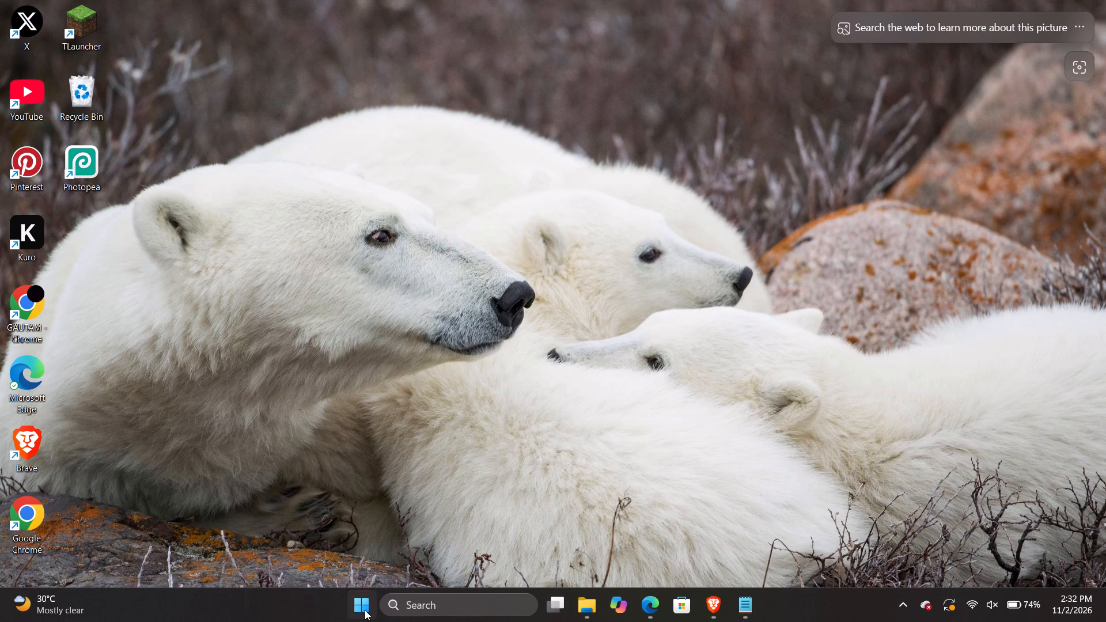
Open the Windows Start view showing the pinned apps and recent documents.
left_click(368, 605)
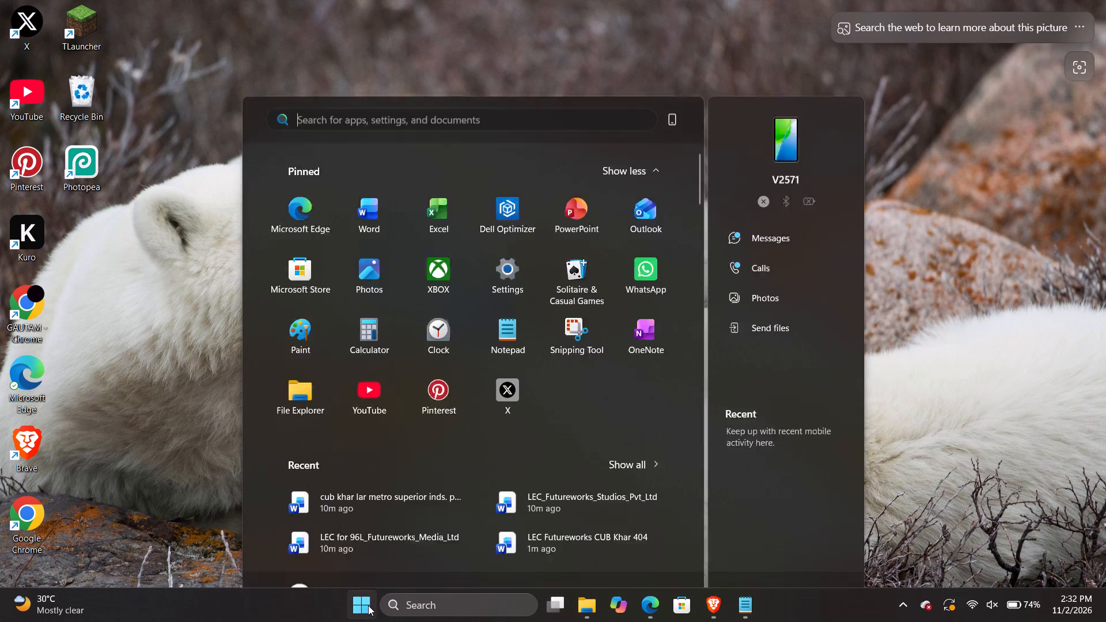
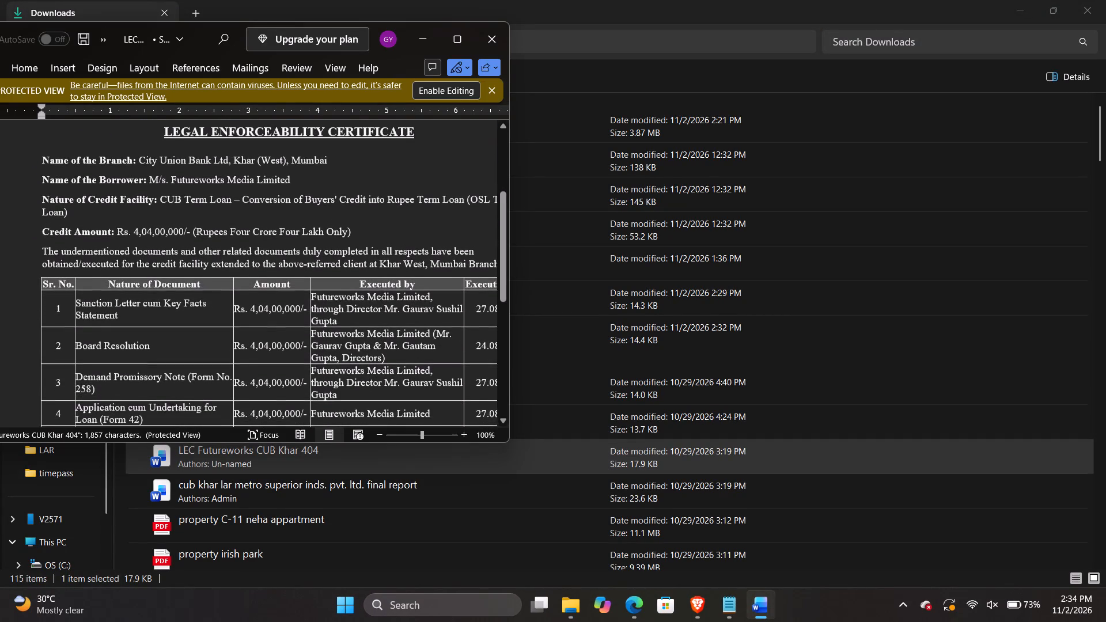
Close the LEC Futureworks CUB Khar 404 certificate in Word.
left_click(495, 36)
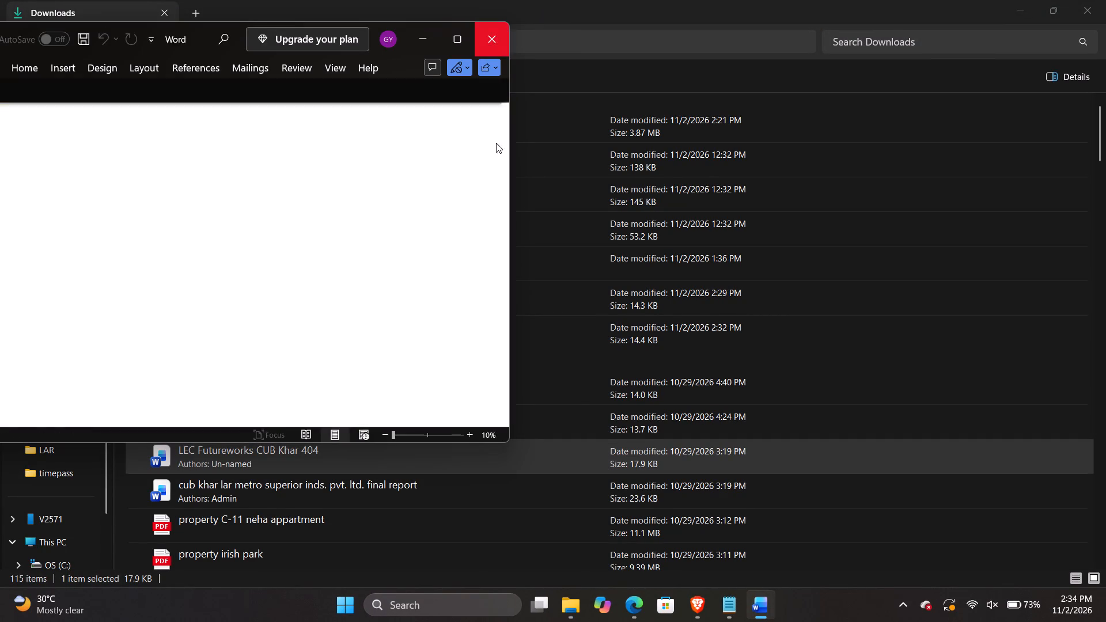
In the Downloads folder, rename the LEC Futureworks CUB Khar 404 document as LEC Futureworks CUB Khar 4CR.
right_click(279, 449)
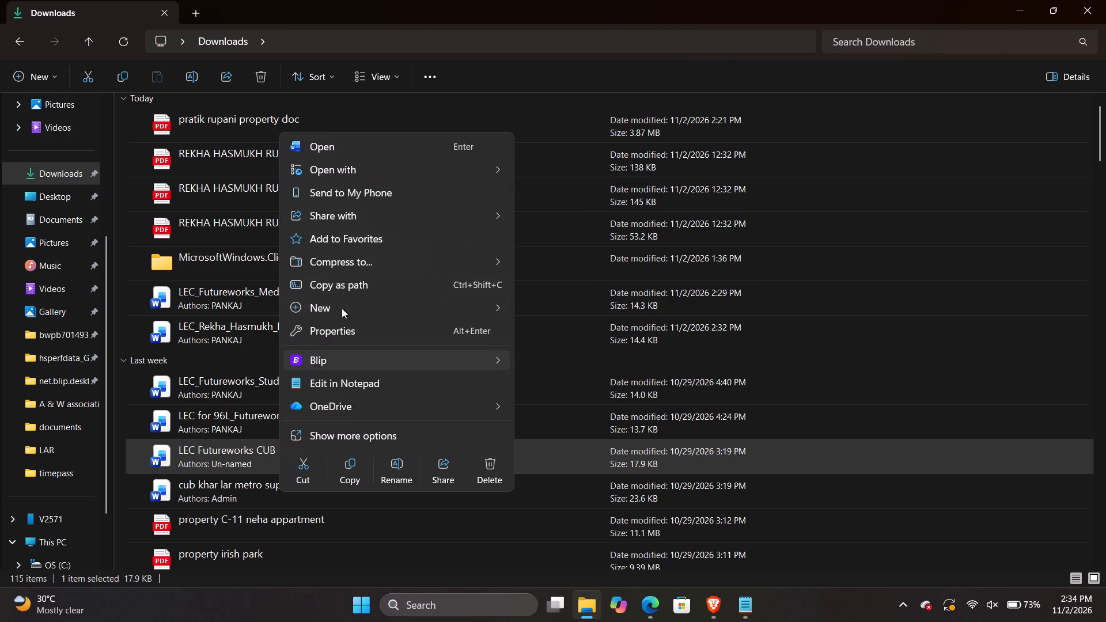
left_click(395, 468)
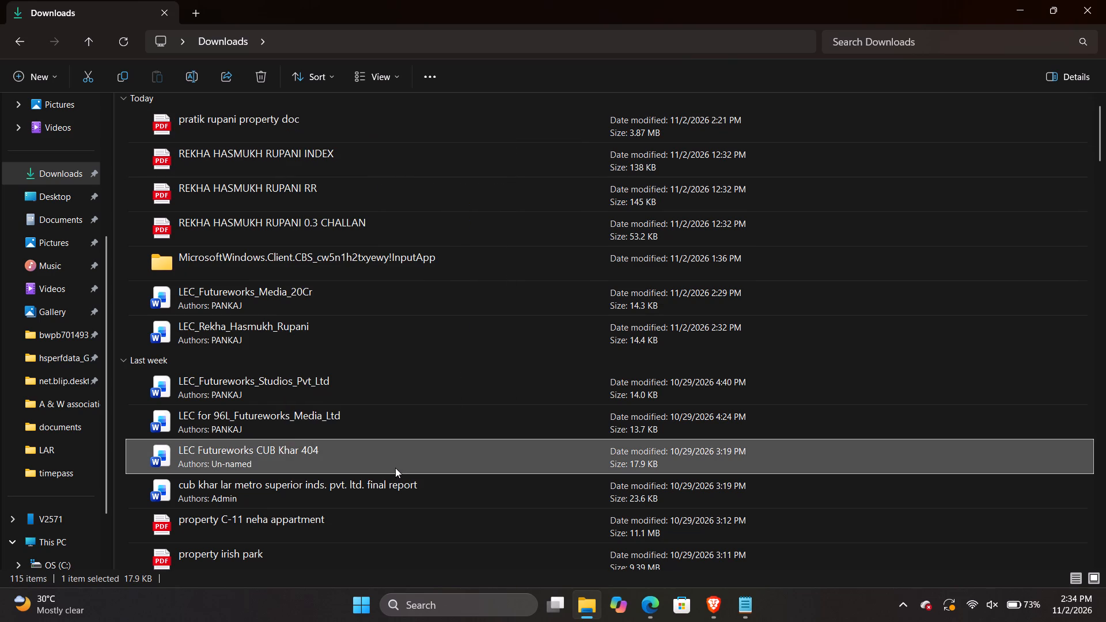
left_click(311, 443)
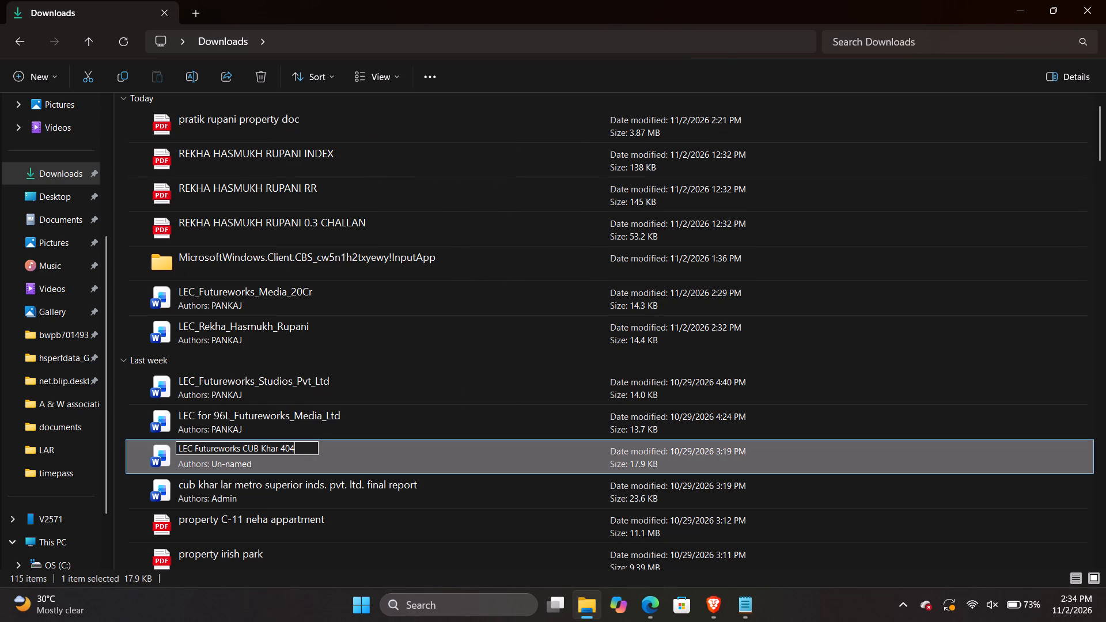
key("BackSpace")
key("BackSpace")
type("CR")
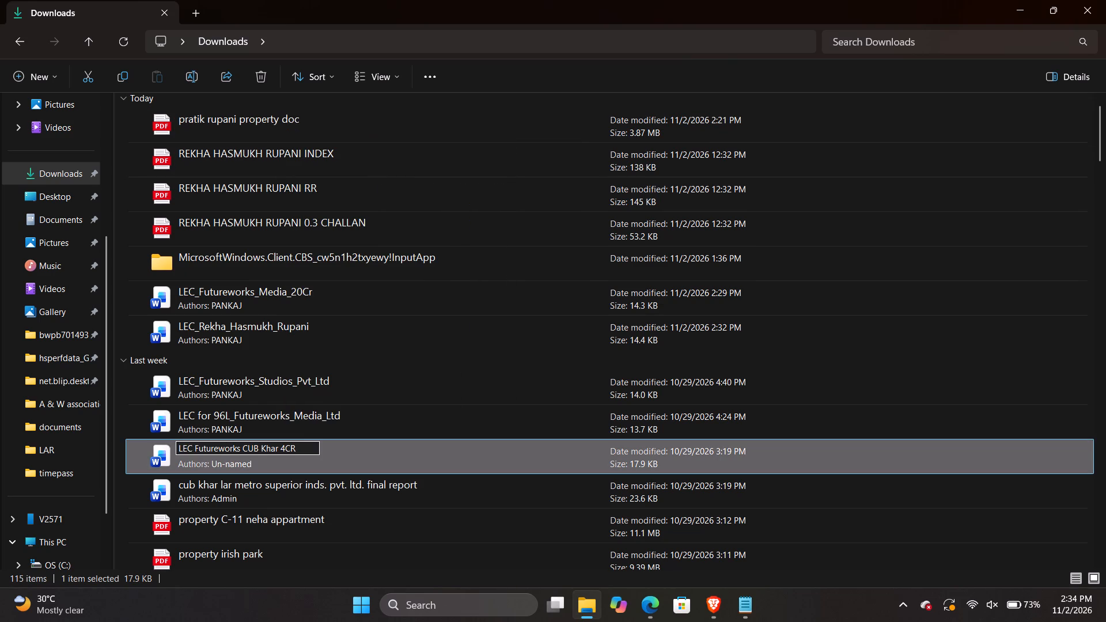
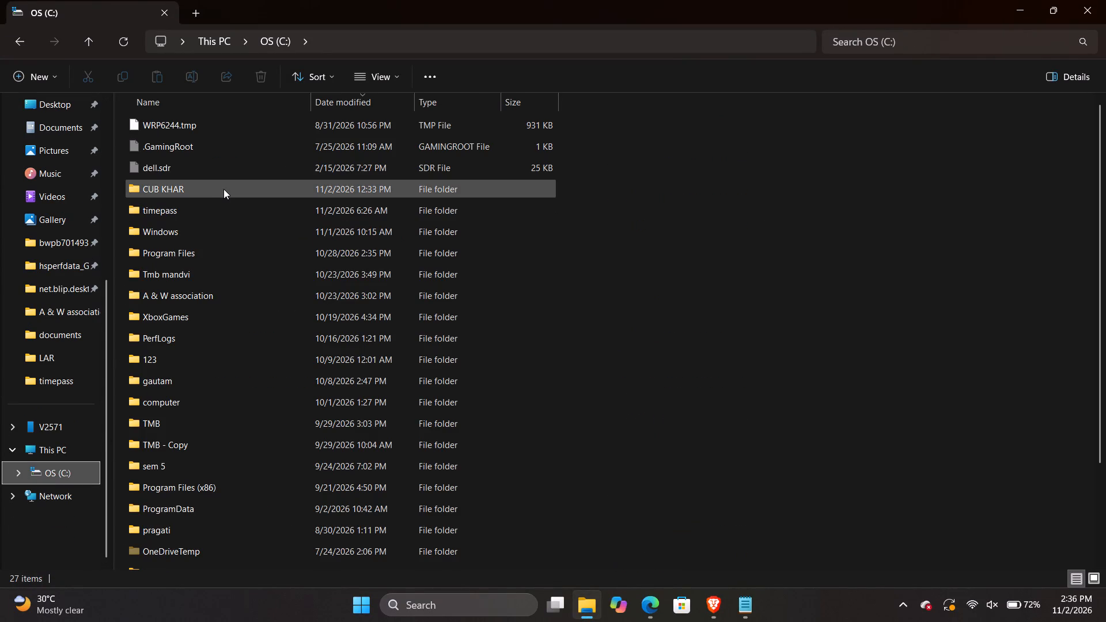
Create a subfolder named KHAR inside the CUB KHAR folder on the C: drive.
double_click(224, 189)
right_click(230, 232)
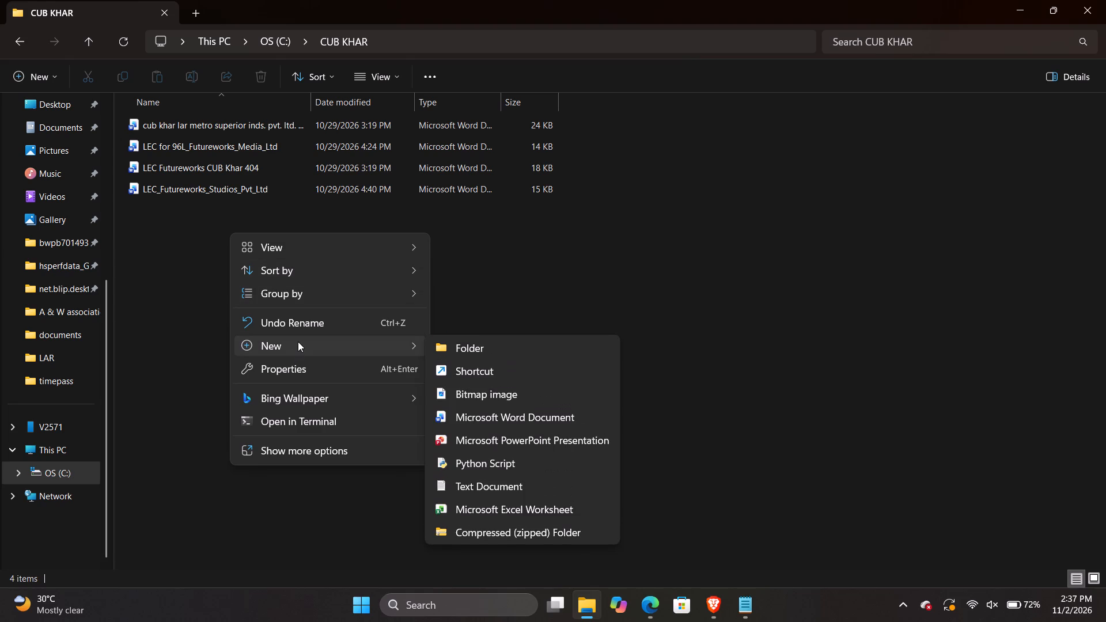
left_click(454, 342)
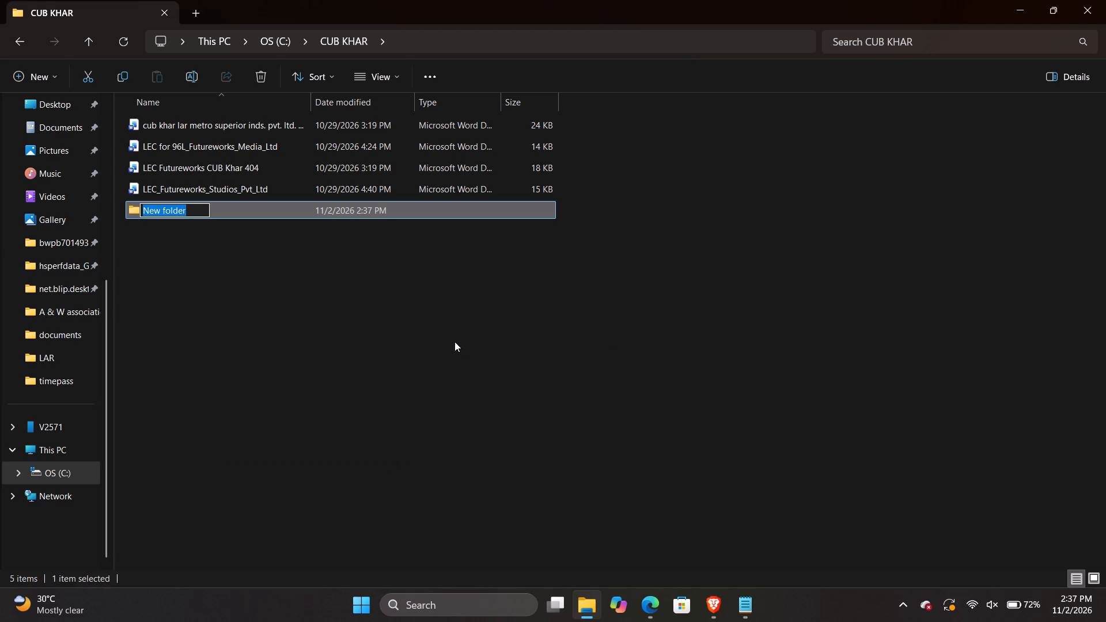
key("BackSpace")
type("KHAR")
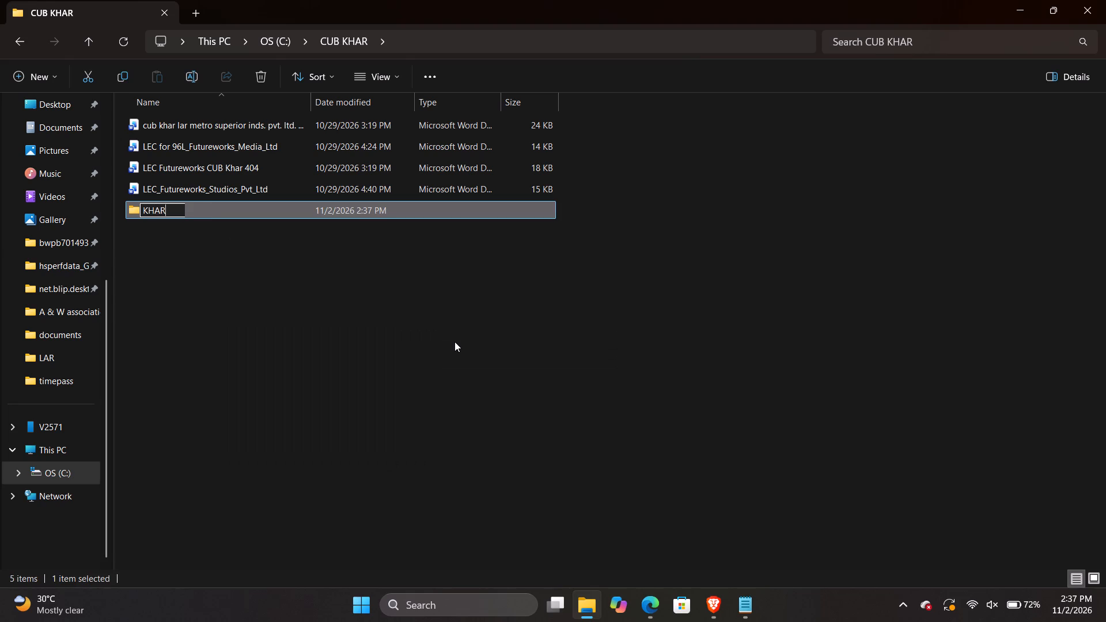
key("Return")
Move the four Word documents from the CUB KHAR folder into its KHAR subfolder.
left_click(263, 124)
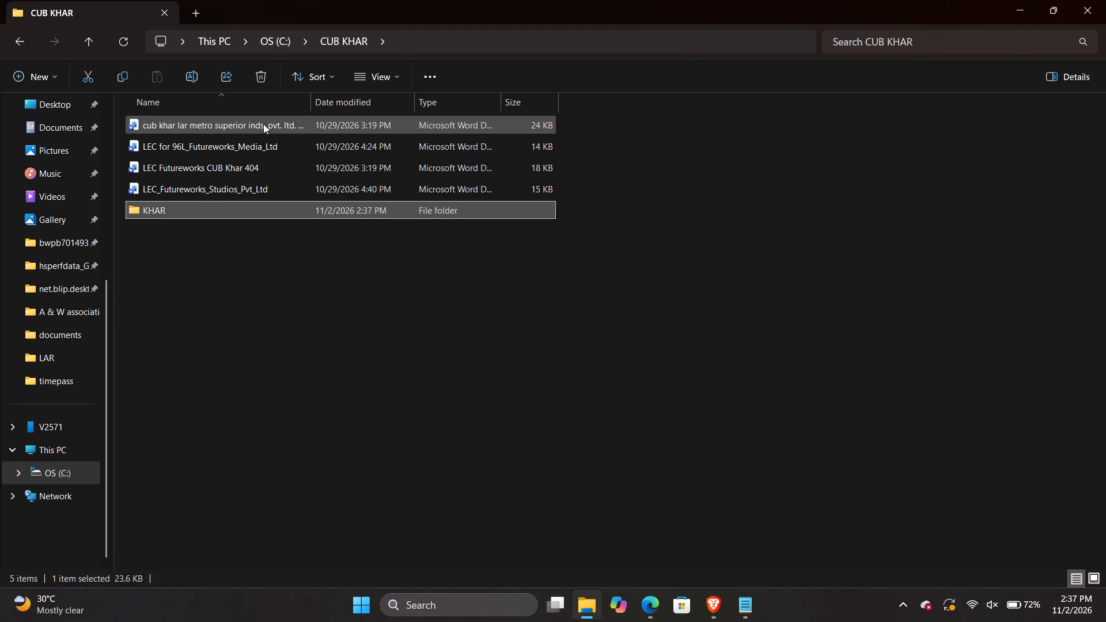
key("ctrl+shift+Down")
key("ctrl+shift+Down")
key("ctrl+shift+Down")
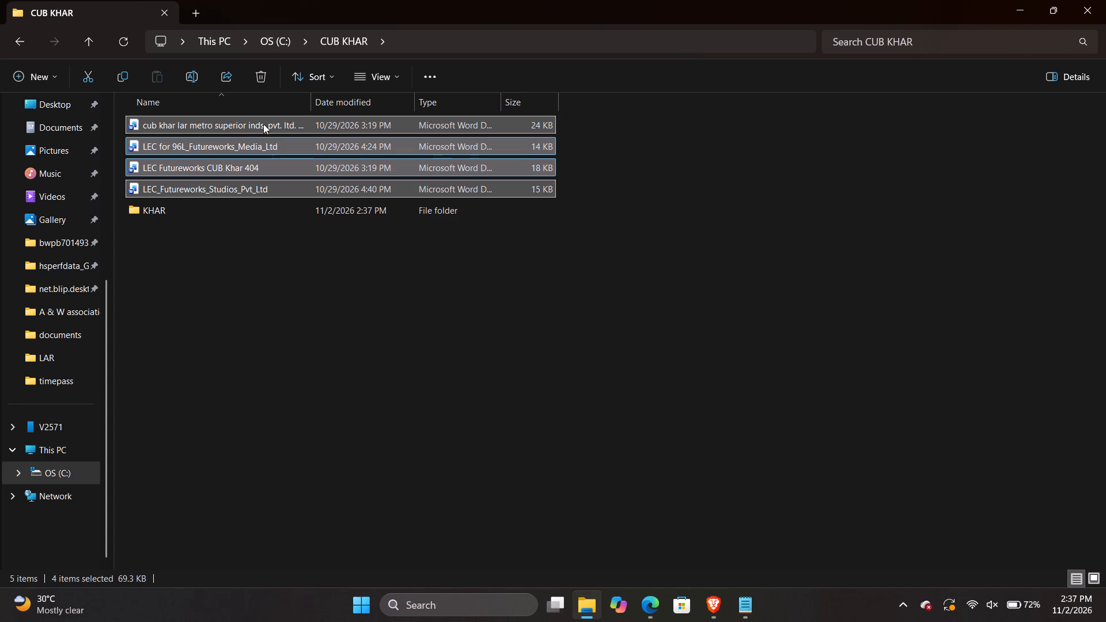
key("ctrl+x")
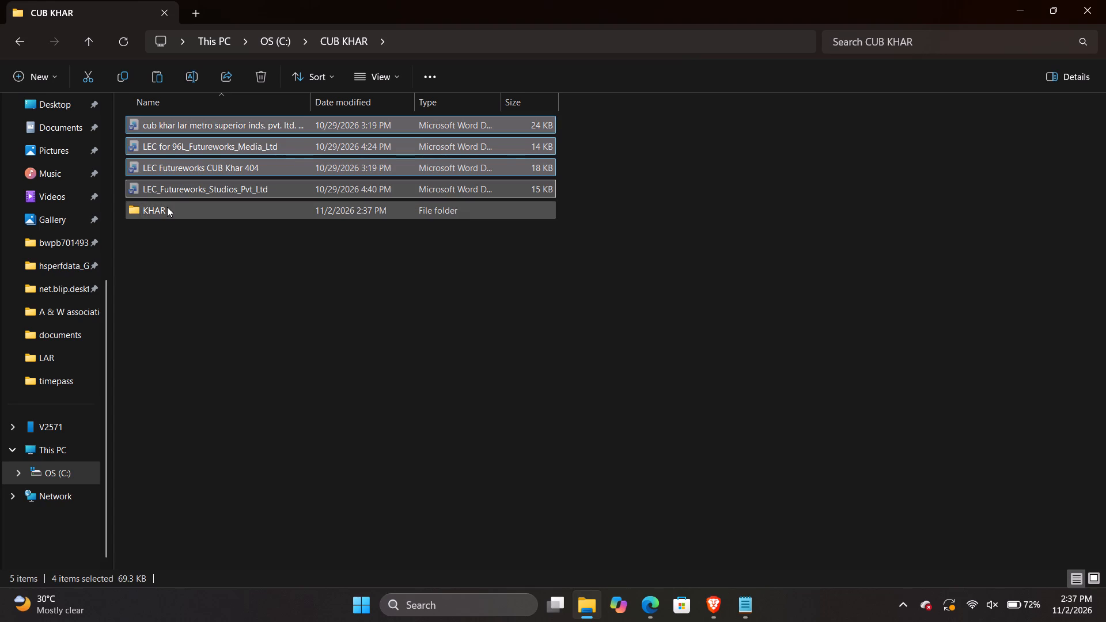
double_click(166, 207)
key("ctrl+v")
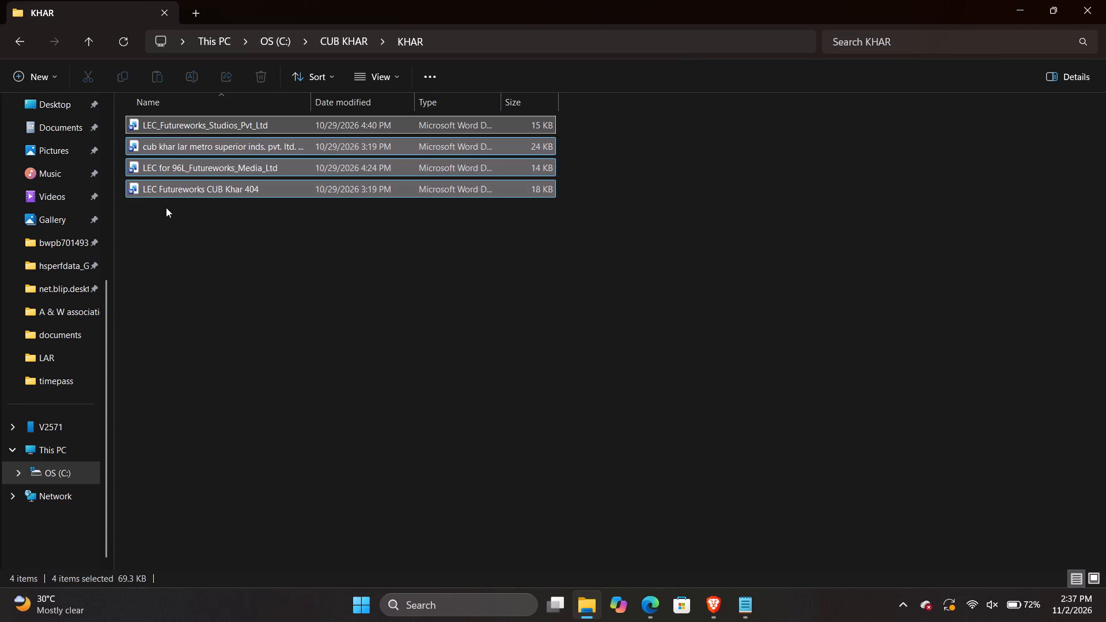
key("Escape")
Go back to the C: drive and rename the CUB KHAR folder as CUB.
left_click(332, 40)
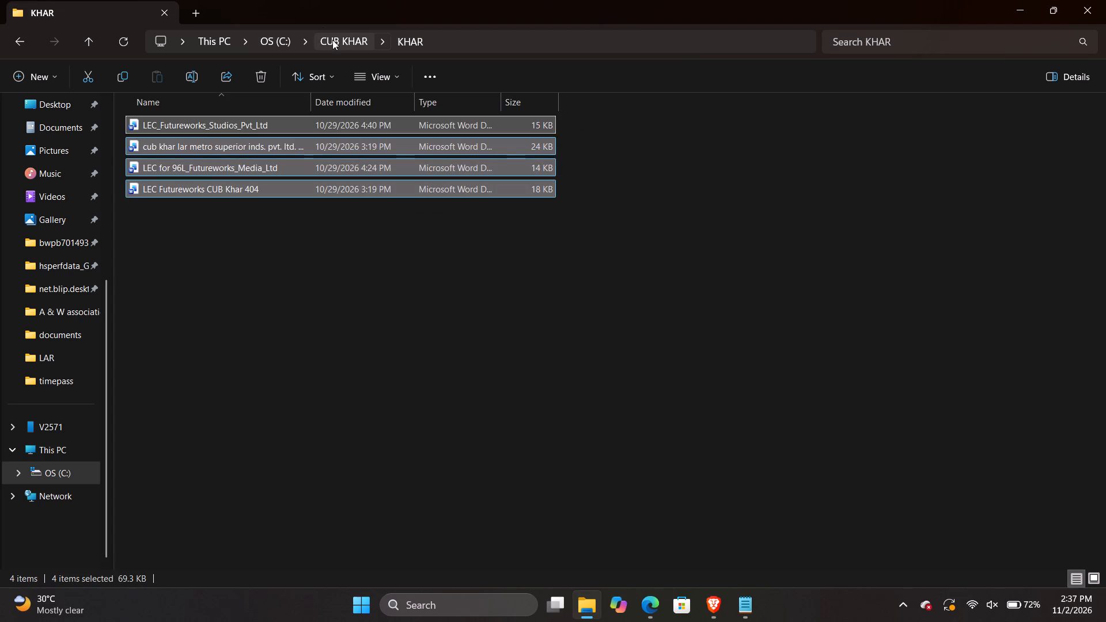
left_click(272, 44)
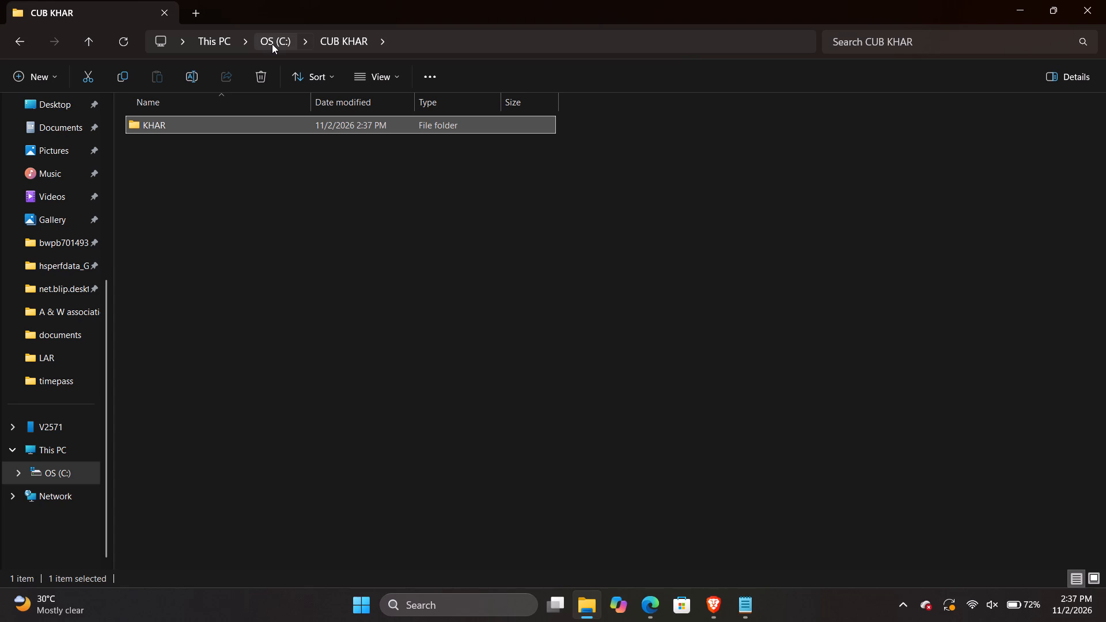
right_click(214, 191)
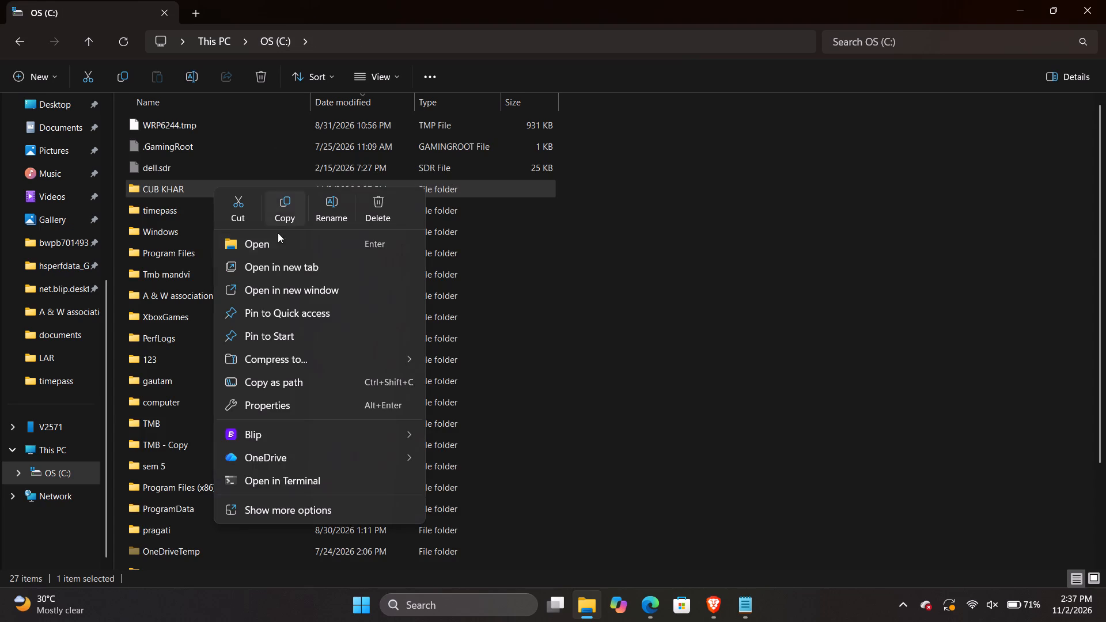
left_click(346, 218)
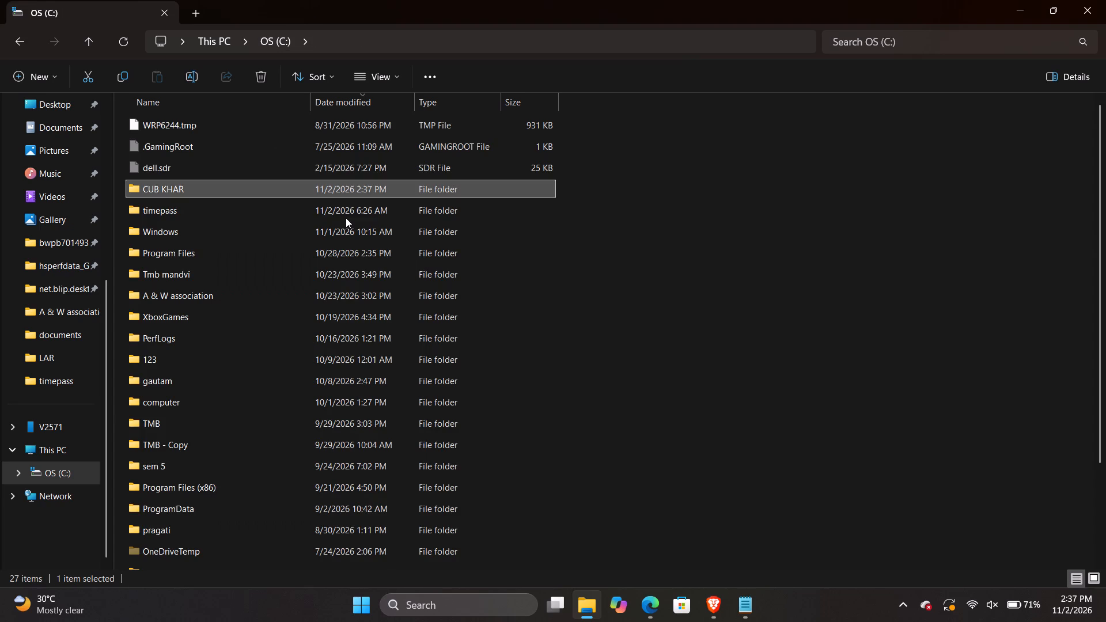
left_click(192, 191)
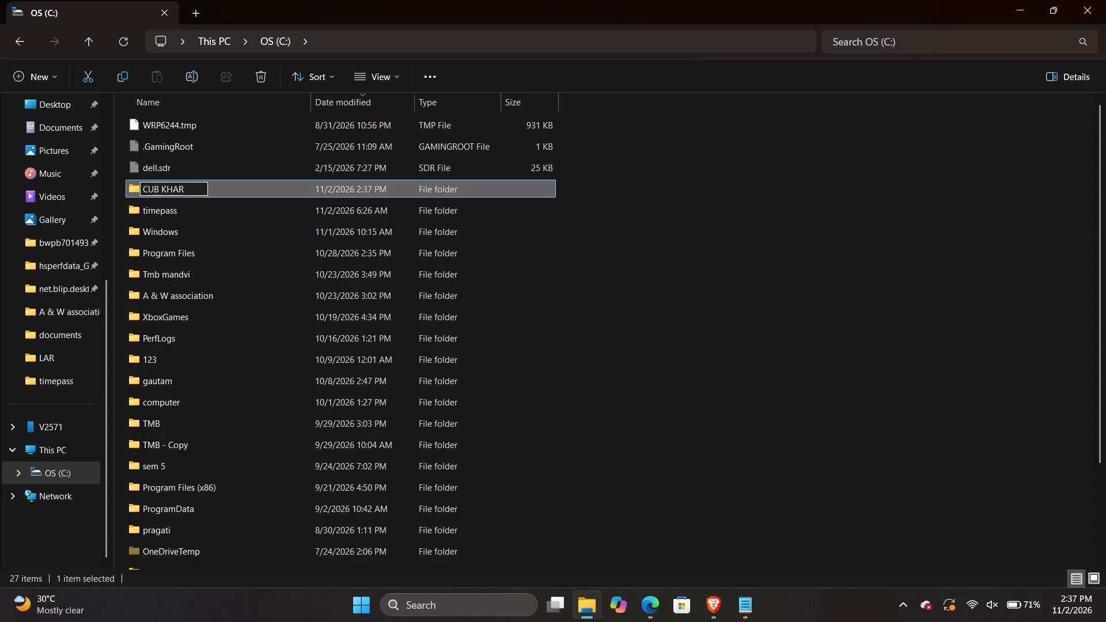
left_click(192, 191)
key("BackSpace")
key("BackSpace")
key("BackSpace")
key("BackSpace")
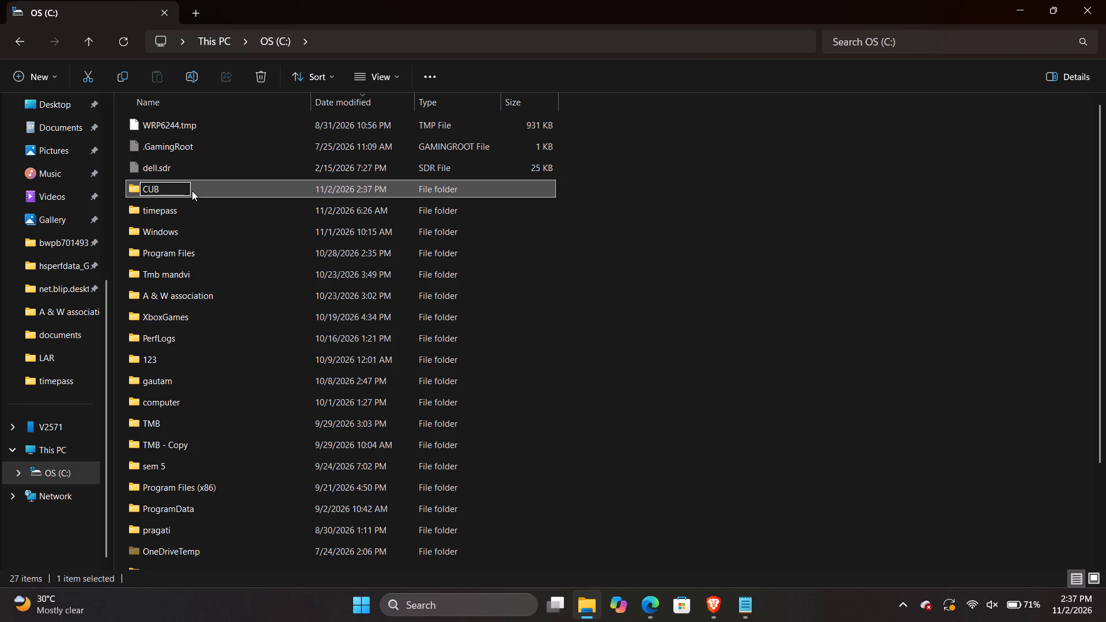
key("Return")
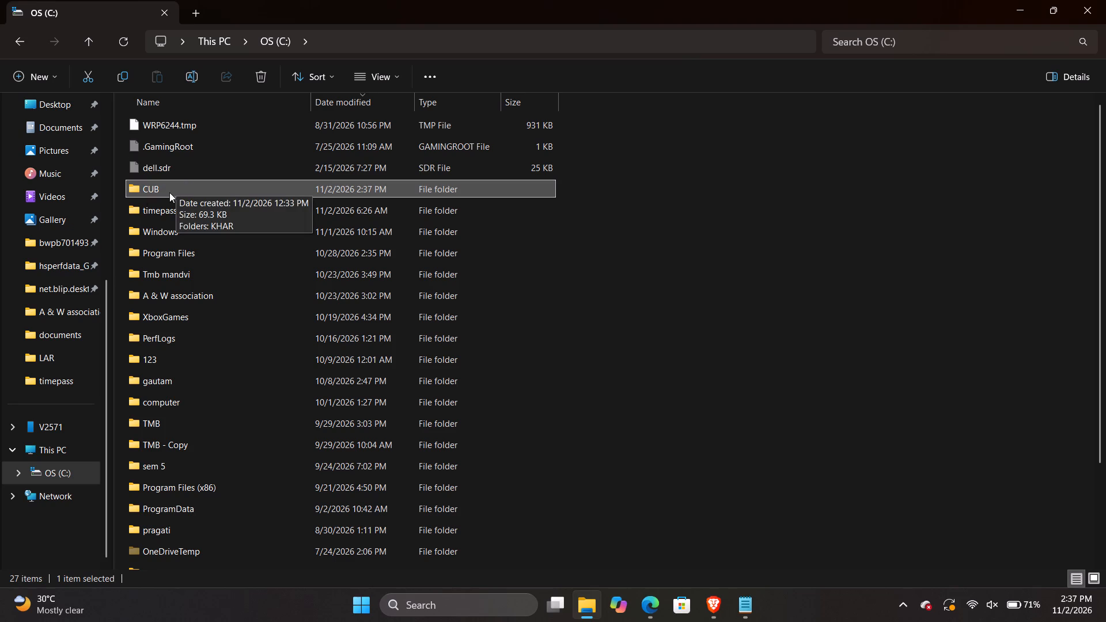
Create a subfolder named ANDHERI inside the CUB folder, alongside KHAR.
double_click(405, 183)
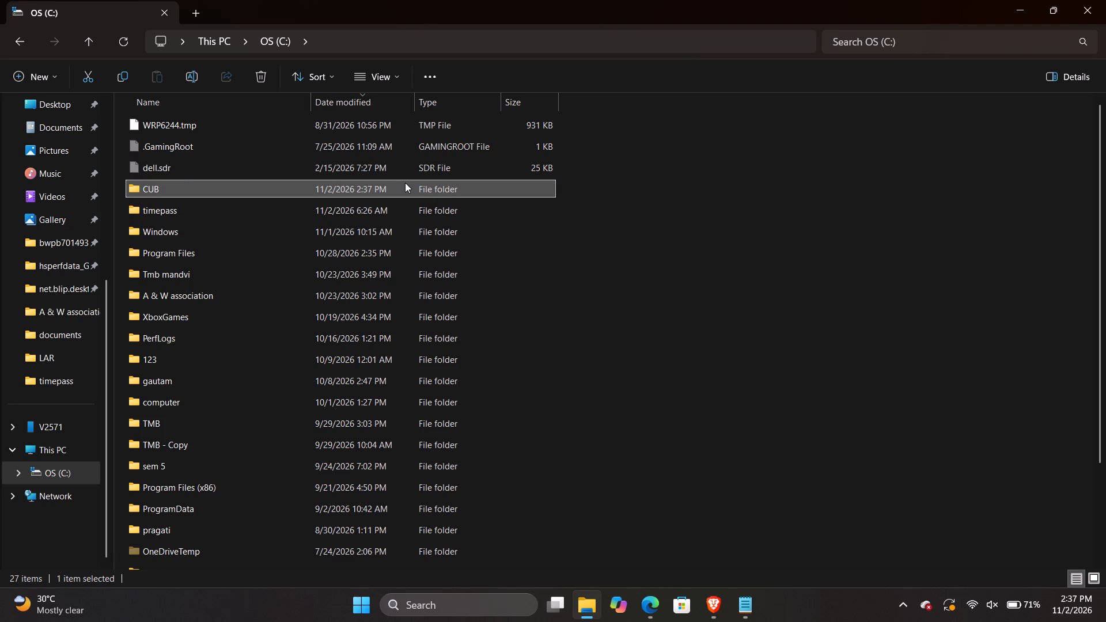
right_click(217, 175)
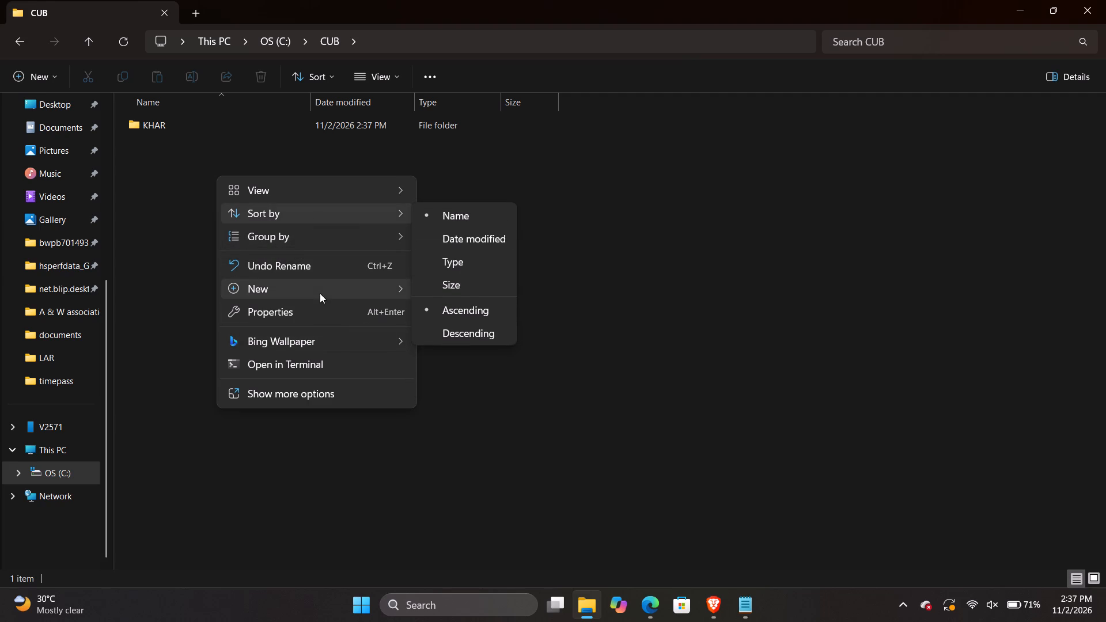
left_click(488, 287)
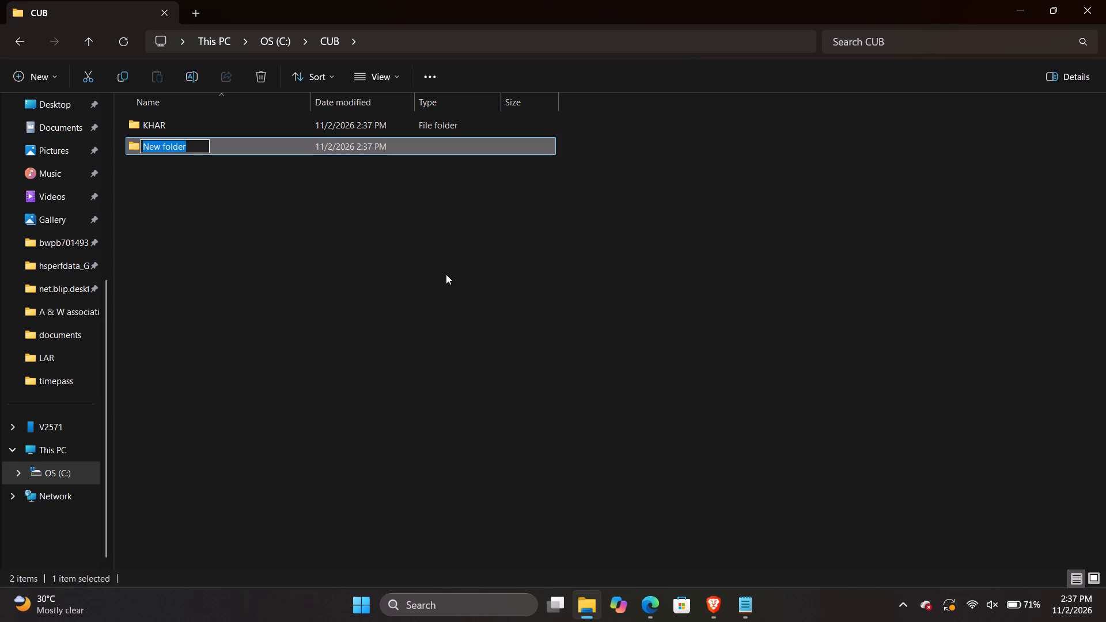
key("BackSpace")
type("ANDHERI")
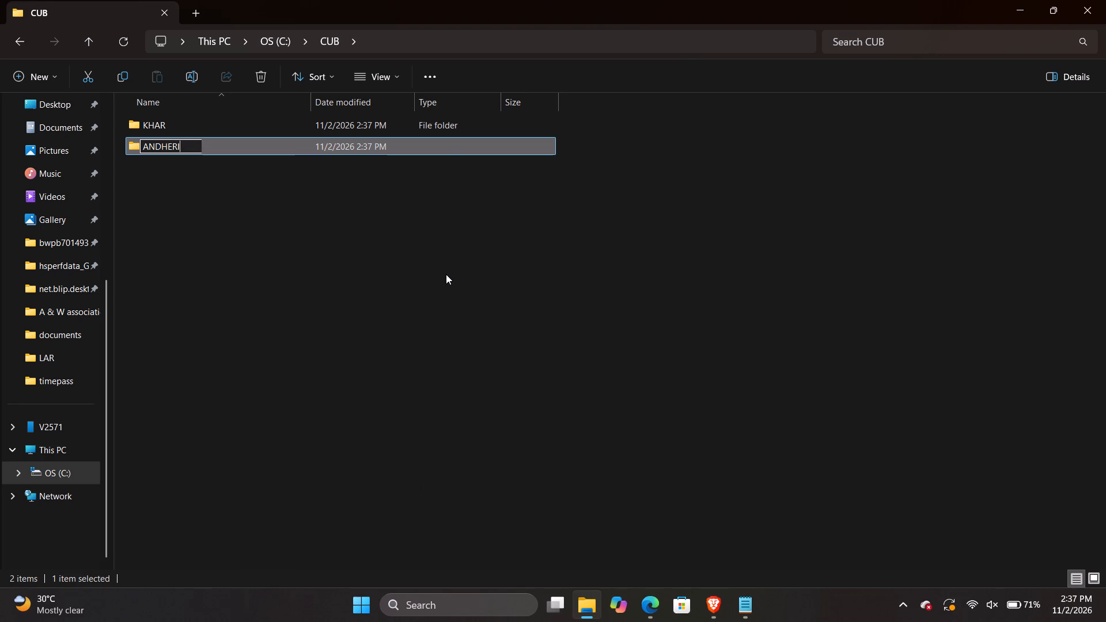
key("Return")
Open the Downloads folder.
scroll(64, 150, "up", 7)
left_click(41, 376)
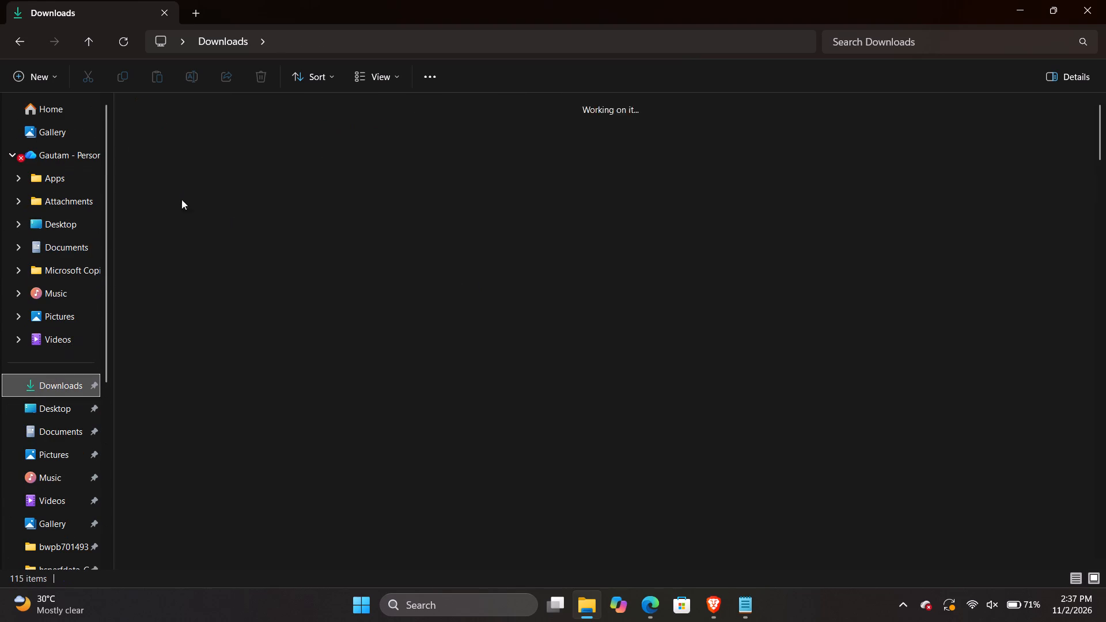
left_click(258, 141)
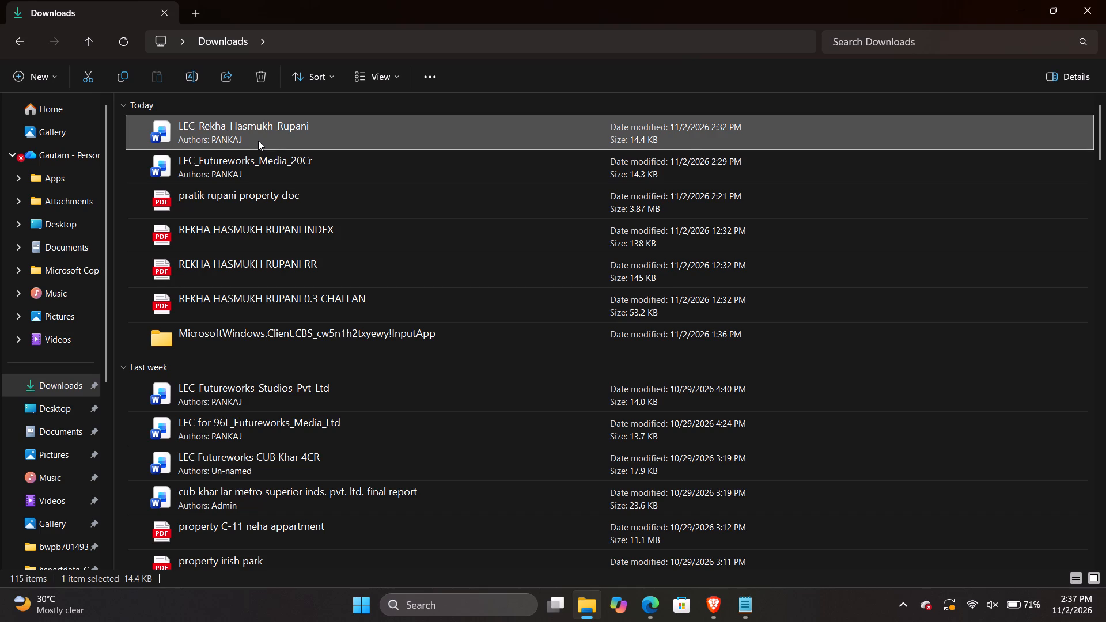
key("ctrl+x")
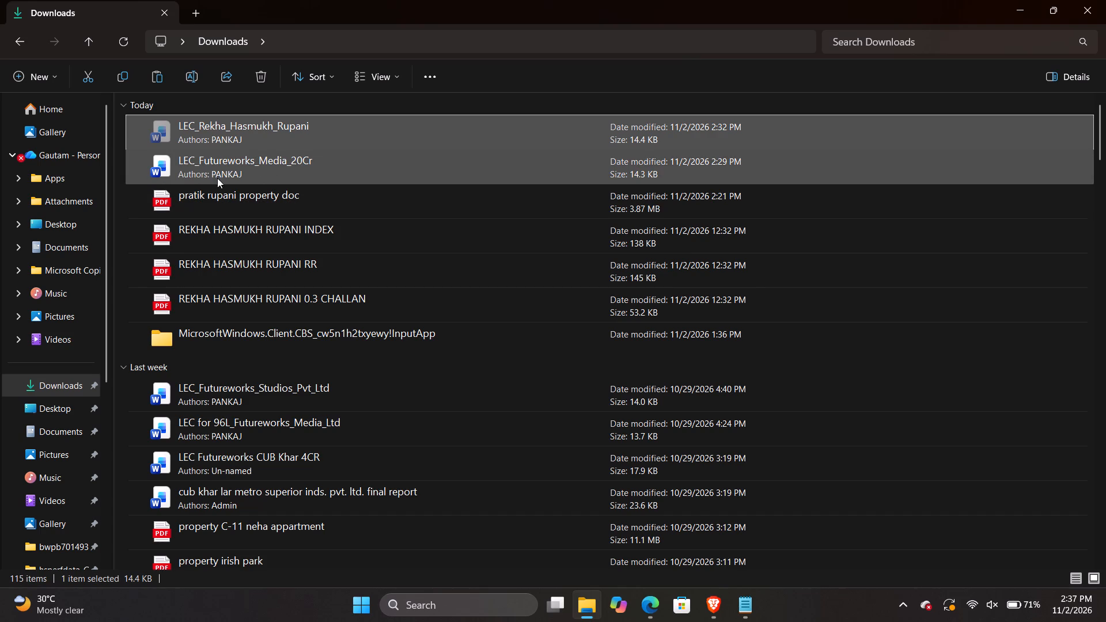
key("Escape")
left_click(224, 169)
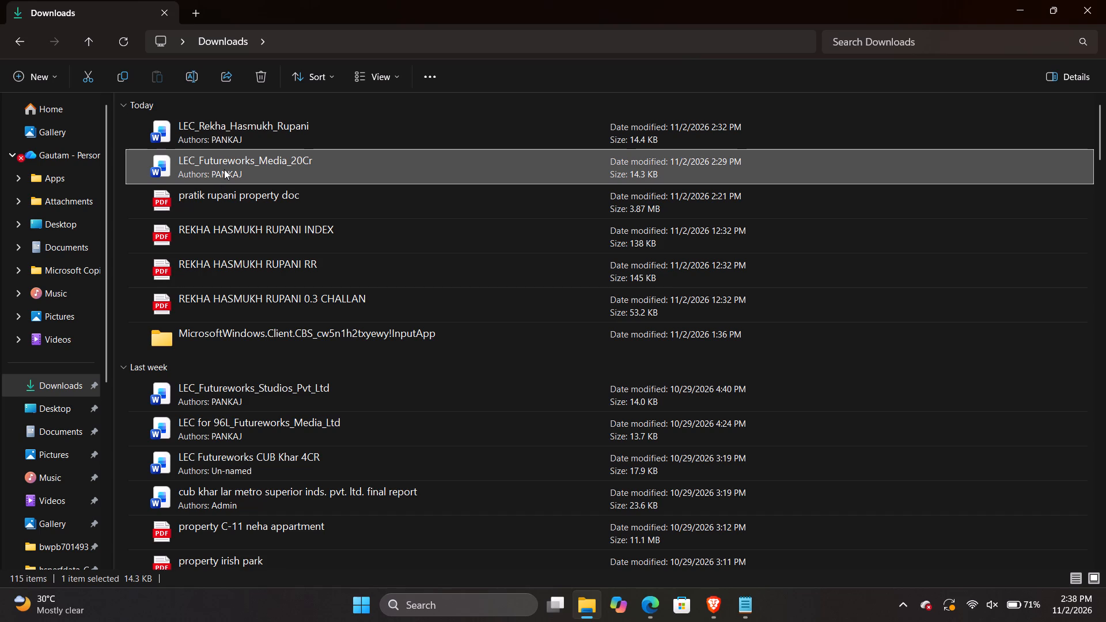
Move the Rupani LEC Word document from Downloads into C:\CUB\ANDHERI, using a second File Explorer tab for the destination.
left_click(248, 119)
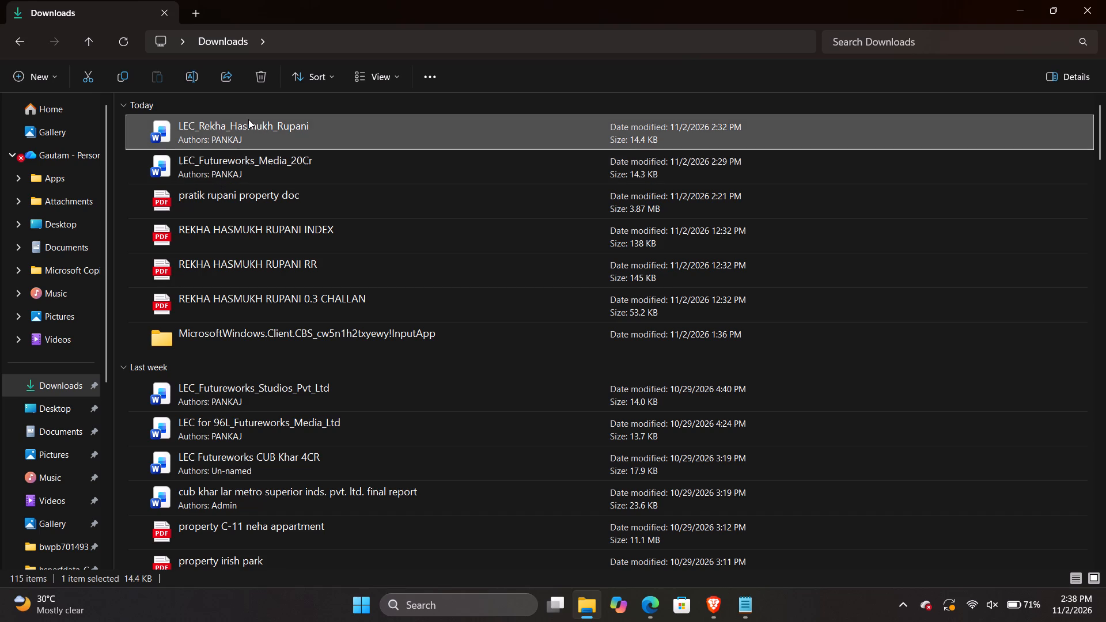
key("ctrl+x")
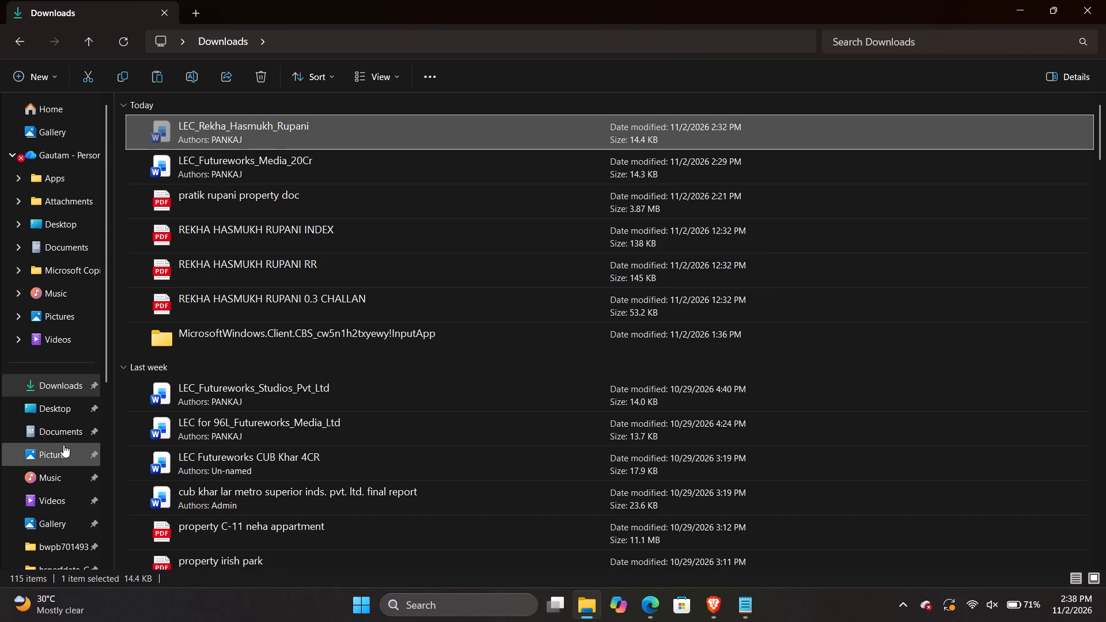
scroll(63, 445, "down", 1)
left_click(199, 17)
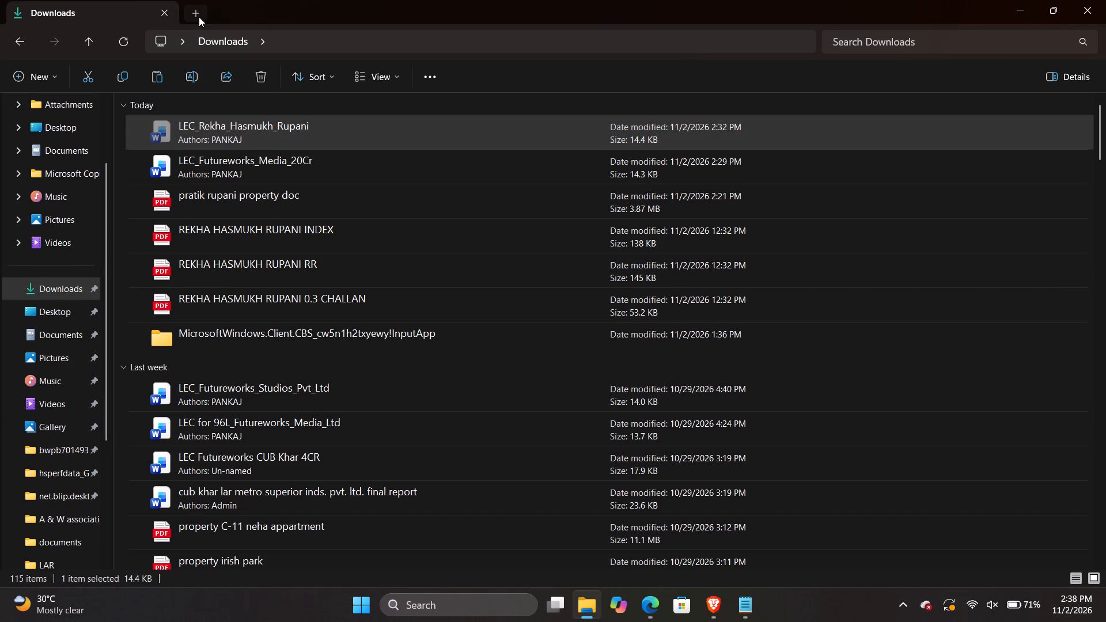
scroll(48, 432, "down", 6)
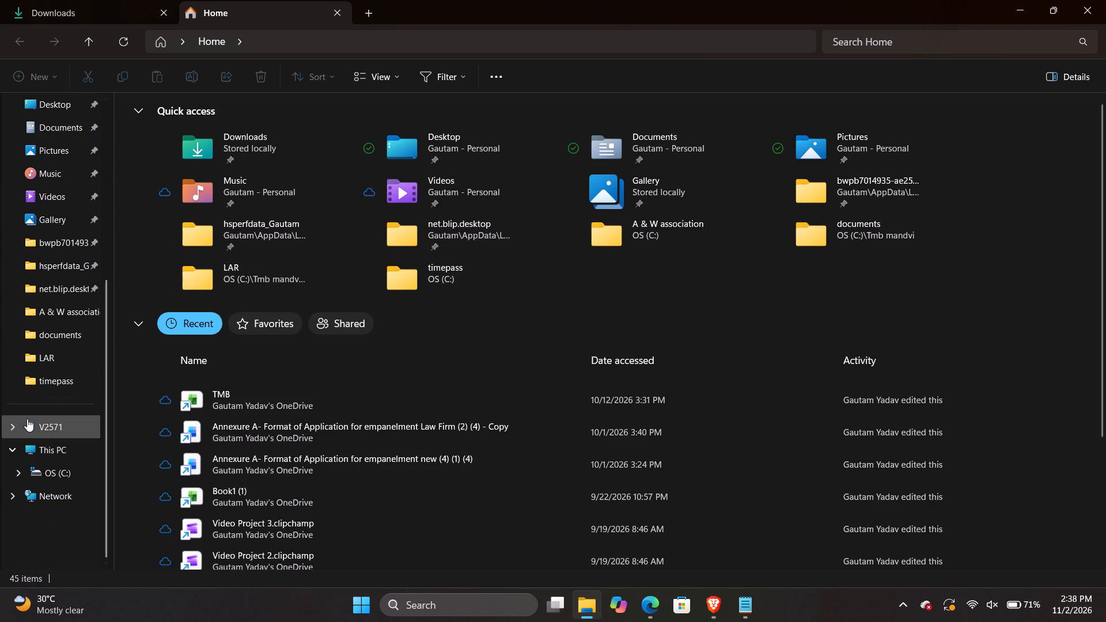
scroll(27, 419, "down", 2)
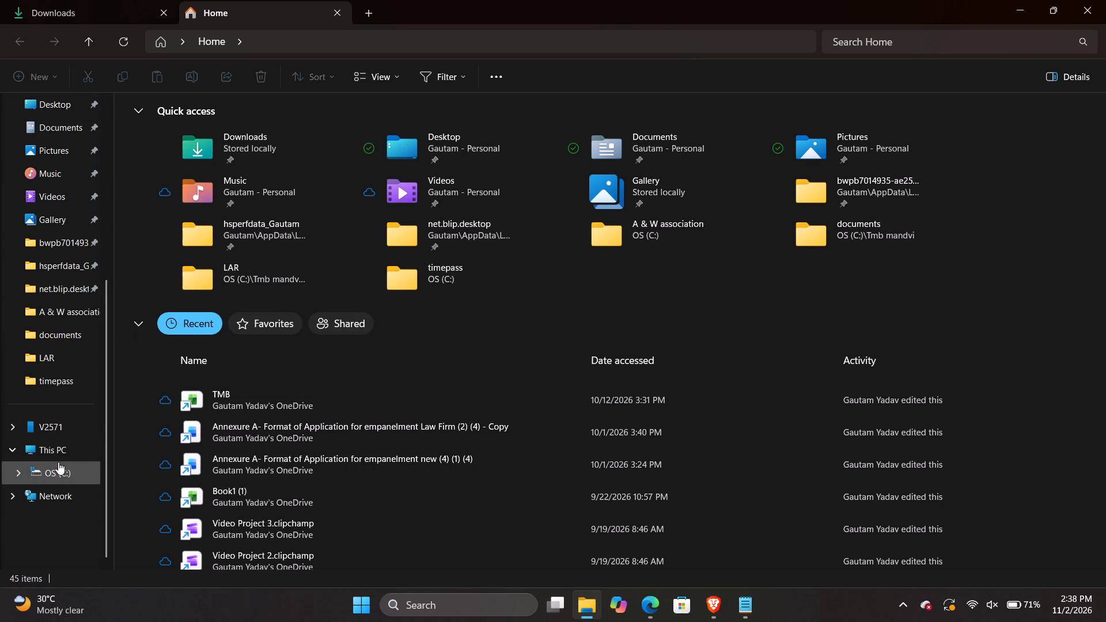
double_click(52, 471)
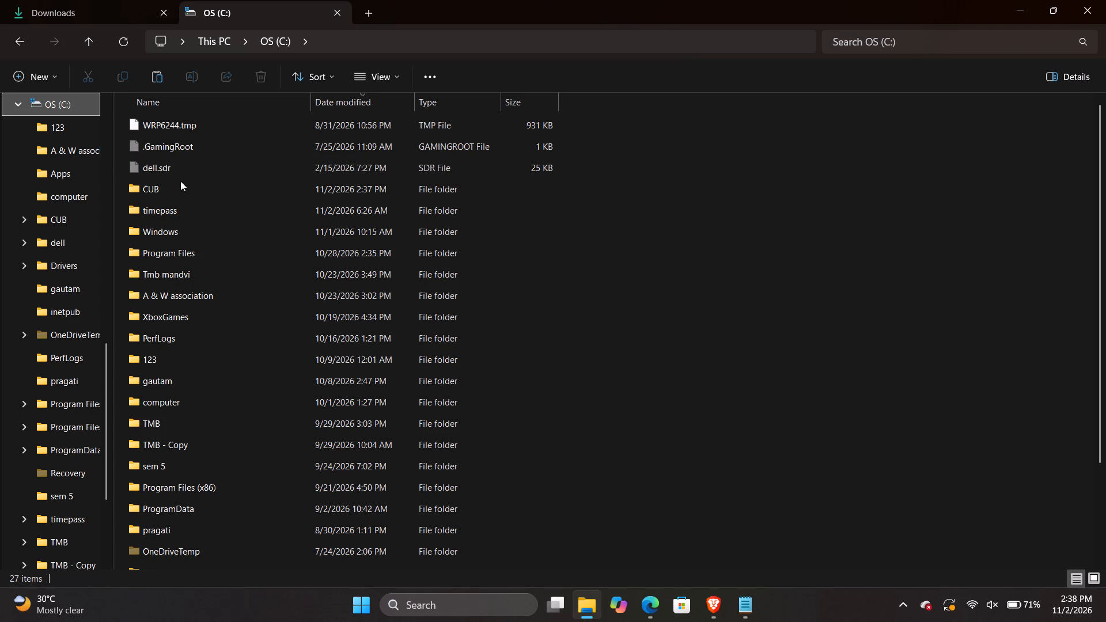
double_click(180, 181)
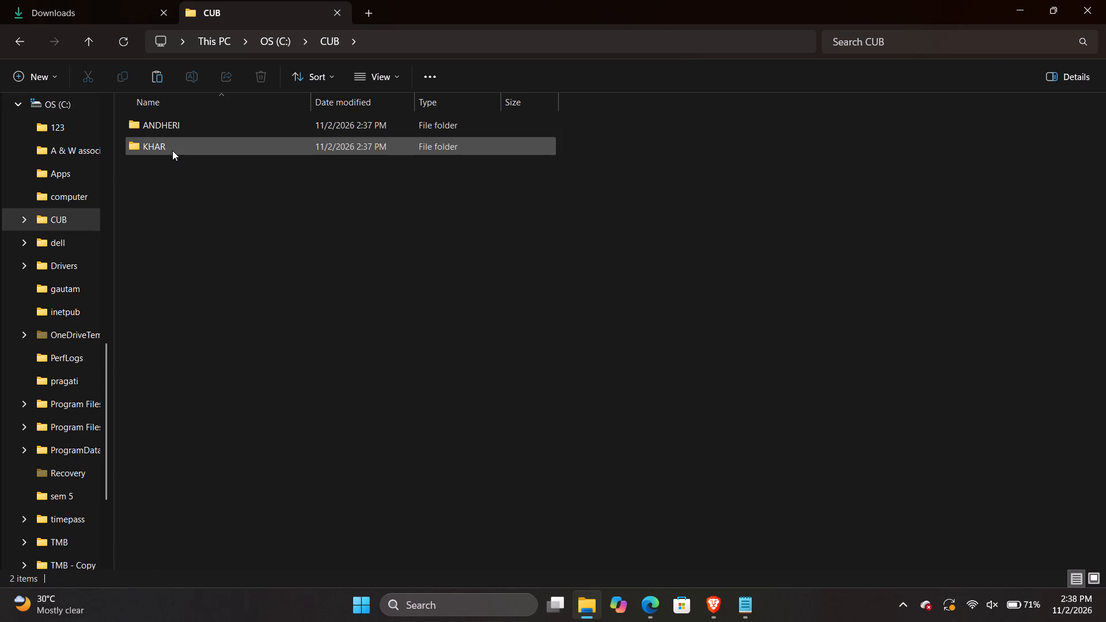
double_click(186, 127)
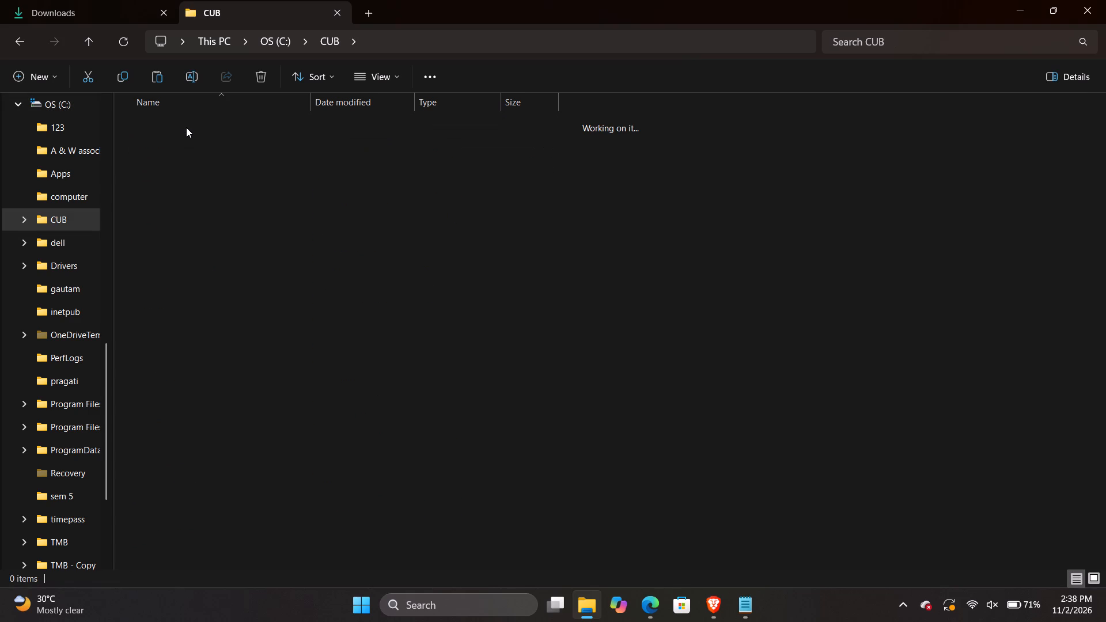
key("ctrl+v")
Move the LEC_Futureworks_Media_20Cr document from Downloads into C:\CUB\KHAR.
left_click(123, 0)
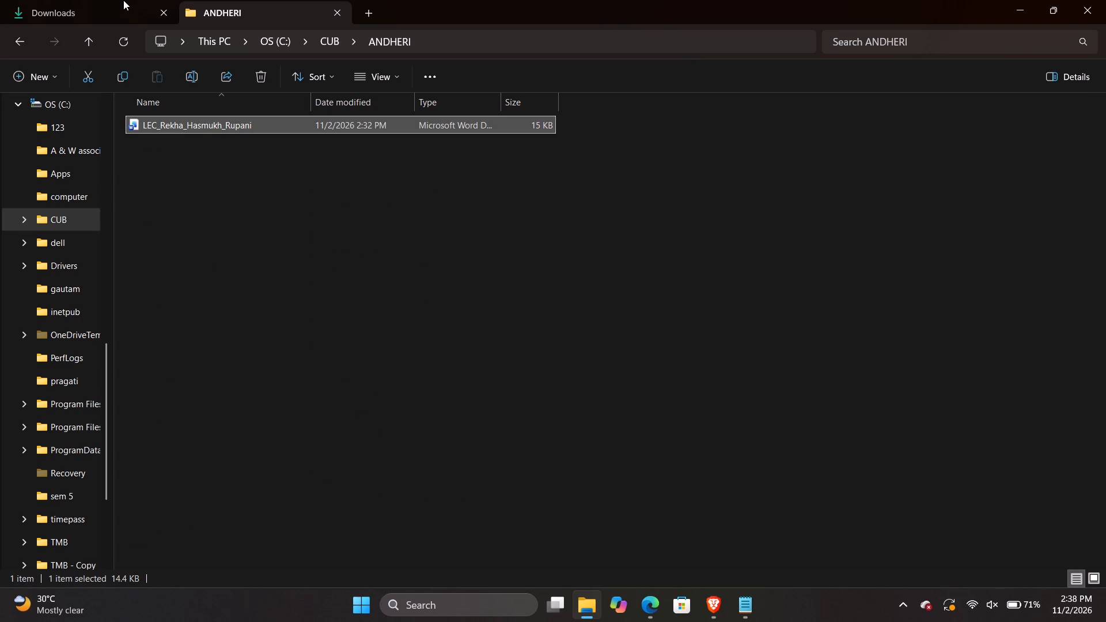
left_click(103, 6)
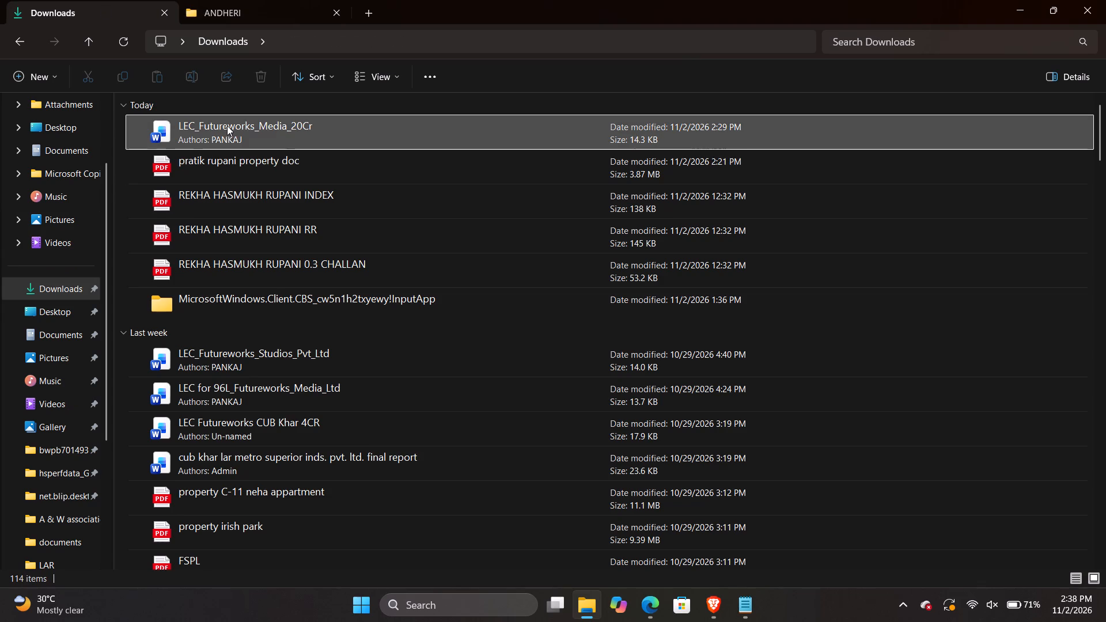
left_click(227, 125)
key("ctrl+alt+x")
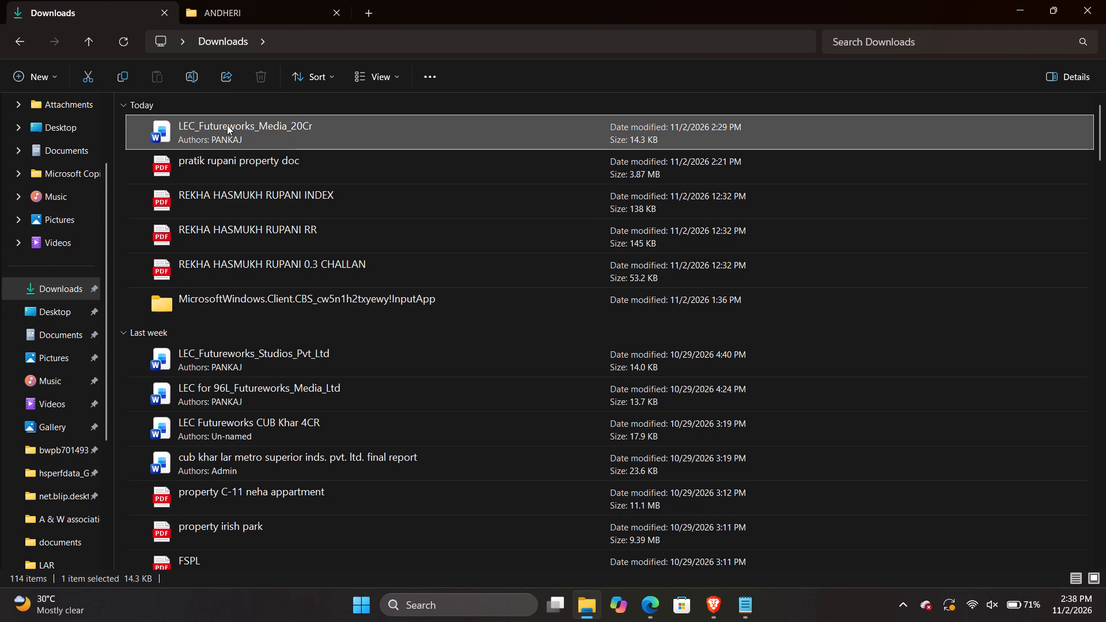
key("ctrl+x")
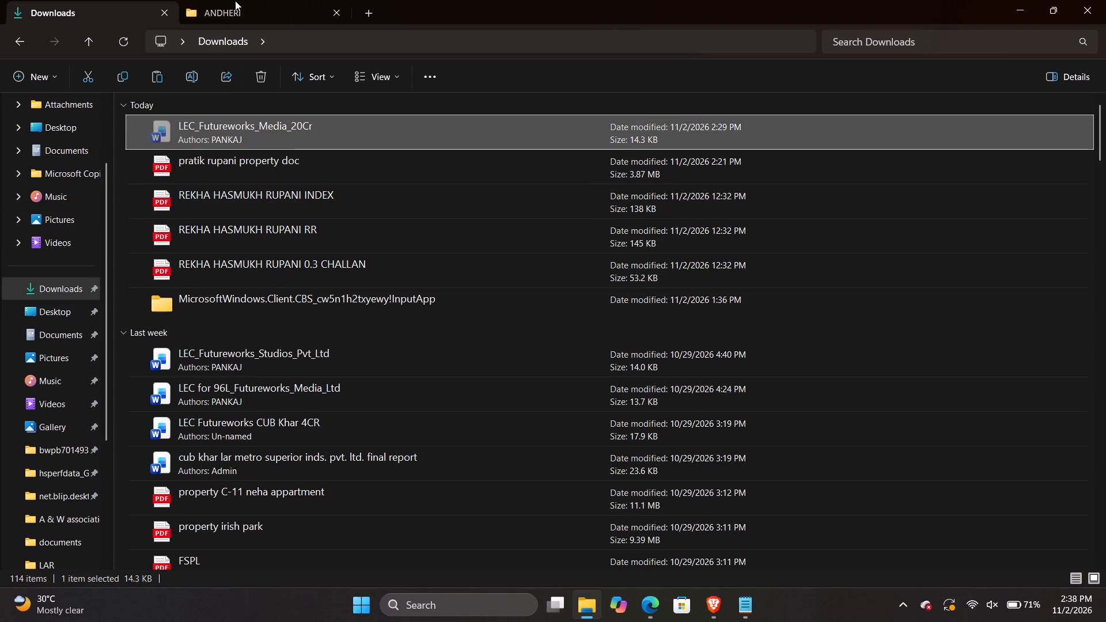
left_click(235, 1)
left_click(230, 7)
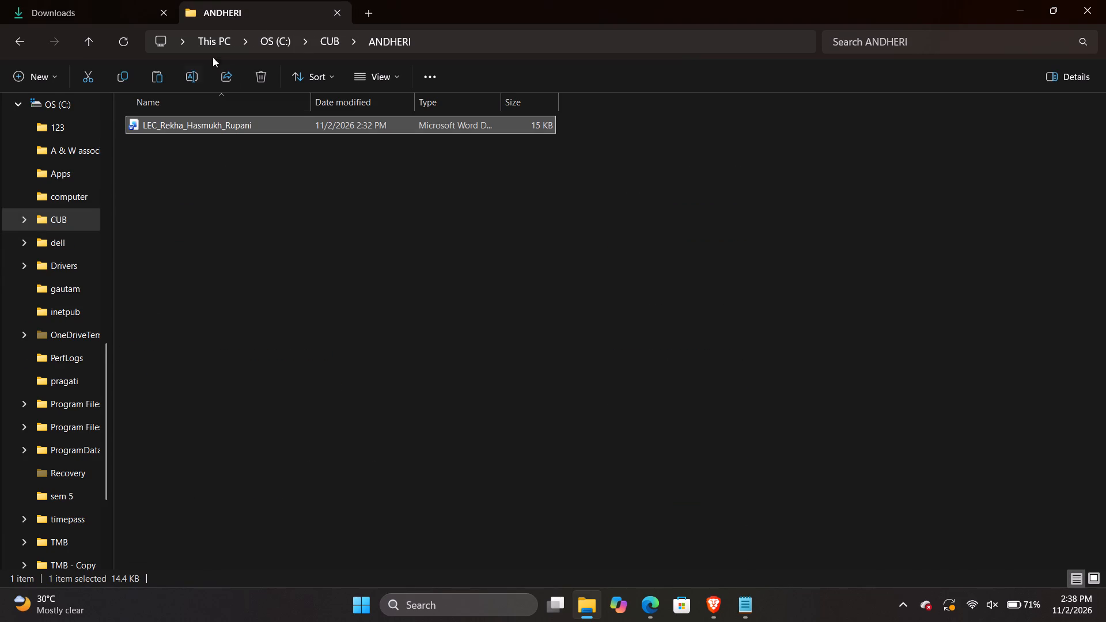
left_click(329, 38)
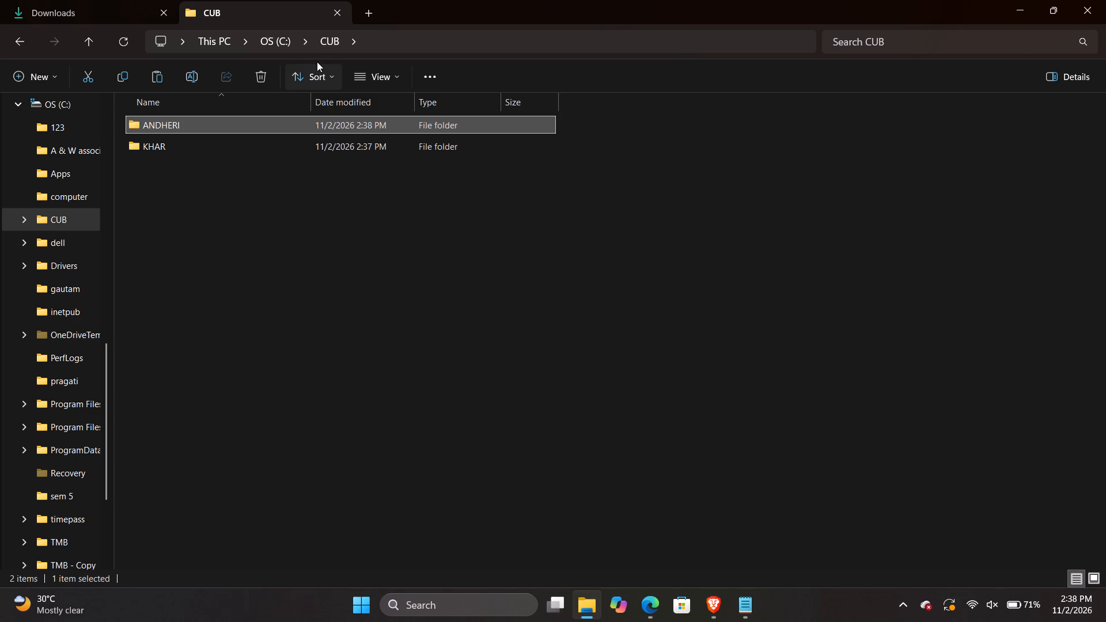
double_click(149, 141)
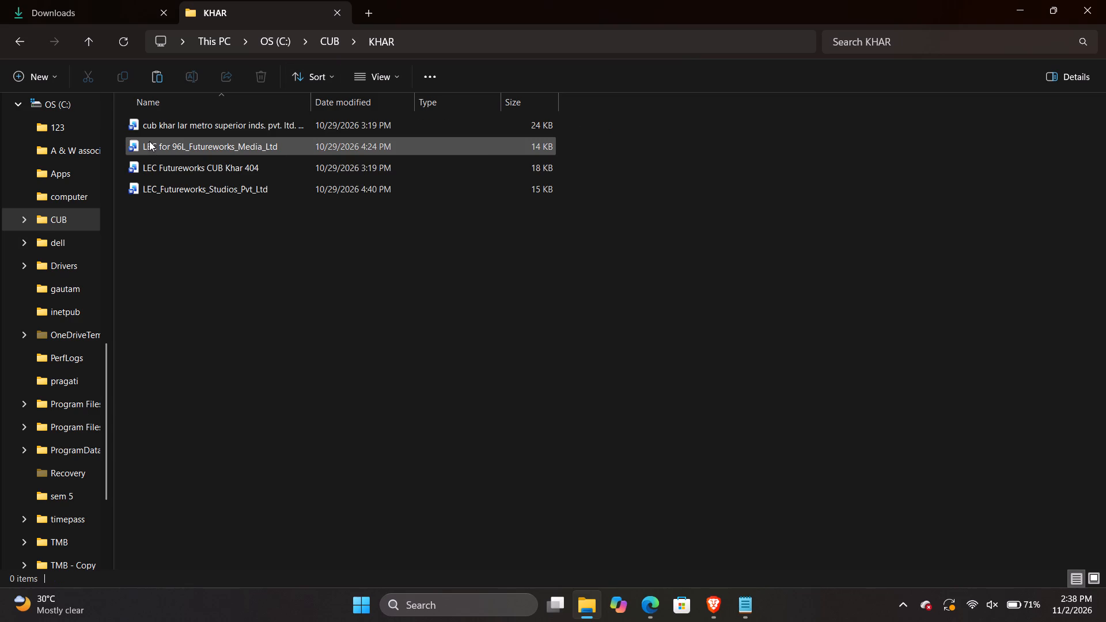
key("ctrl+v")
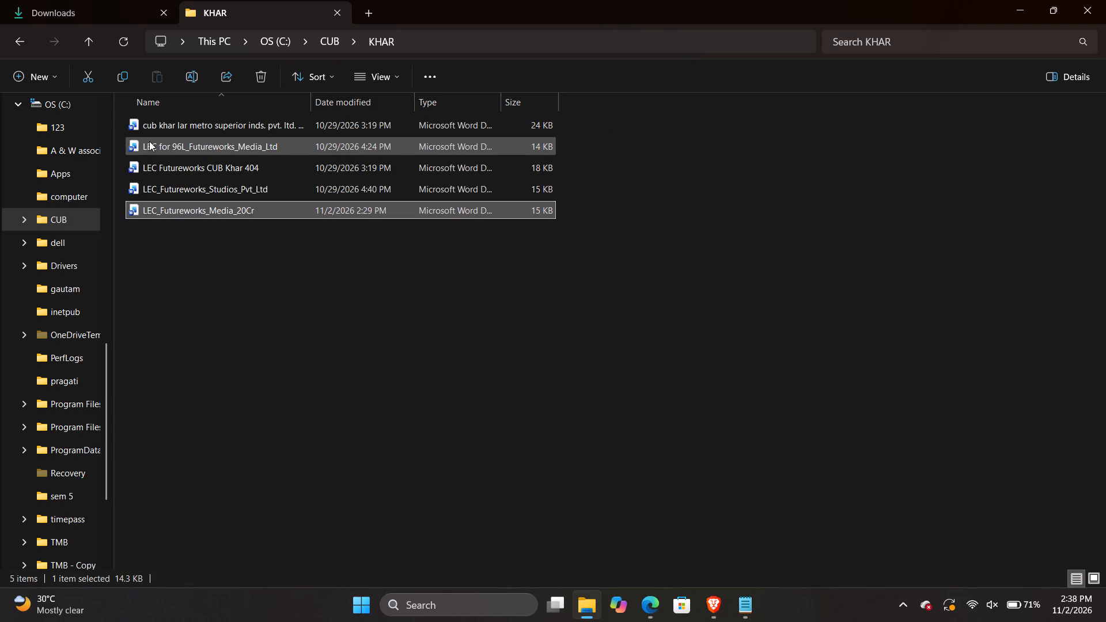
left_click(282, 411)
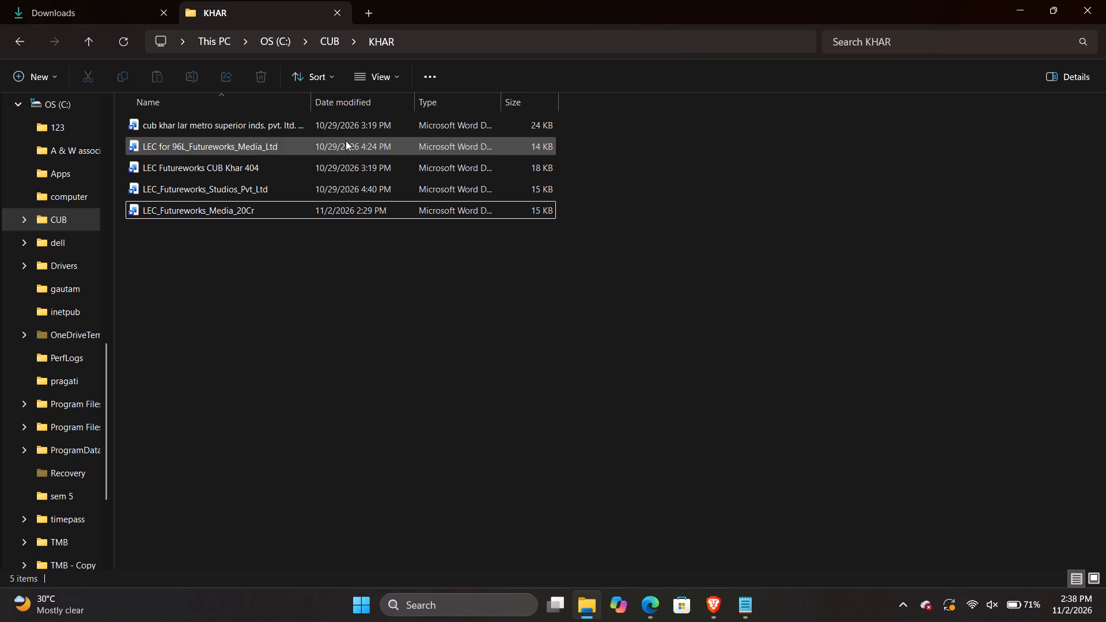
left_click(131, 12)
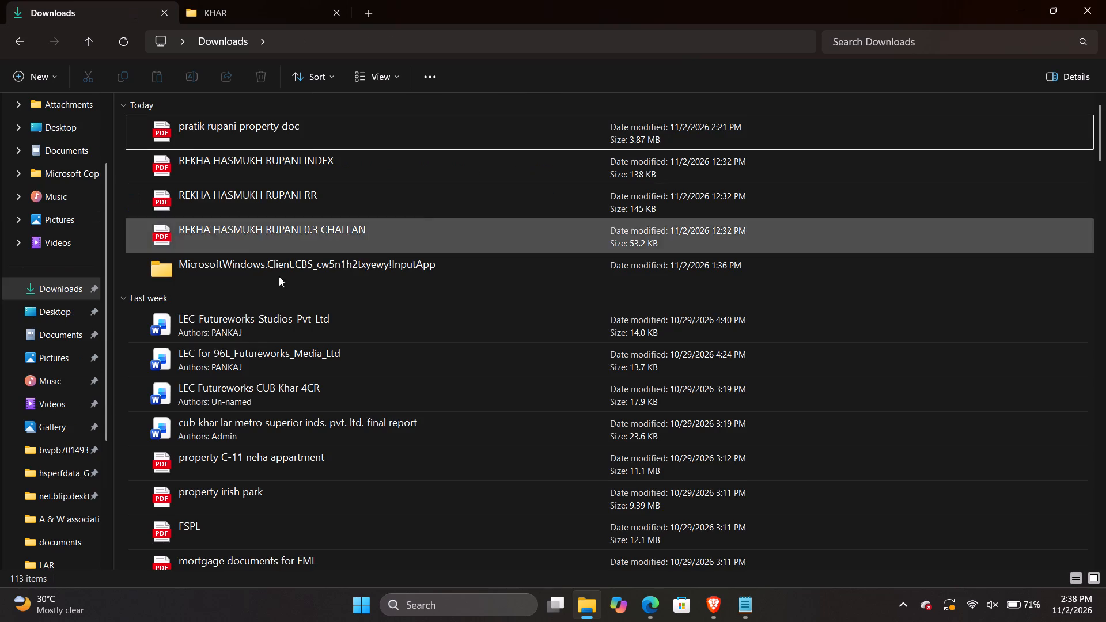
scroll(264, 314, "down", 8)
scroll(264, 314, "up", 10)
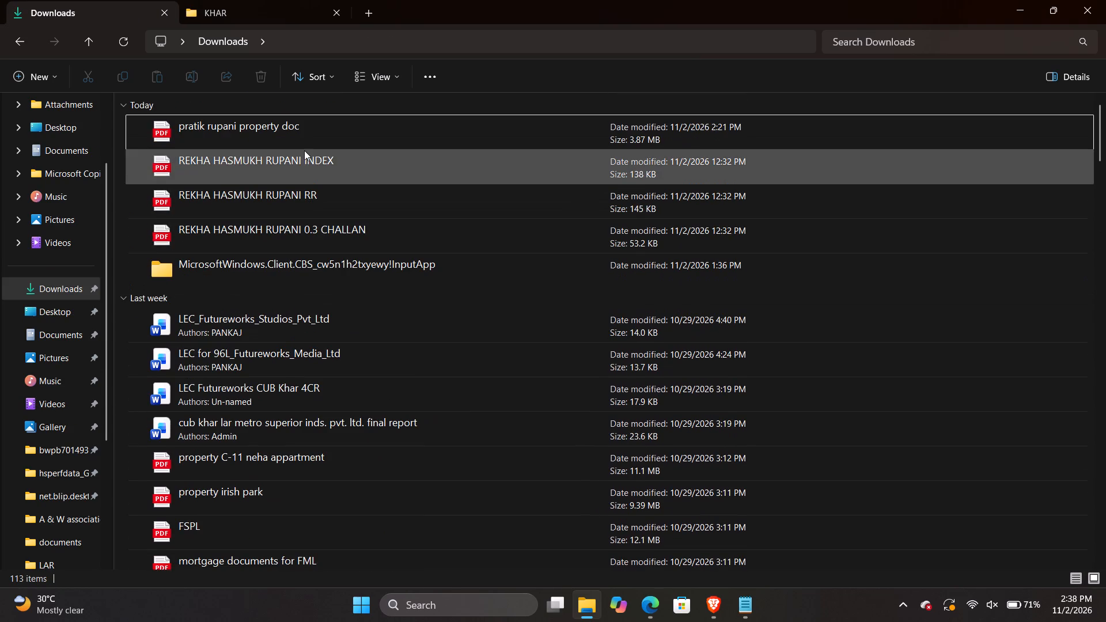
left_click(303, 147)
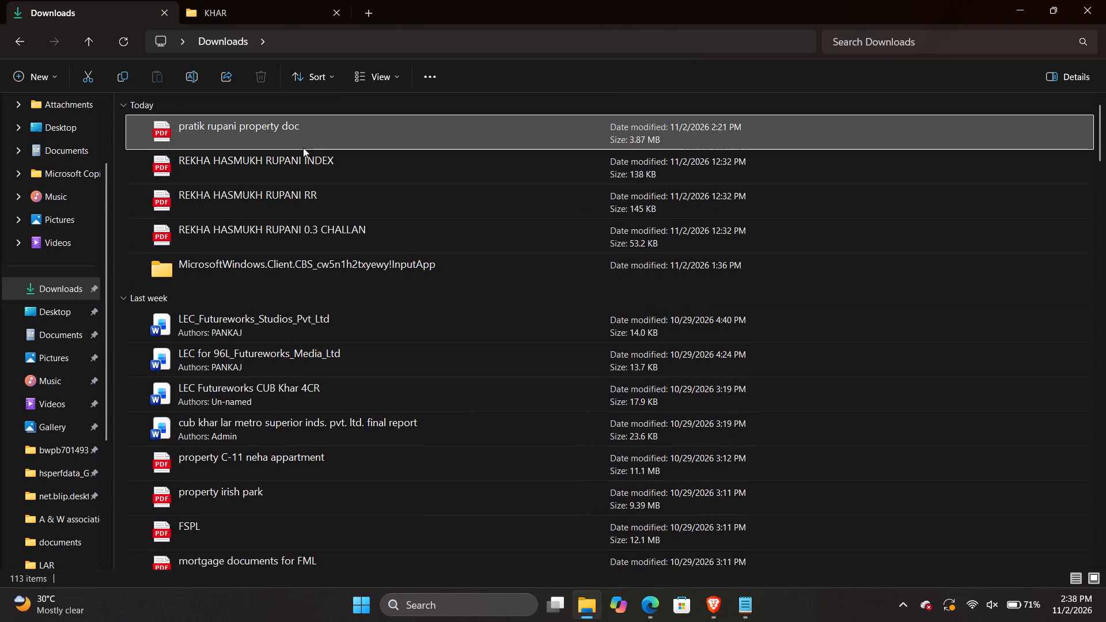
key("ctrl+shift+Down")
key("ctrl+shift+Down")
key("ctrl+shift+Down")
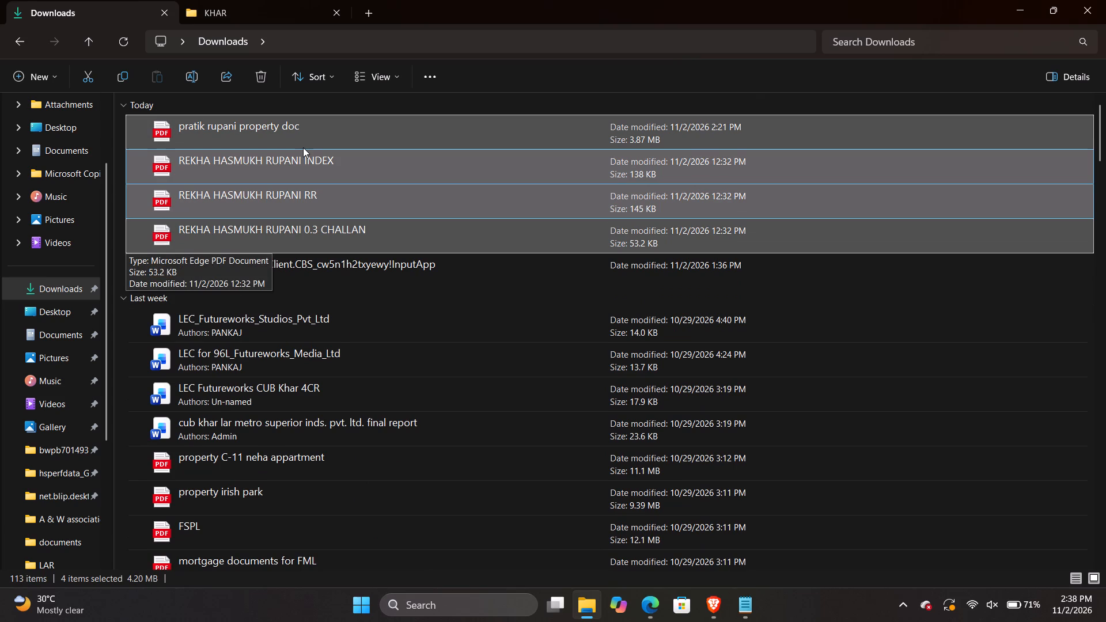
scroll(303, 147, "up", 2)
left_click(268, 123)
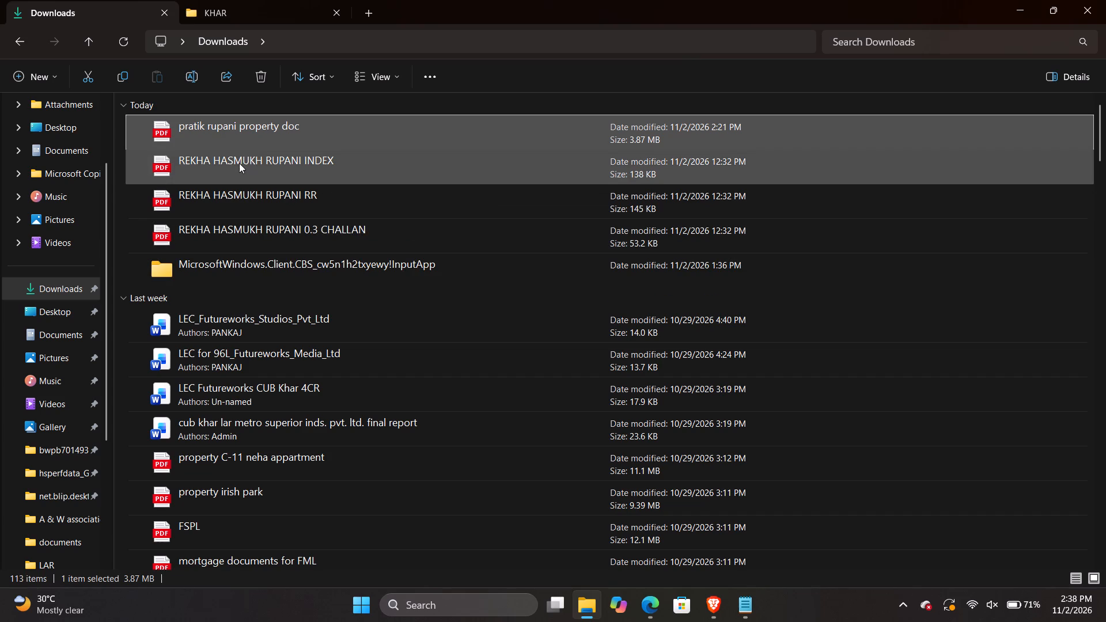
left_click(248, 138)
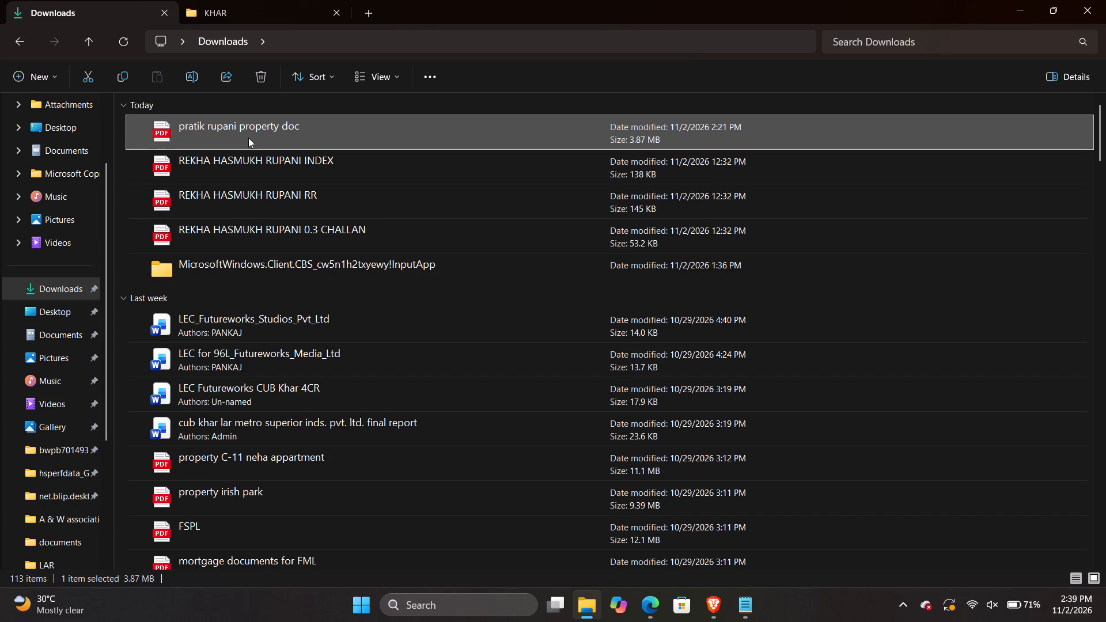
key("ctrl+shift+Down")
key("ctrl+shift+Down")
key("ctrl+shift+Down")
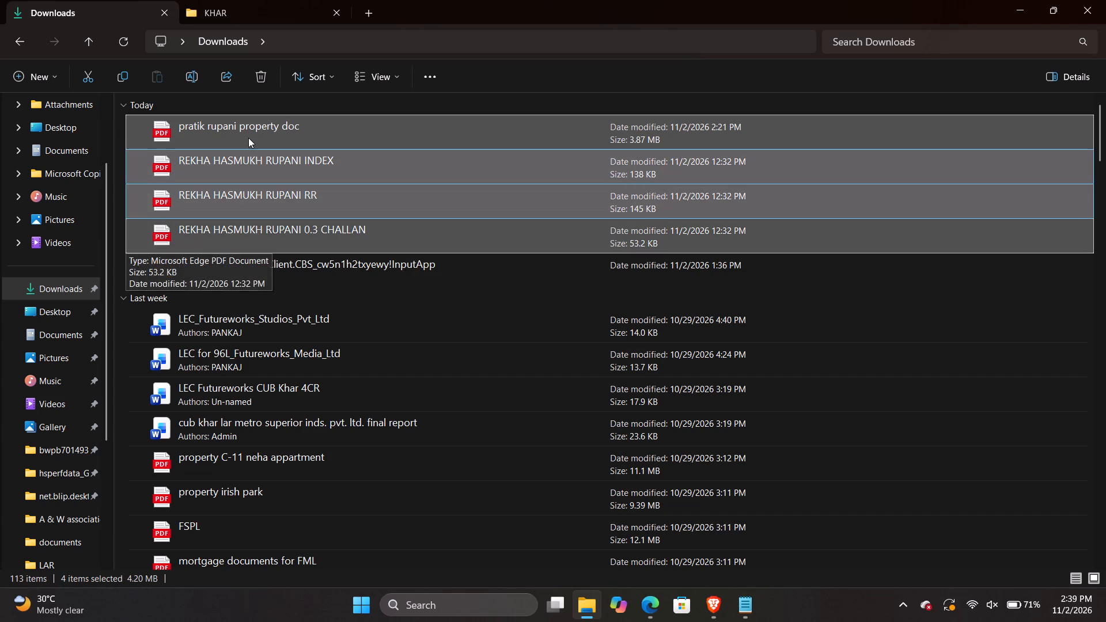
key("ctrl+x")
Create a subfolder named DOC inside C:\CUB\ANDHERI.
left_click(248, 2)
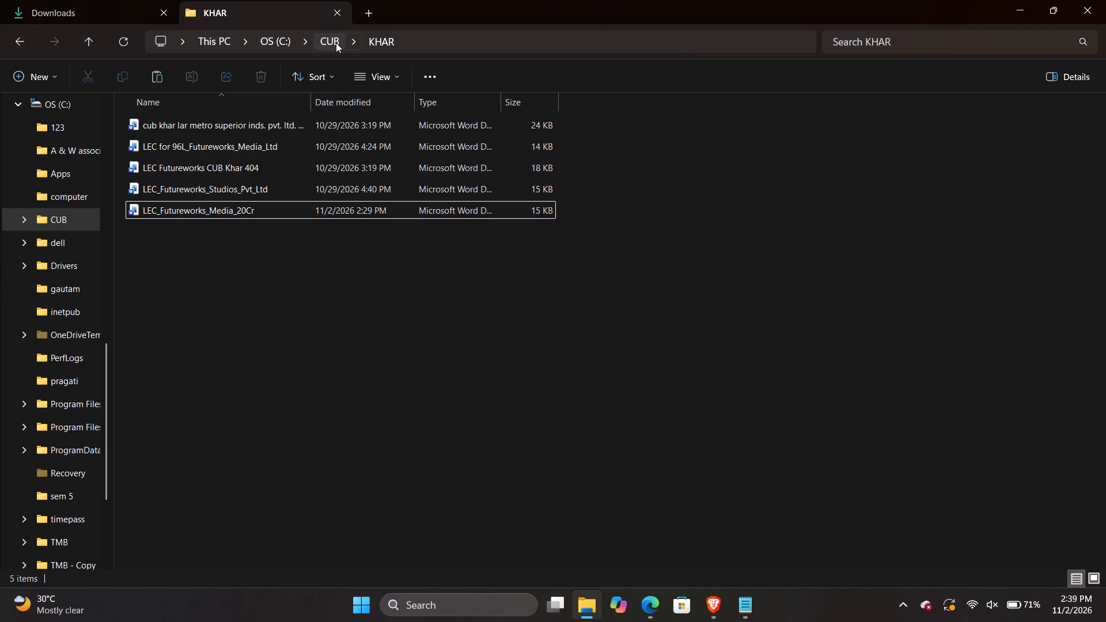
left_click(336, 43)
double_click(200, 123)
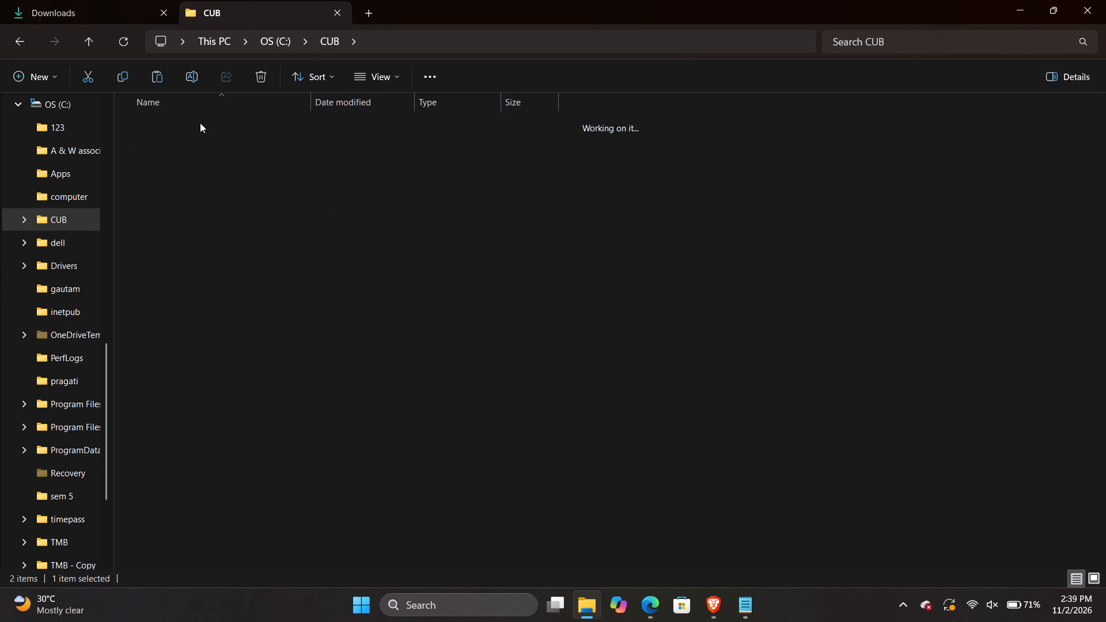
right_click(200, 170)
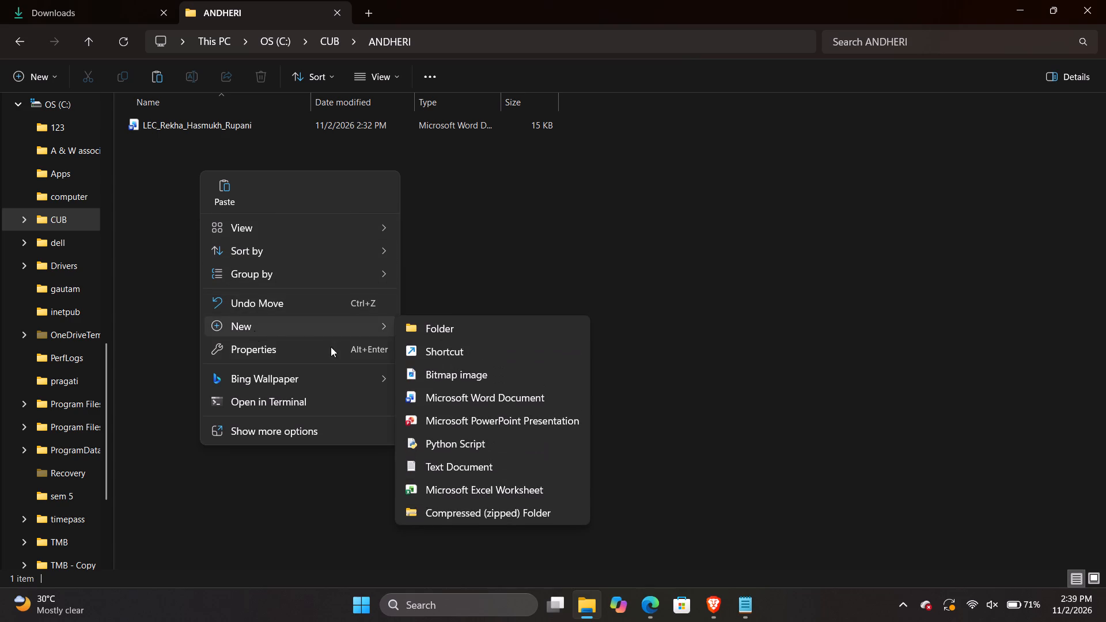
left_click(423, 323)
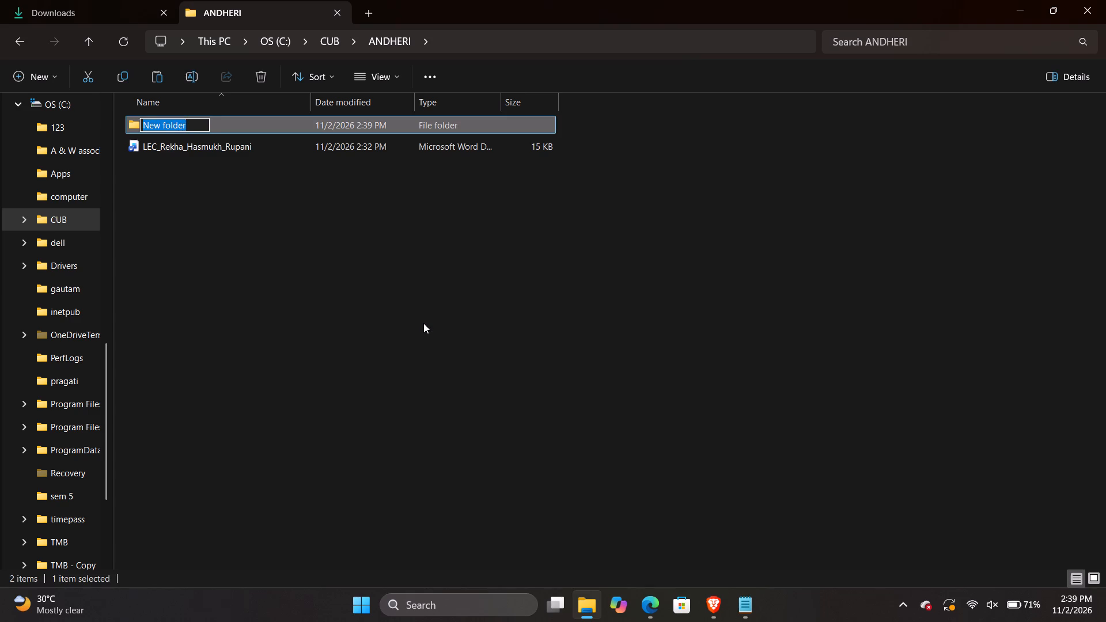
key("BackSpace")
type("DOC")
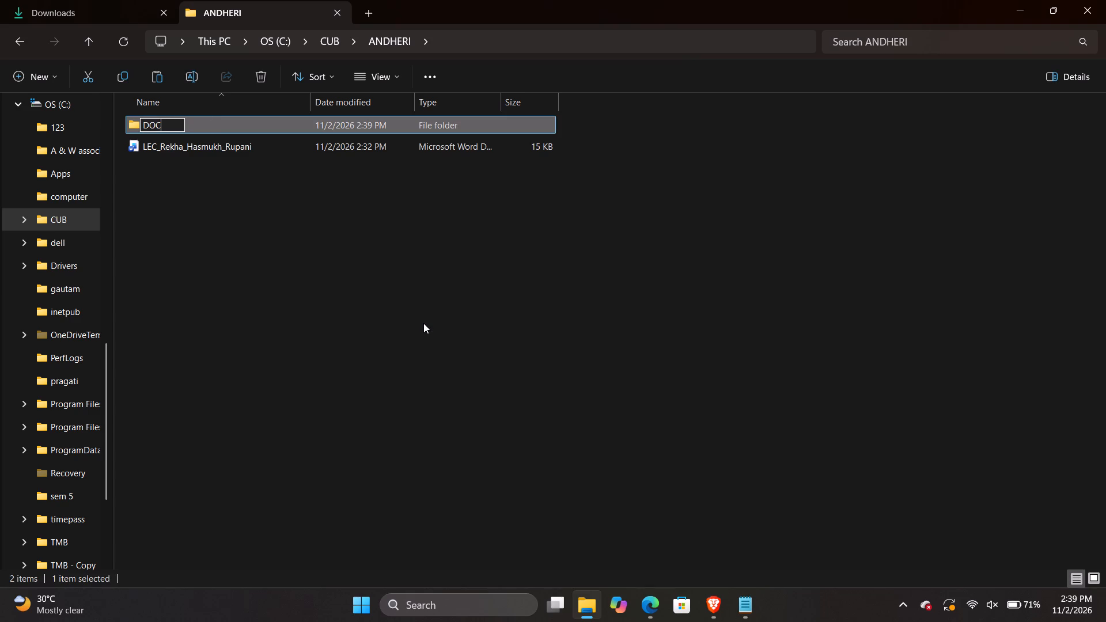
key("Return")
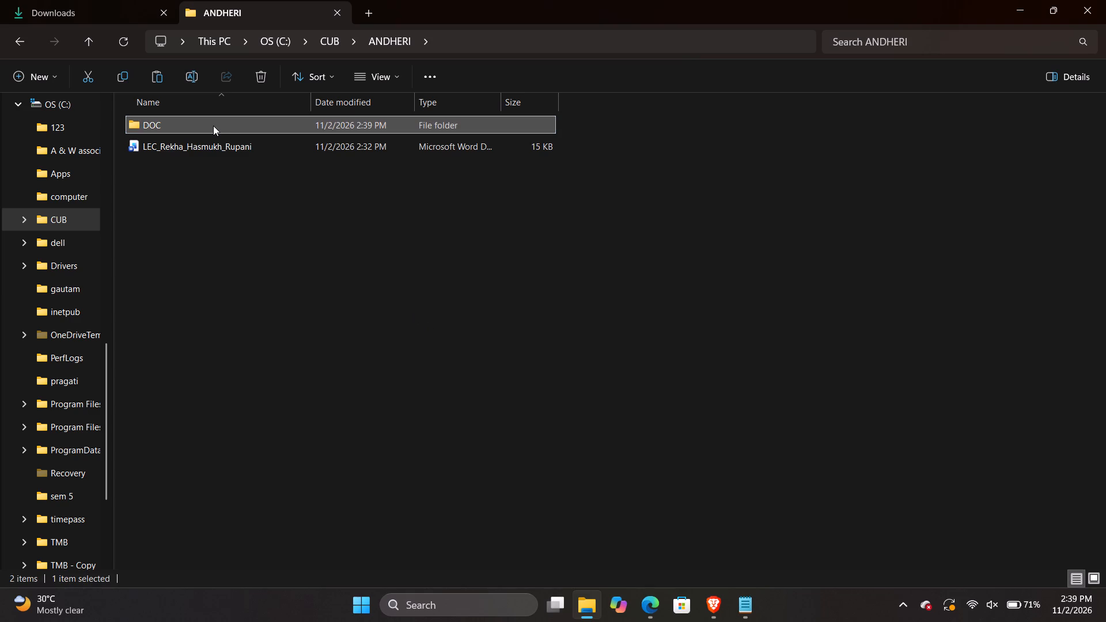
Paste the cut Rupani PDFs into C:\CUB\ANDHERI\DOC.
double_click(213, 126)
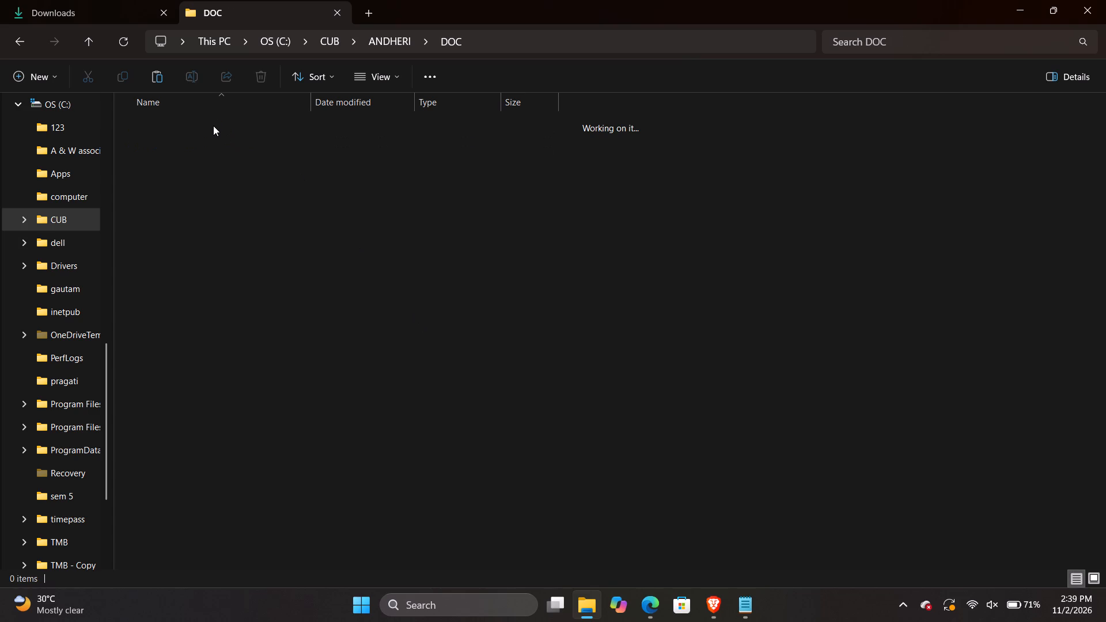
key("ctrl+v")
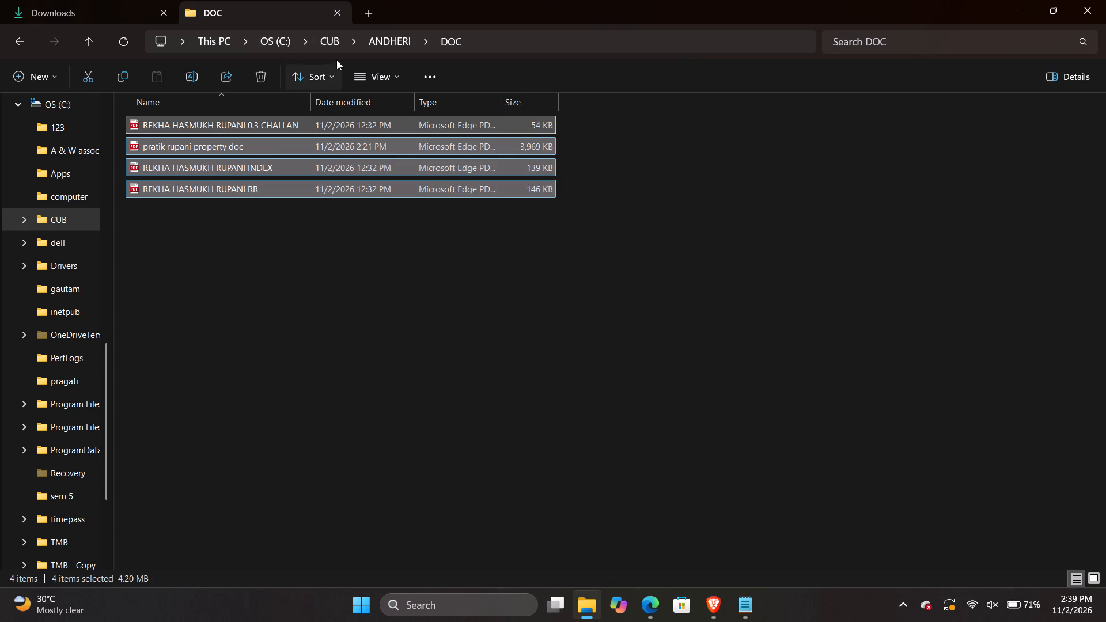
left_click(340, 44)
left_click(177, 145)
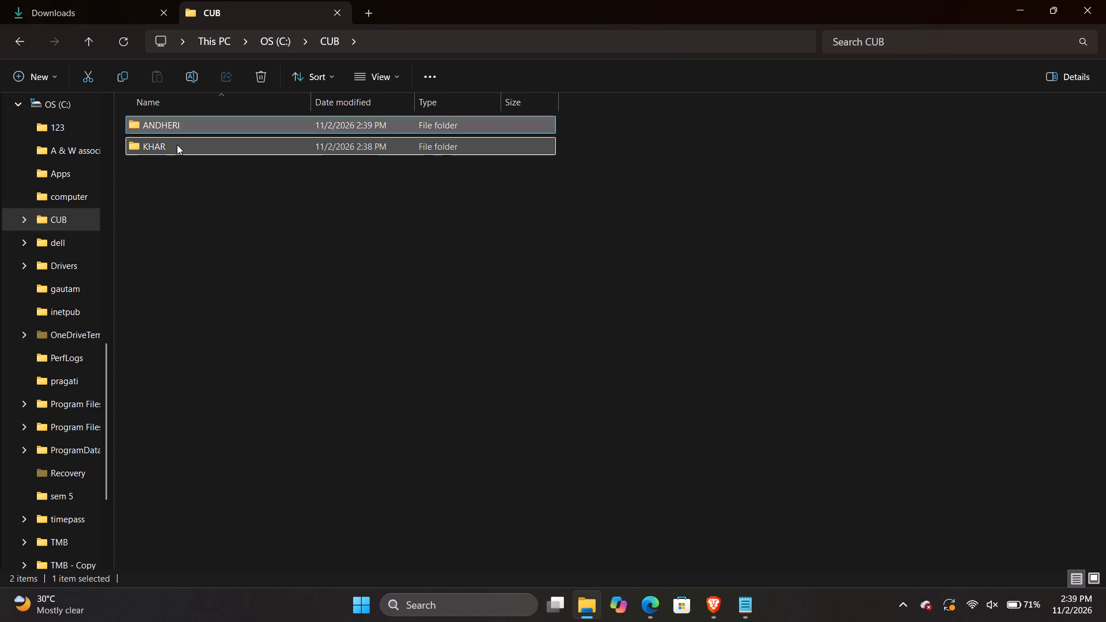
left_click_drag(177, 145, 110, 20)
left_click(110, 20)
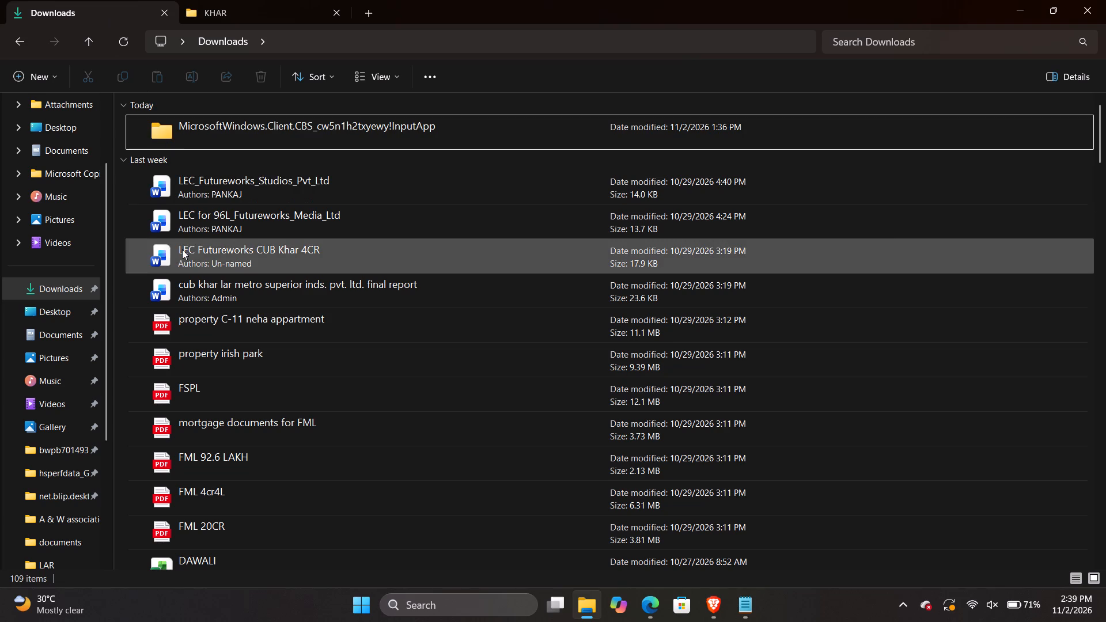
left_click(258, 328)
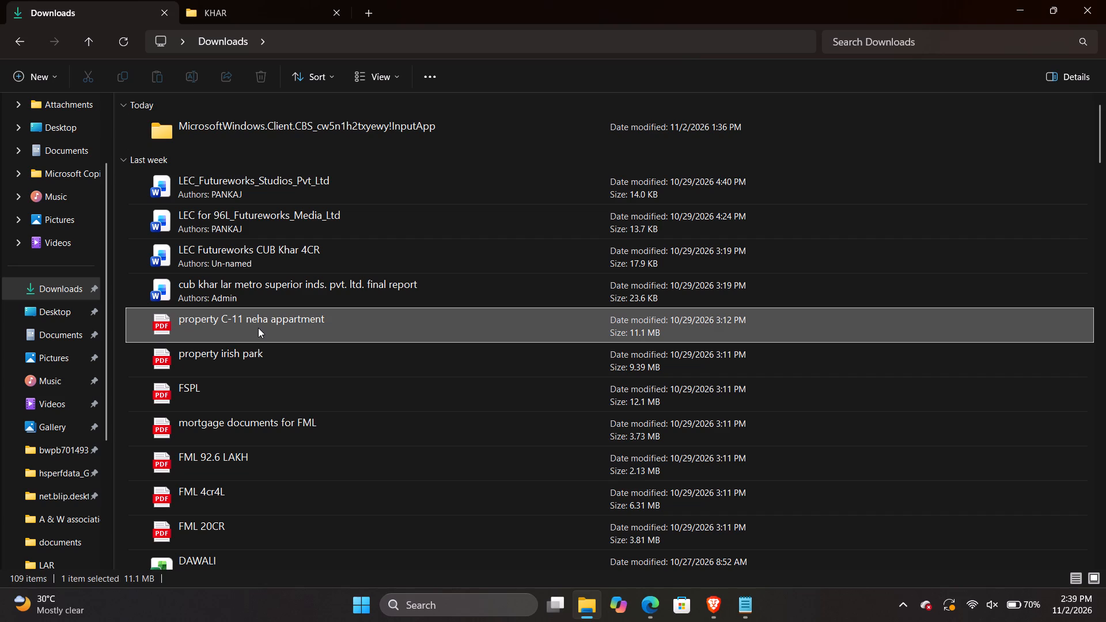
key("ctrl+shift+Down")
key("ctrl+shift+Down")
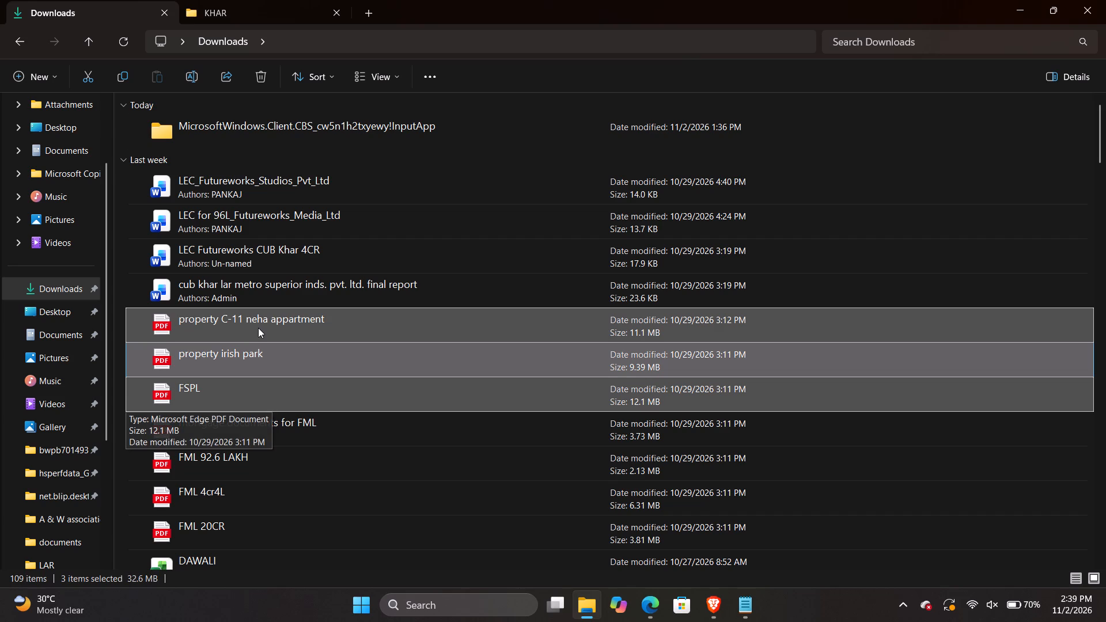
left_click(258, 328)
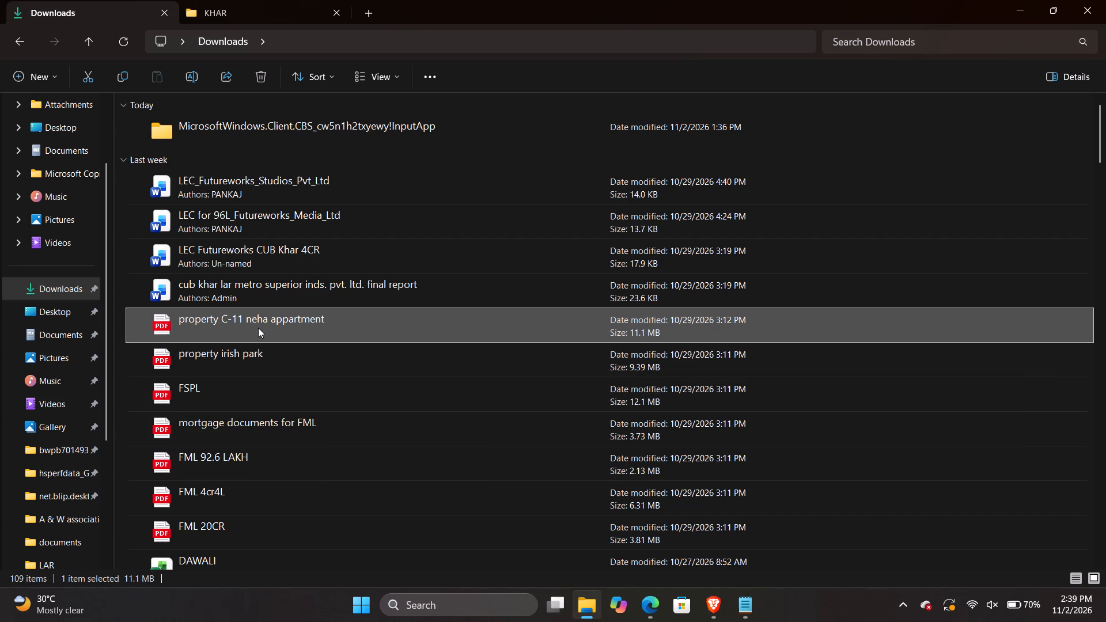
key("ctrl+shift+Down")
key("ctrl+shift+Down")
key("ctrl+shift+Down")
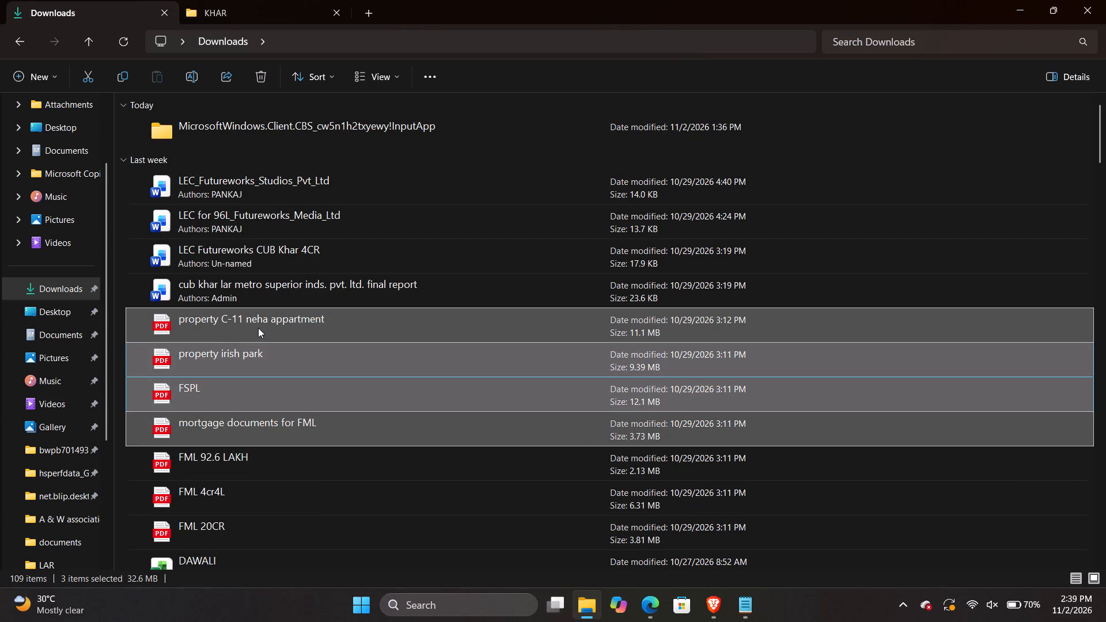
key("ctrl+shift+Down")
key("shift+Down")
key("ctrl+shift+Down")
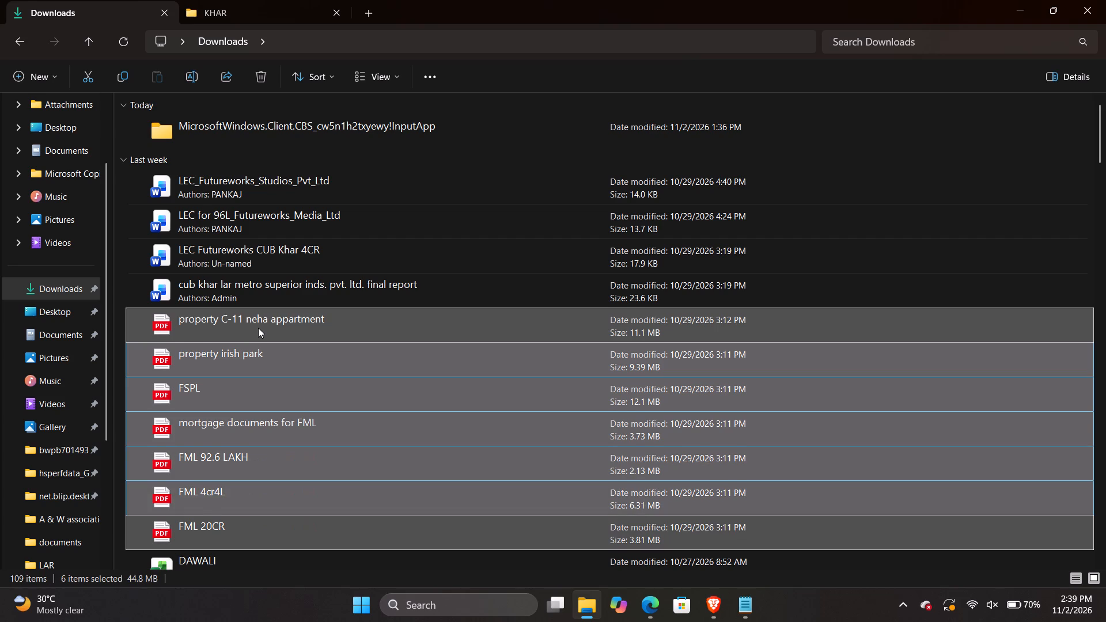
scroll(258, 328, "down", 3)
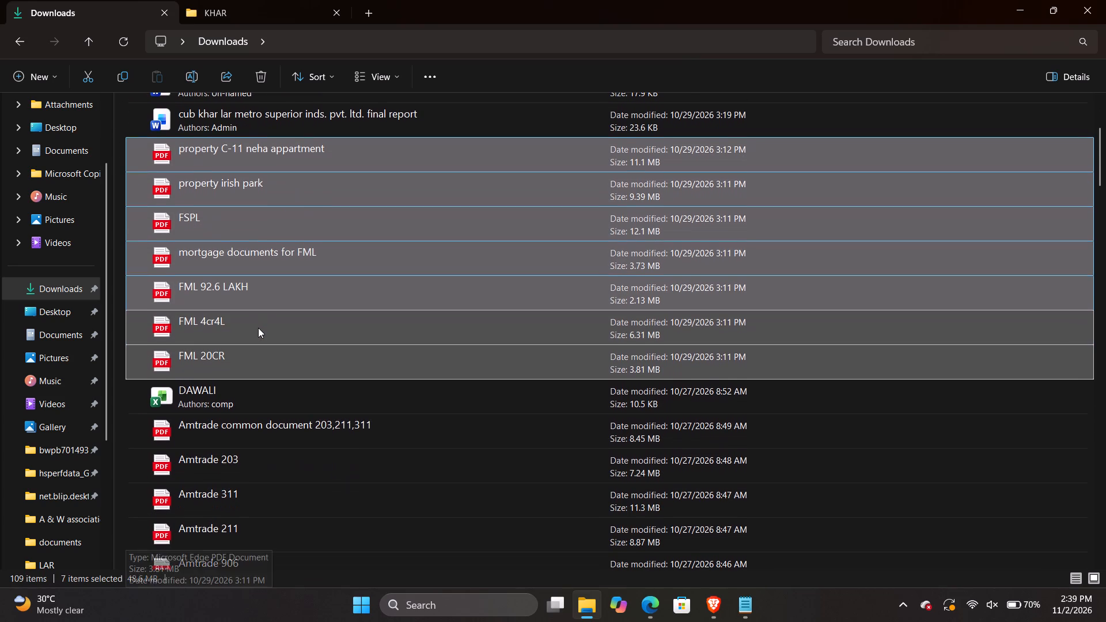
scroll(258, 328, "down", 1)
key("ctrl+x")
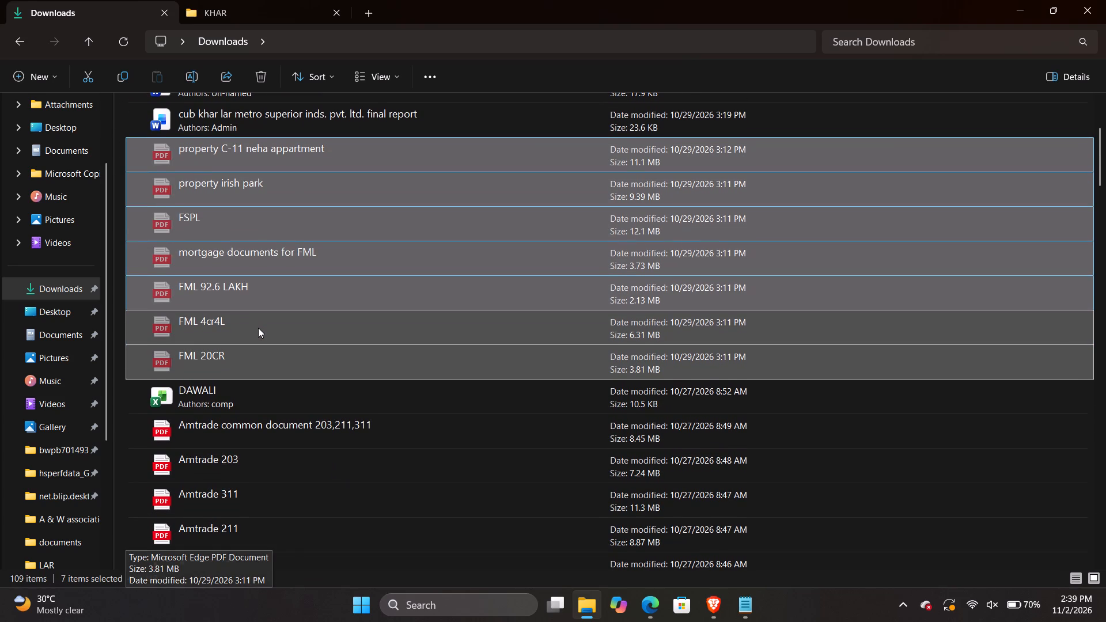
Create a subfolder named DOC inside C:\CUB\KHAR.
left_click(226, 7)
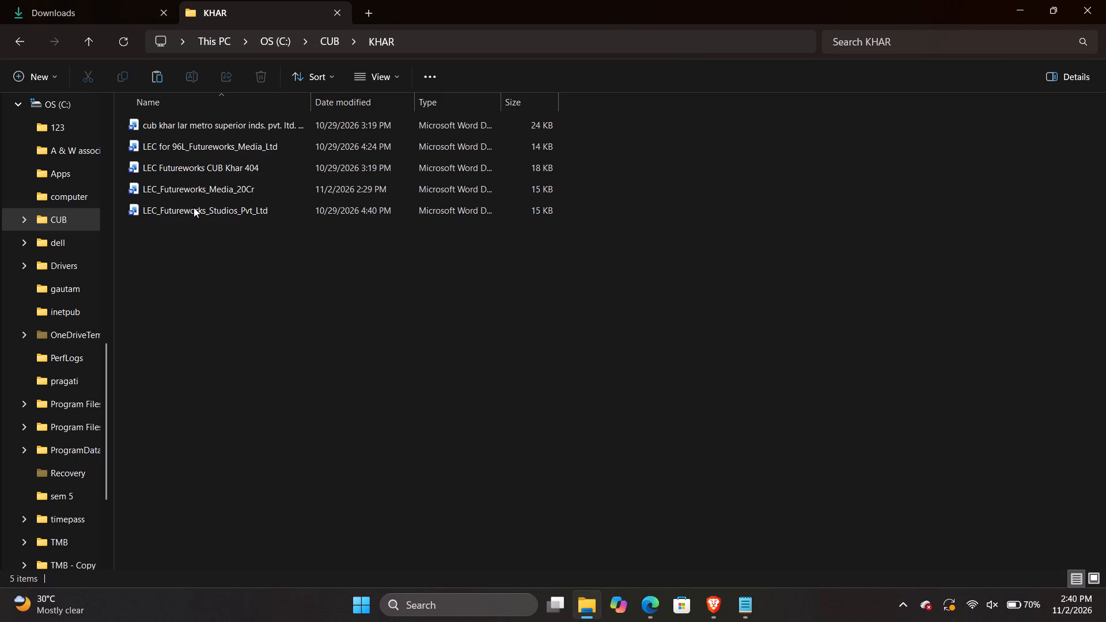
left_click(343, 37)
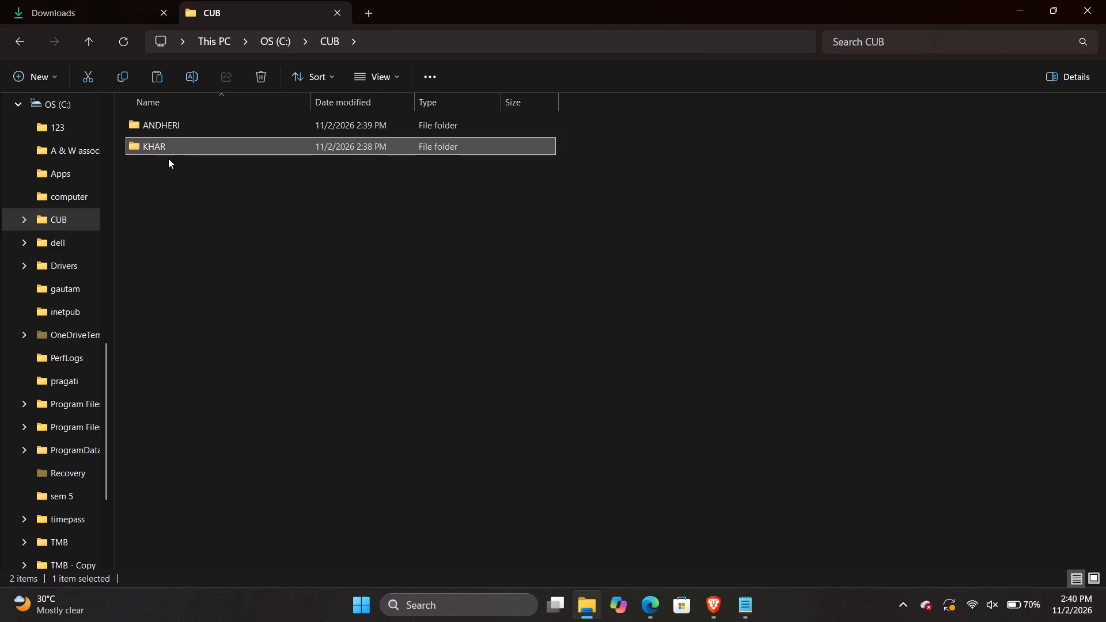
double_click(176, 152)
right_click(175, 233)
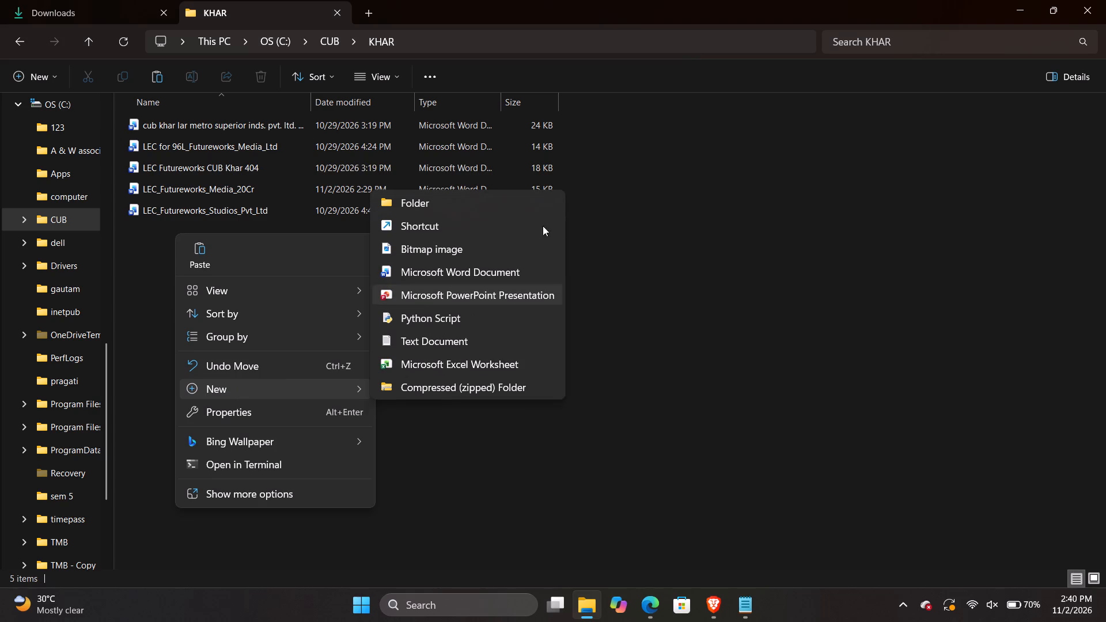
left_click(464, 210)
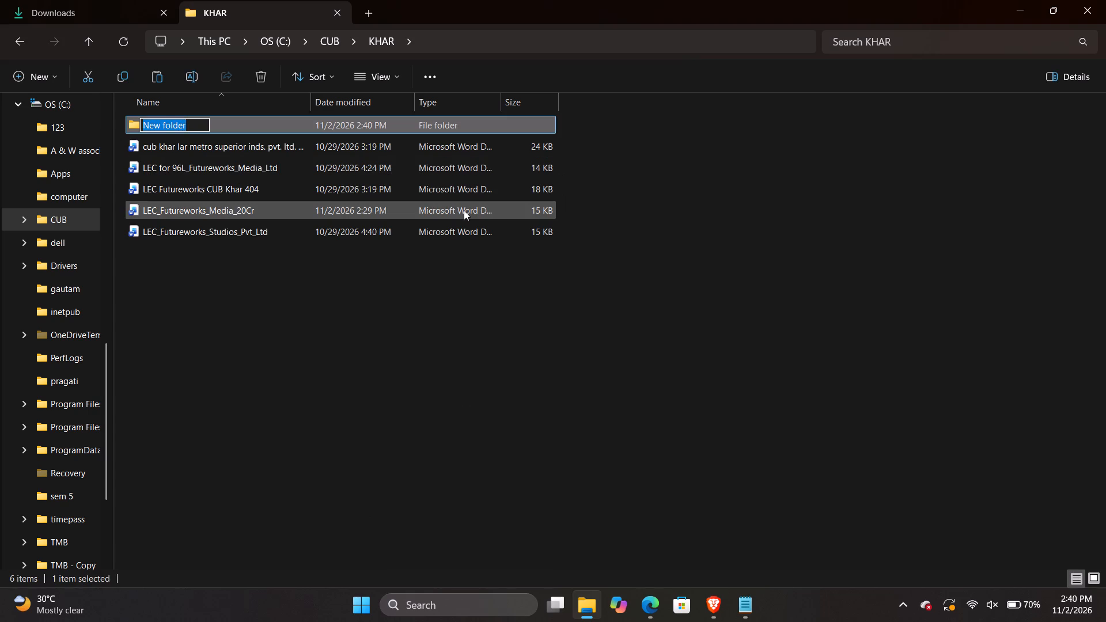
key("BackSpace")
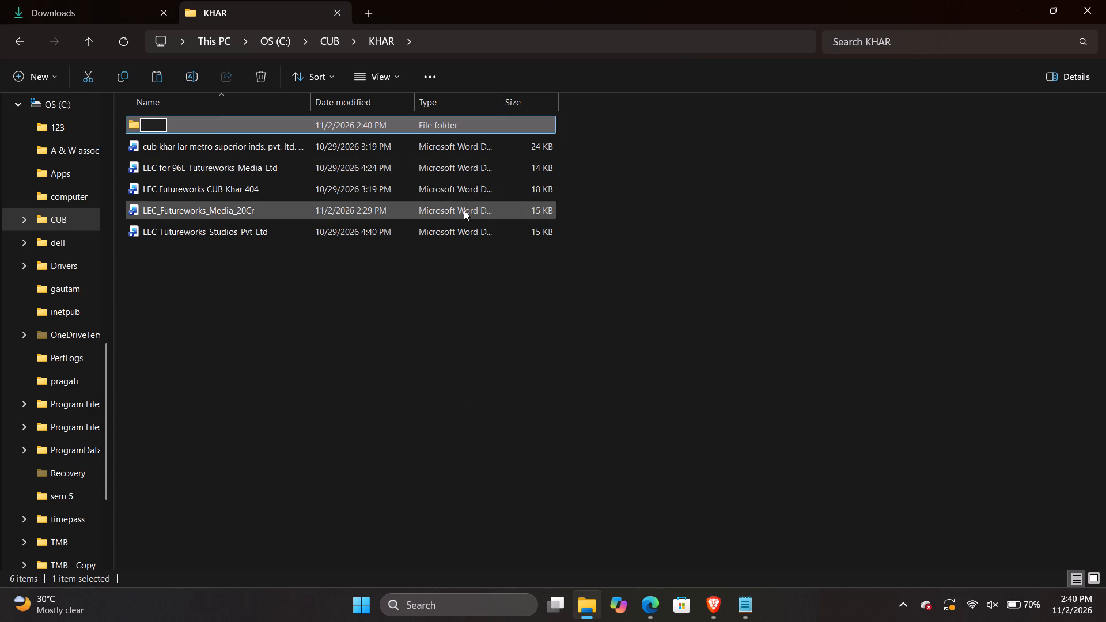
type("DOC")
key("Return")
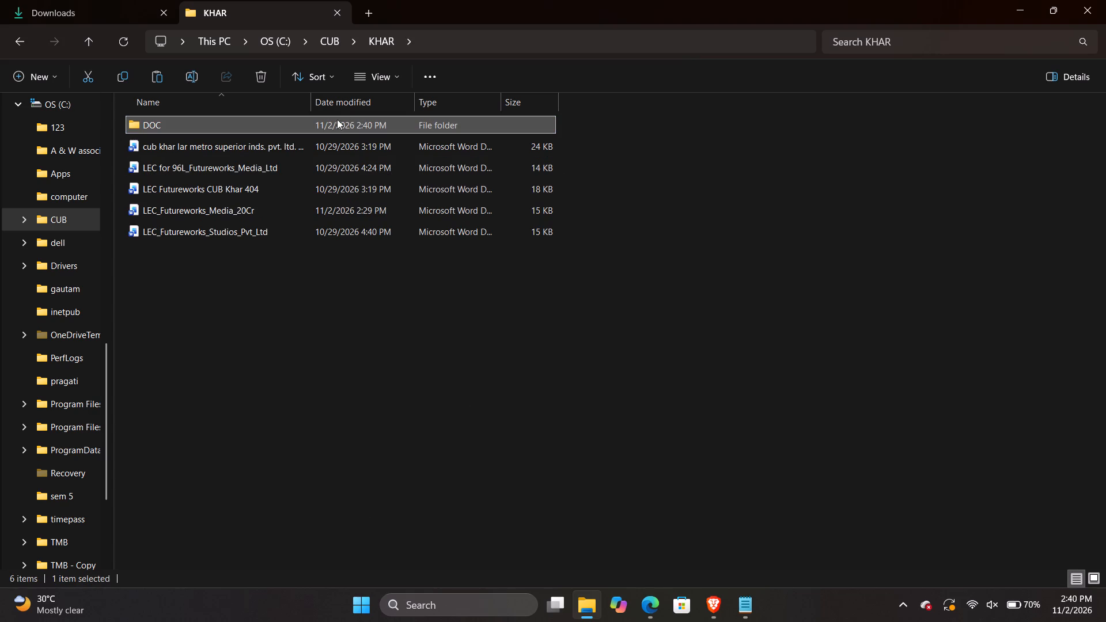
Paste the seven cut property and FML PDFs into C:\CUB\KHAR\DOC.
double_click(321, 129)
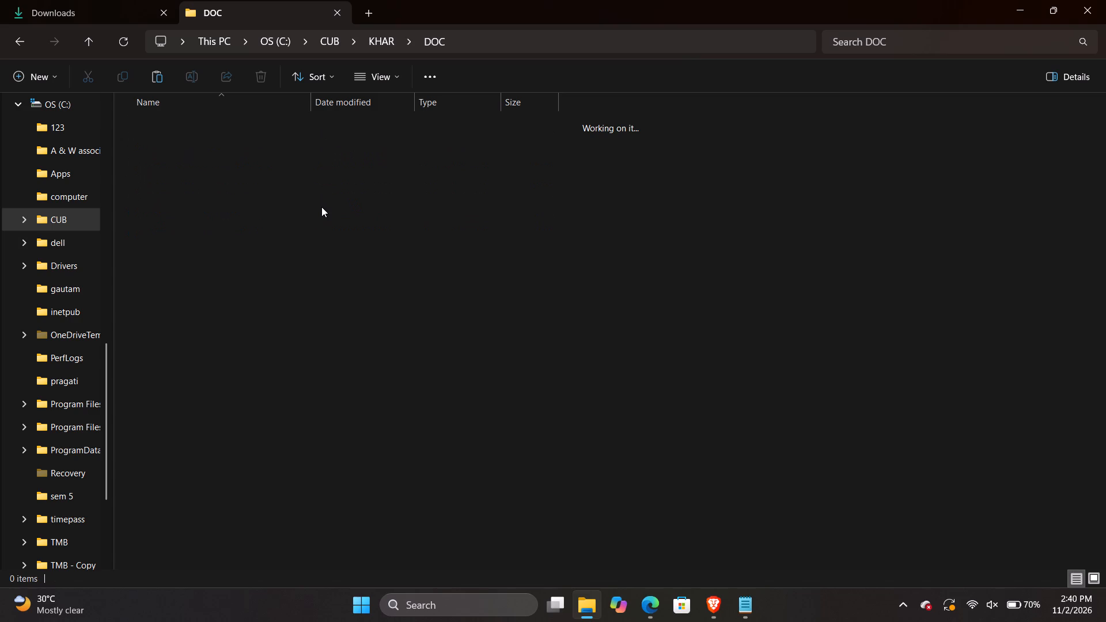
key("ctrl+v")
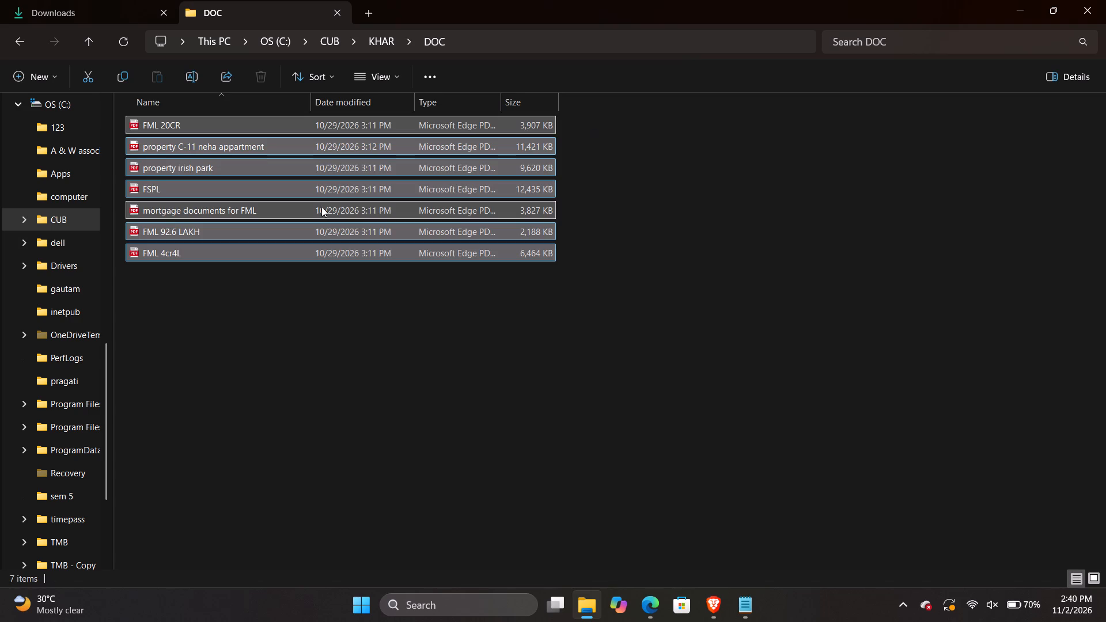
left_click(241, 315)
Delete four Word documents from Downloads: the three LEC Futureworks files and the cub khar lar metro superior inds. final report.
left_click(92, 9)
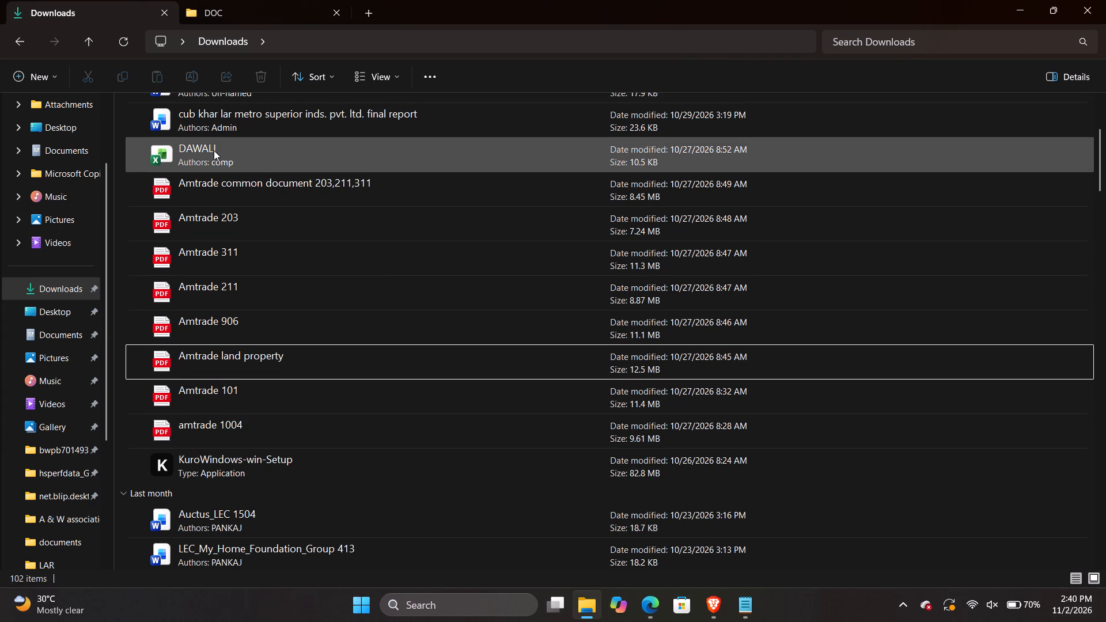
scroll(214, 150, "up", 4)
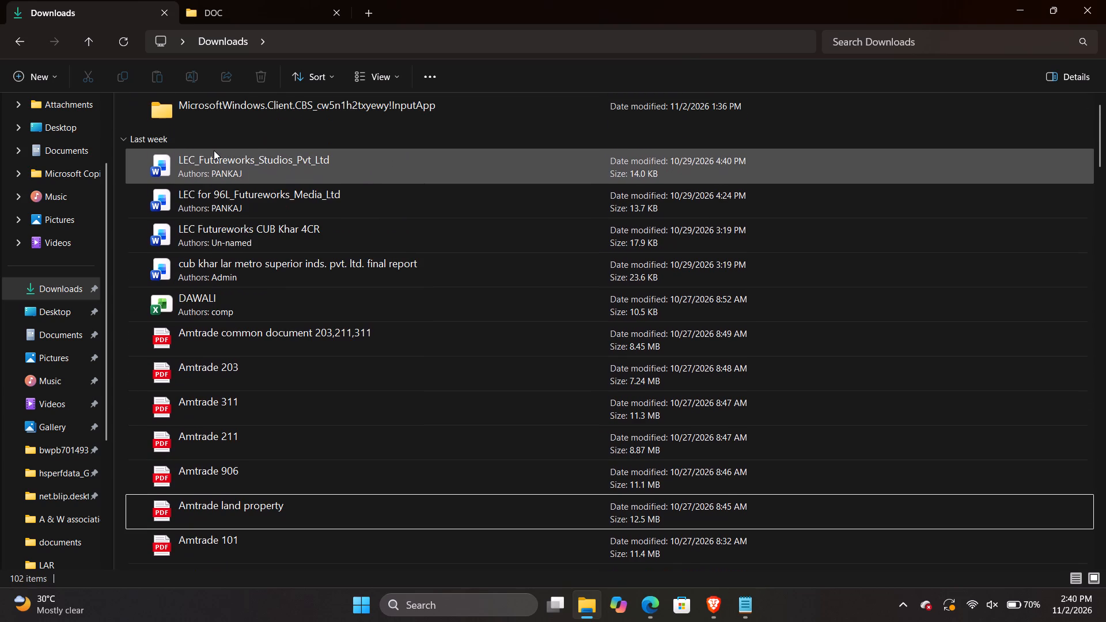
scroll(214, 150, "up", 6)
left_click(214, 150)
scroll(214, 150, "up", 2)
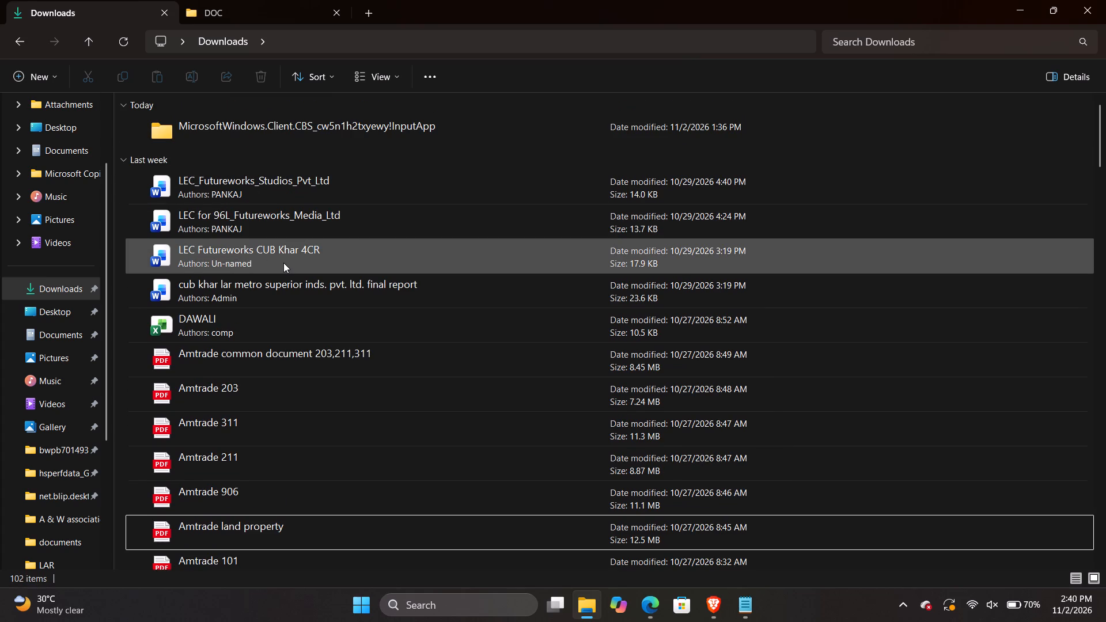
left_click(287, 177)
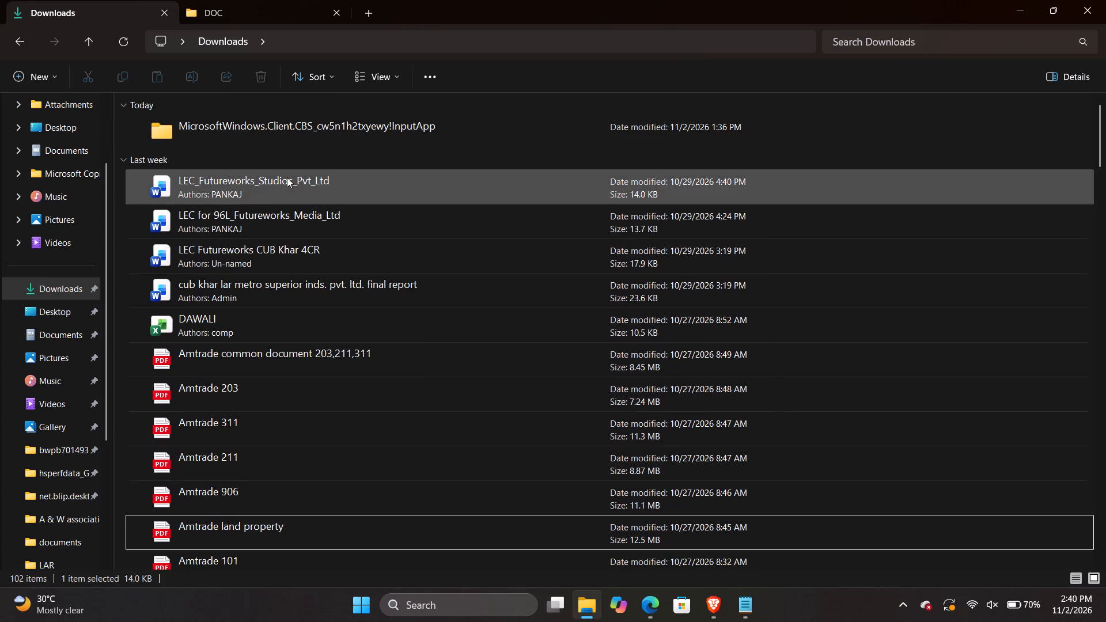
key("ctrl+shift+Down")
key("ctrl+shift+Down")
key("ctrl+shift+Down")
key("Delete")
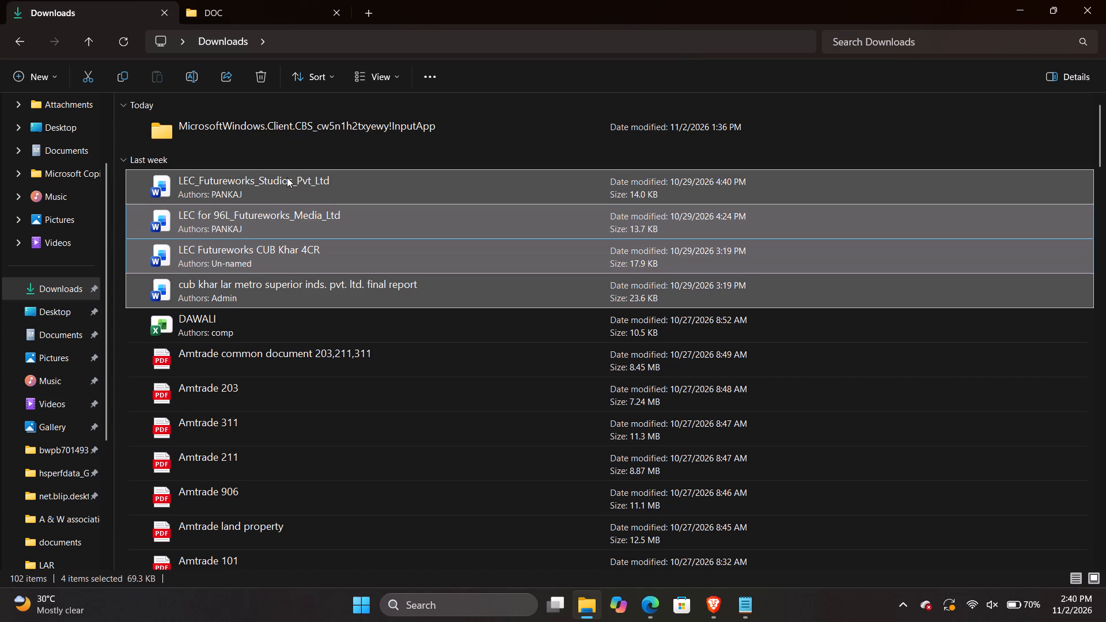
Look through the files in Downloads, the KHAR\DOC and CUB folders, and drive C: including its pragati folder.
scroll(234, 294, "down", 1)
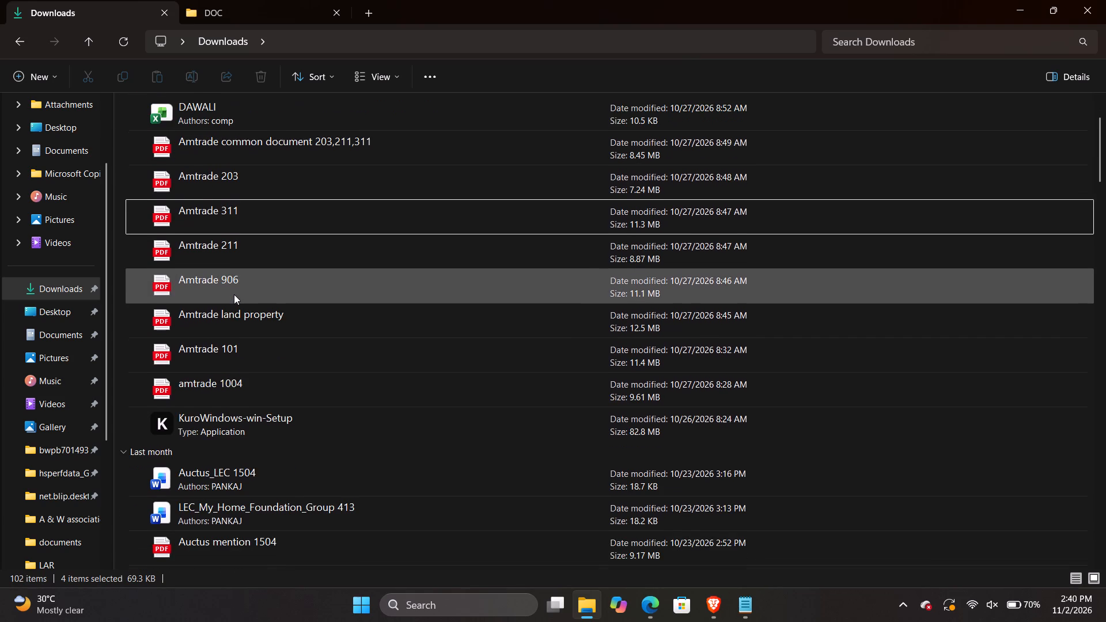
scroll(234, 294, "down", 1)
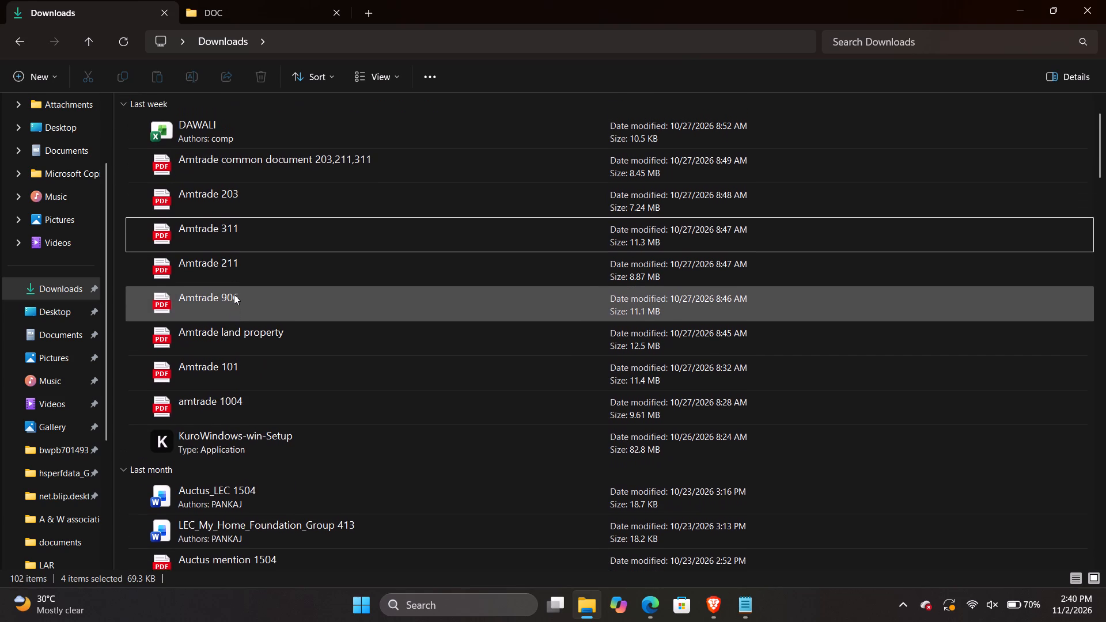
scroll(234, 294, "up", 9)
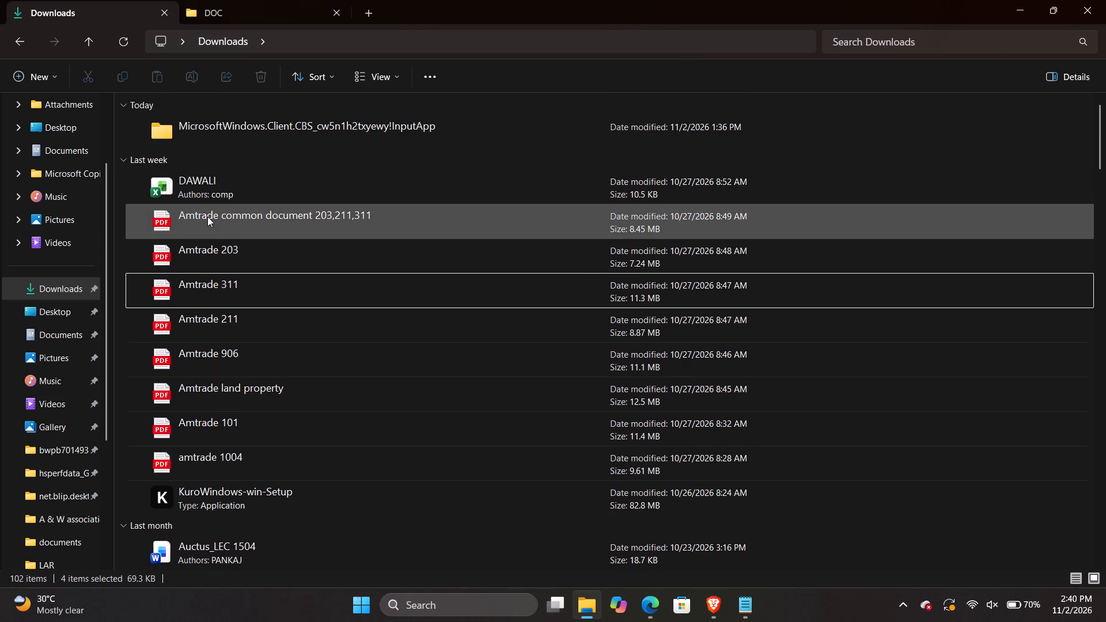
left_click(220, 11)
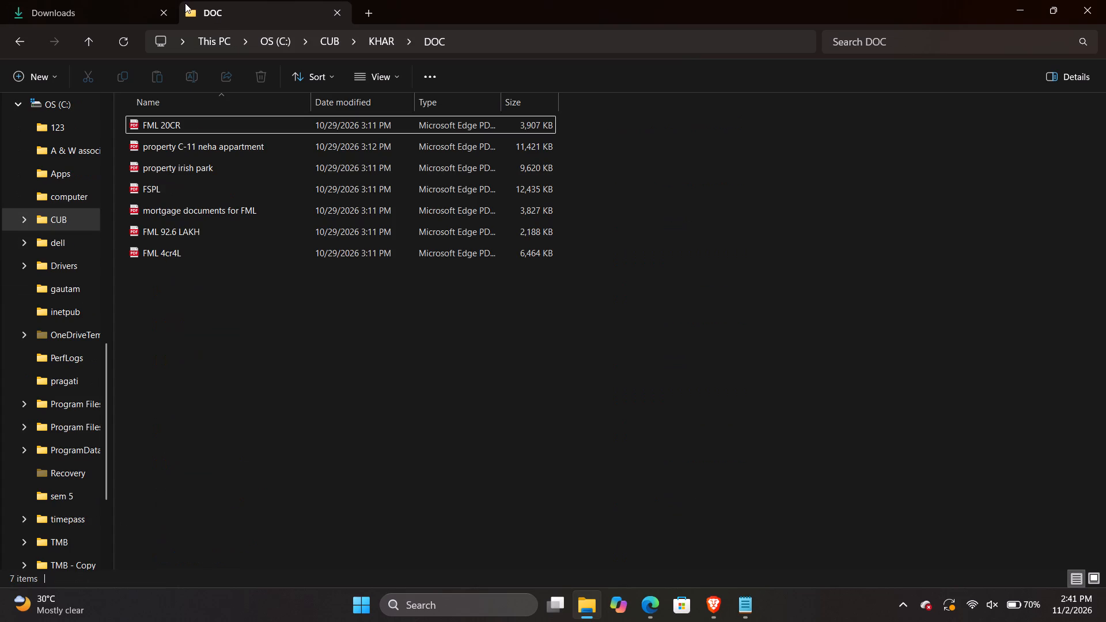
left_click(333, 43)
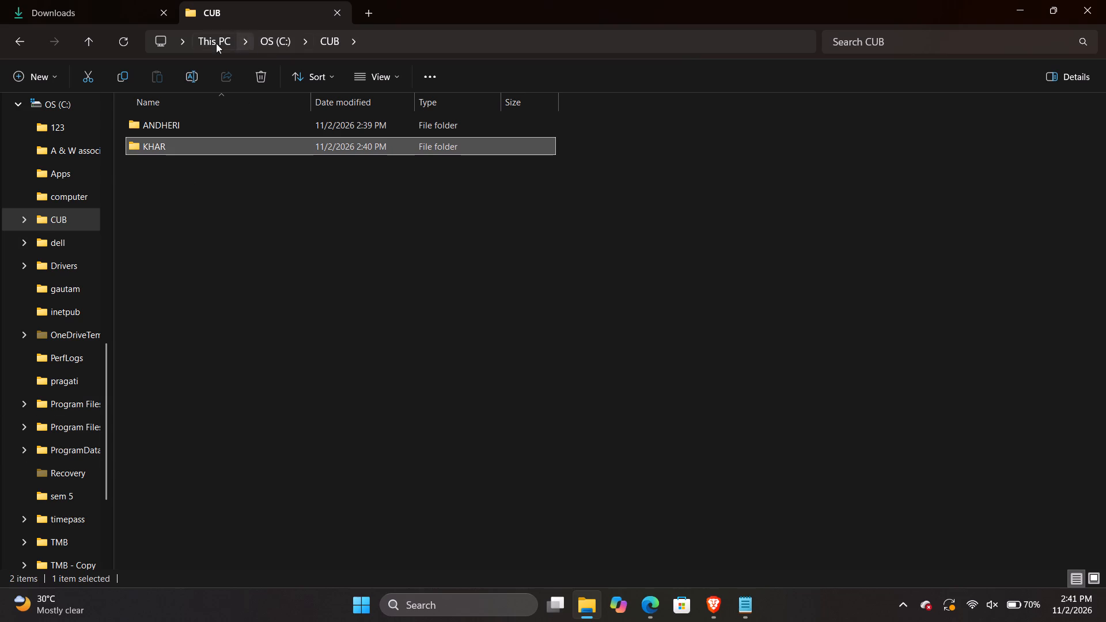
left_click(259, 39)
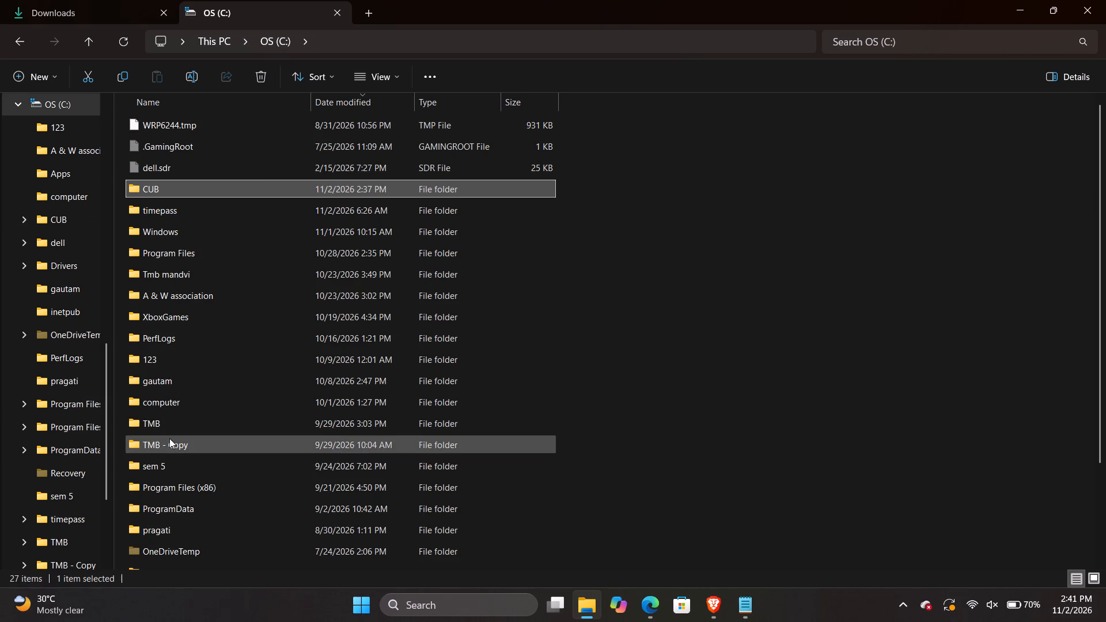
scroll(169, 438, "down", 4)
scroll(158, 571, "down", 4)
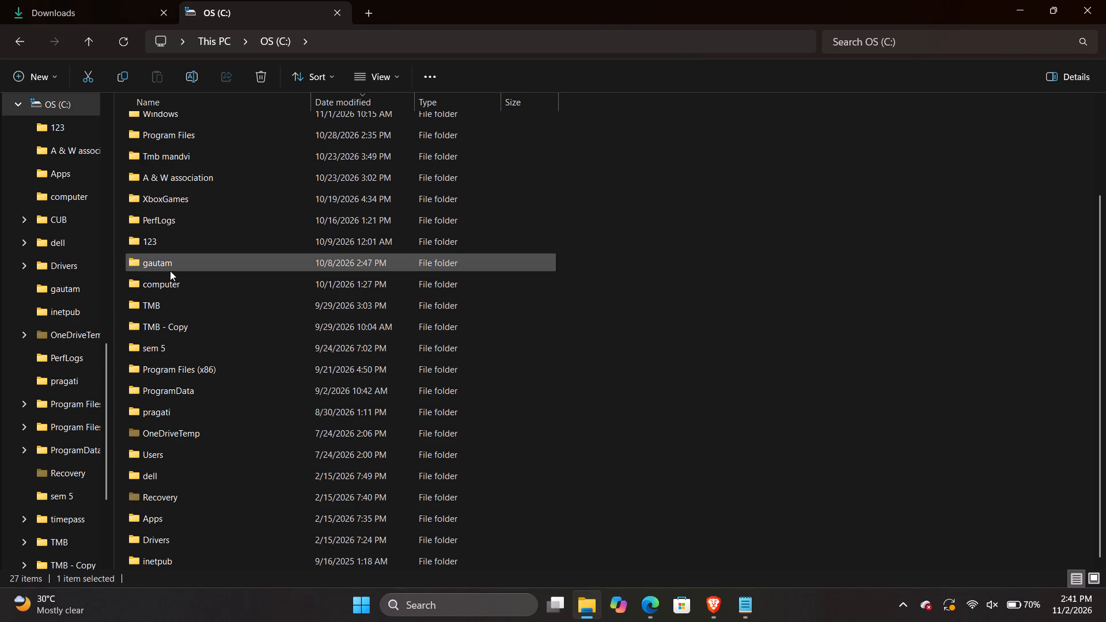
double_click(167, 414)
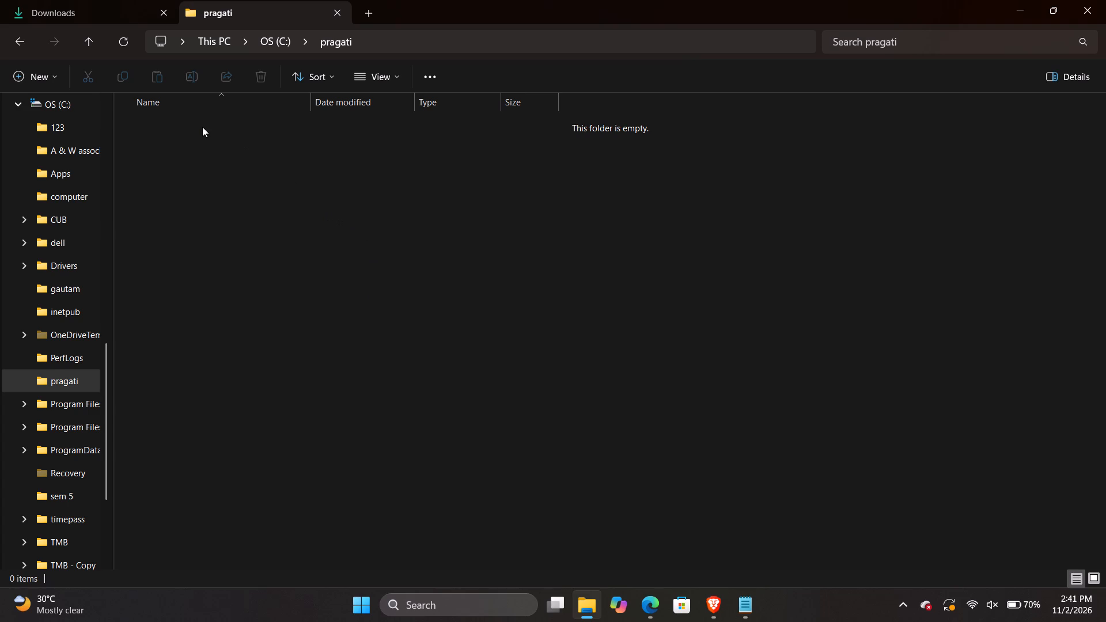
scroll(202, 127, "right", 13)
scroll(202, 127, "right", 9)
Open the Pictures folder and look over its contents.
scroll(103, 222, "up", 9)
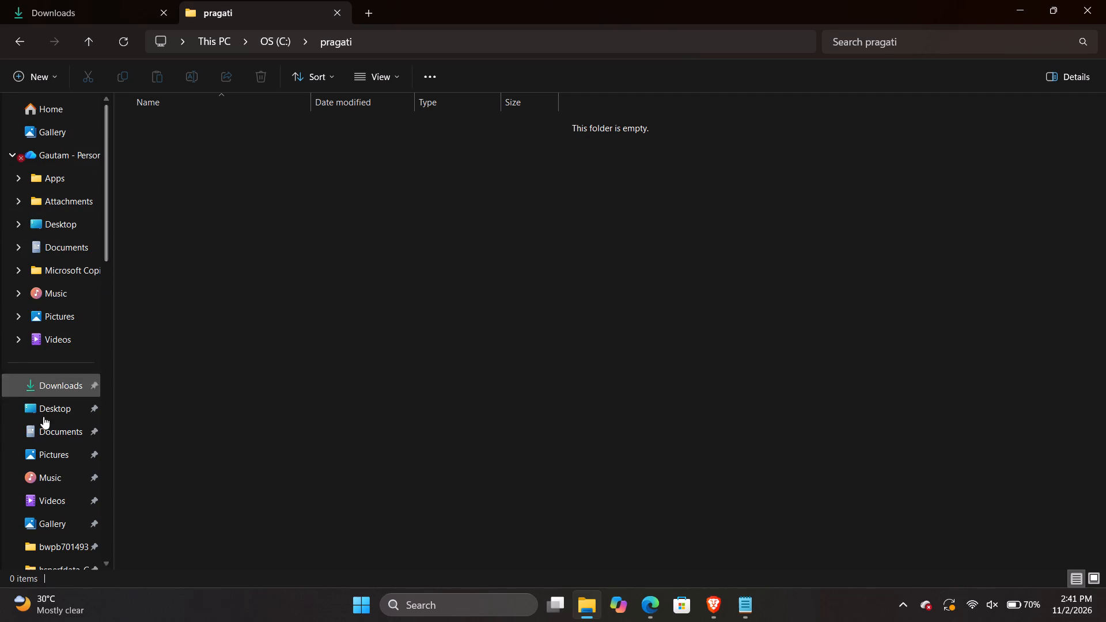
left_click(66, 461)
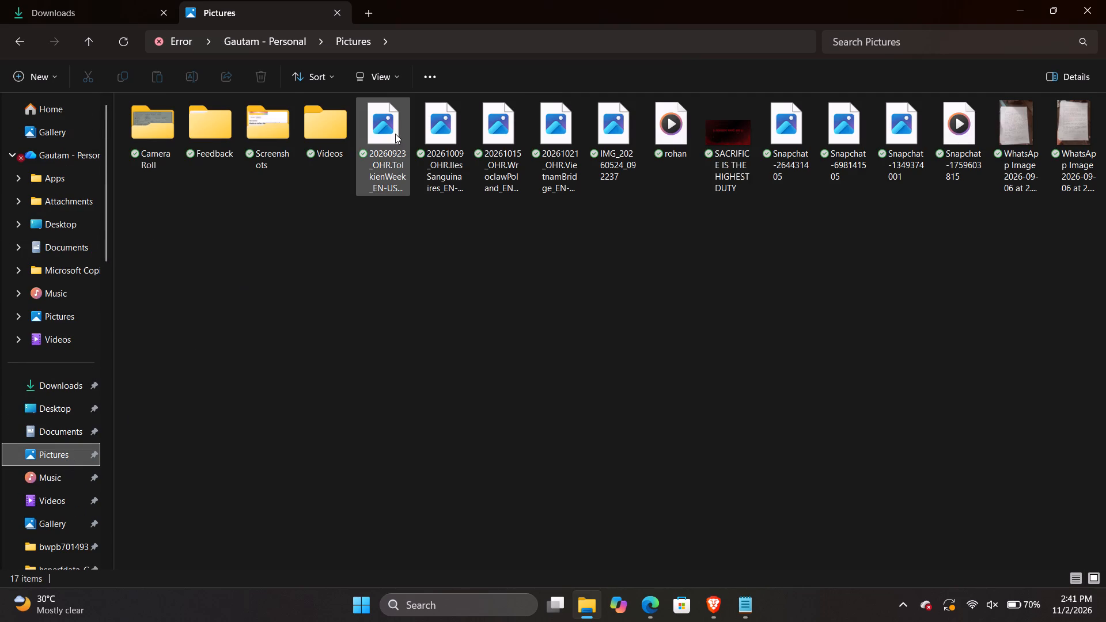
left_click(597, 160)
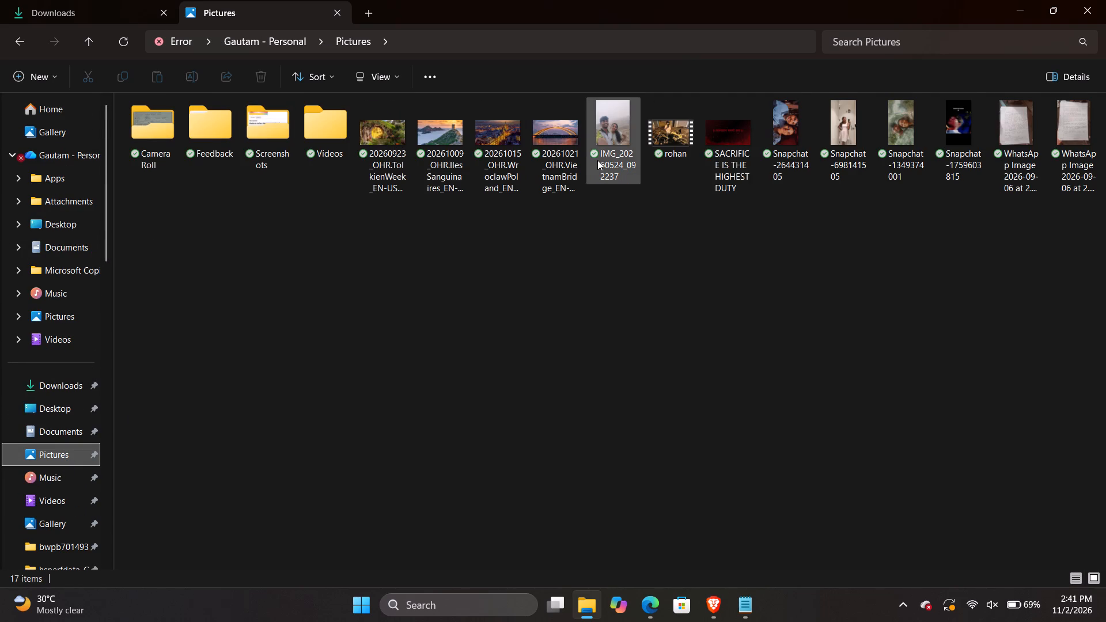
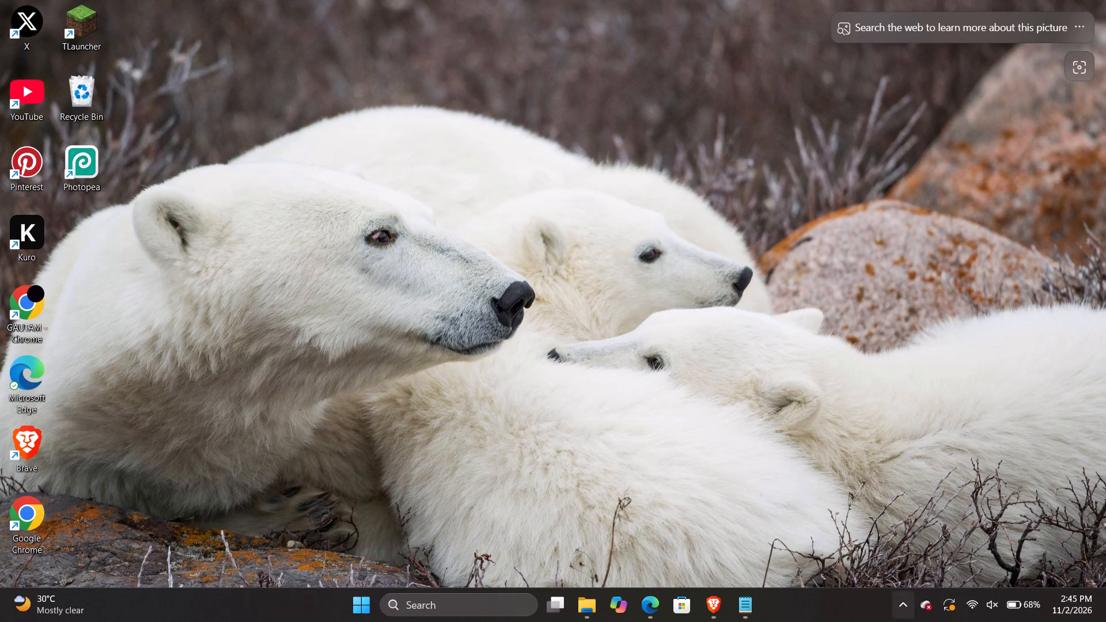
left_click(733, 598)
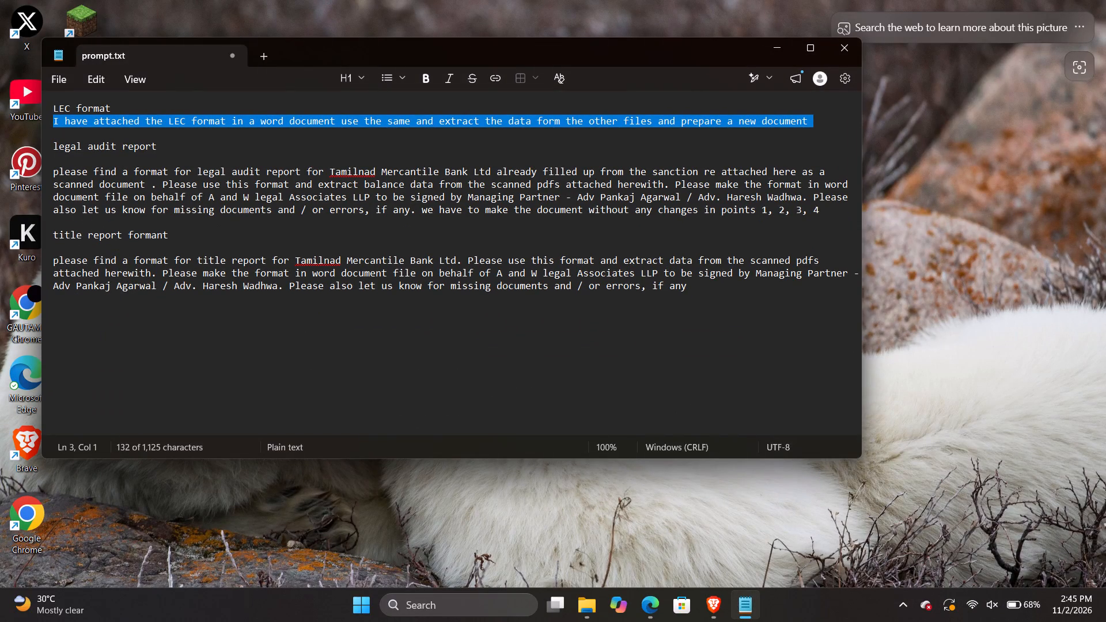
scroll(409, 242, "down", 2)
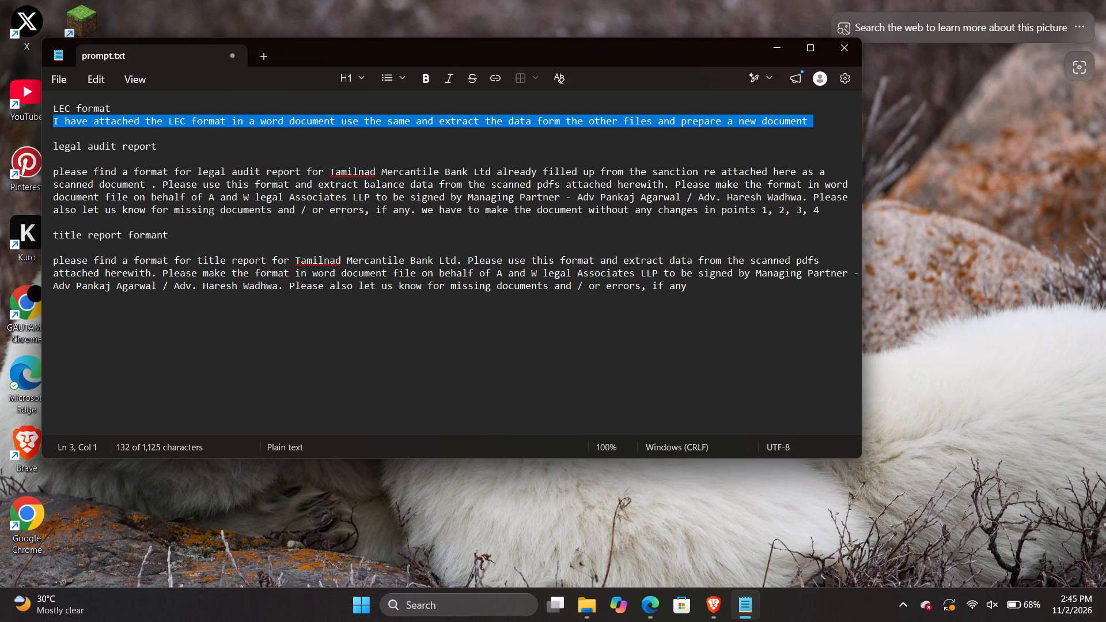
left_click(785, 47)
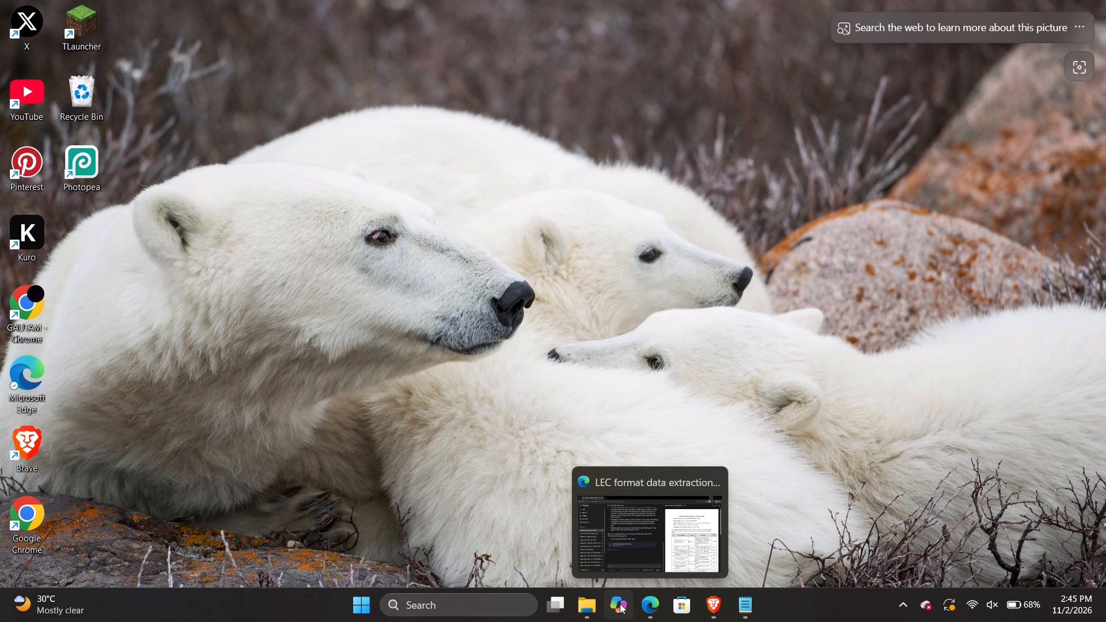
Open the Rupani LEC Word document from C:\CUB\ANDHERI, maximize it and enable editing.
left_click(591, 614)
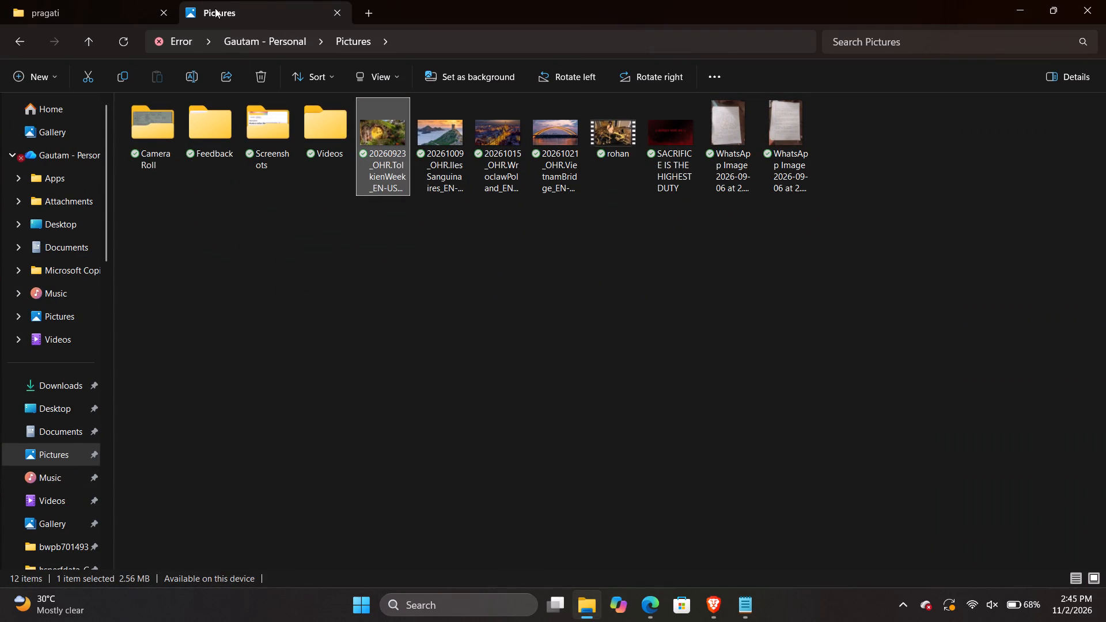
left_click(105, 2)
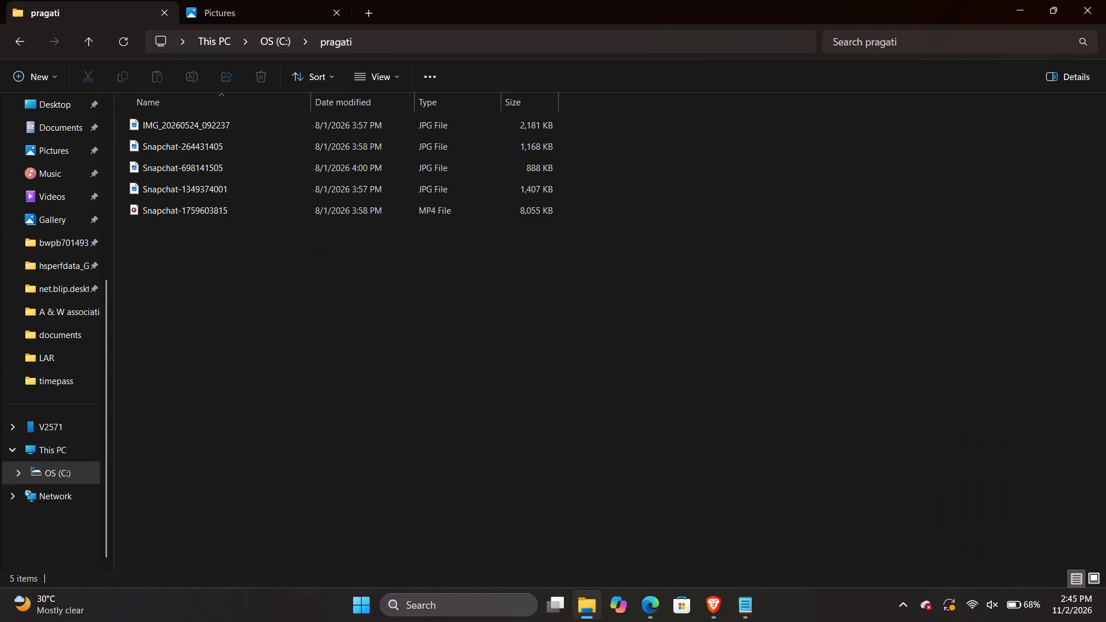
left_click(271, 35)
scroll(209, 158, "up", 7)
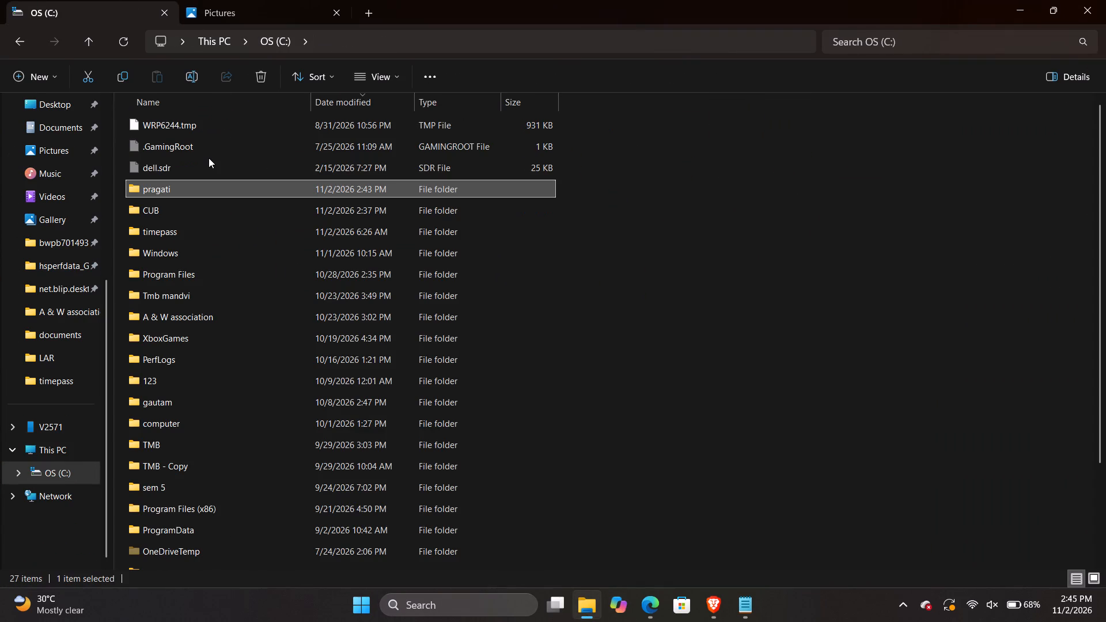
scroll(209, 158, "up", 9)
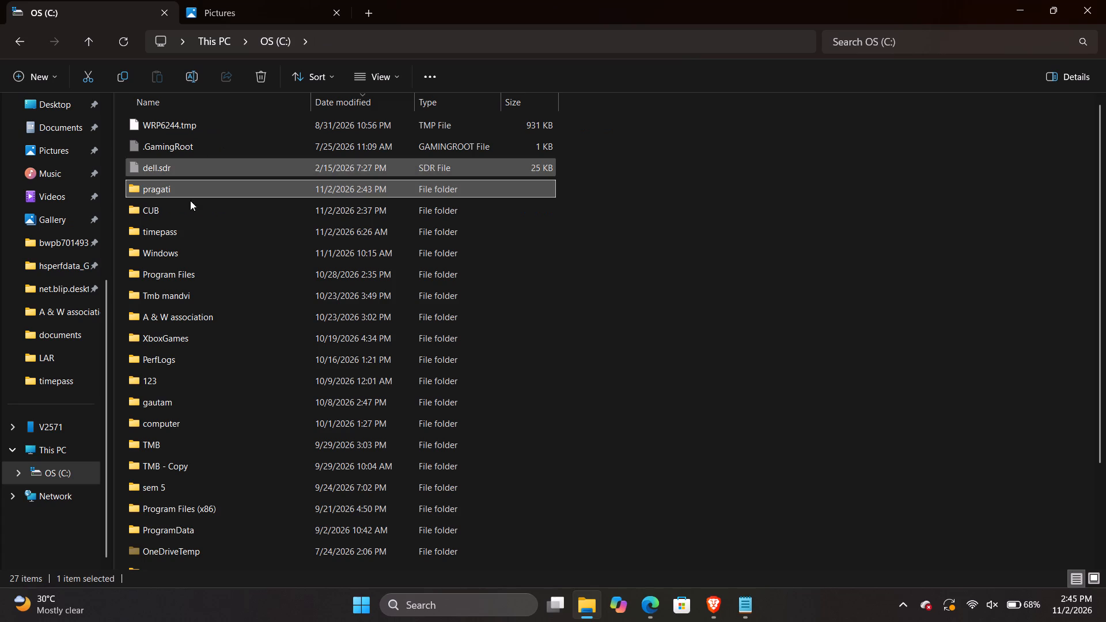
double_click(176, 211)
double_click(175, 116)
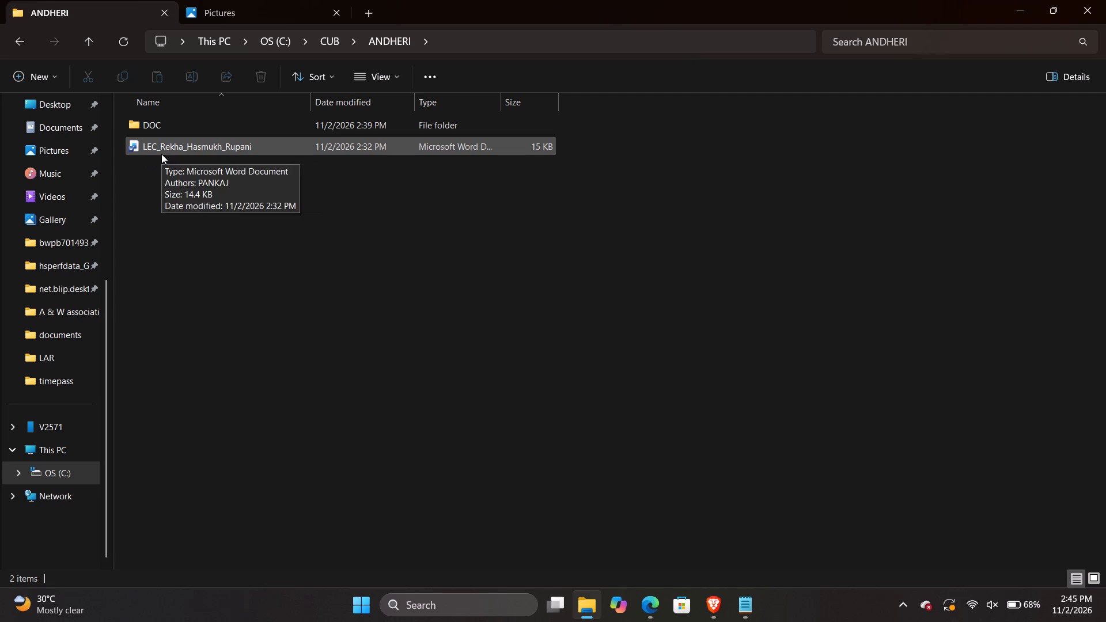
double_click(161, 154)
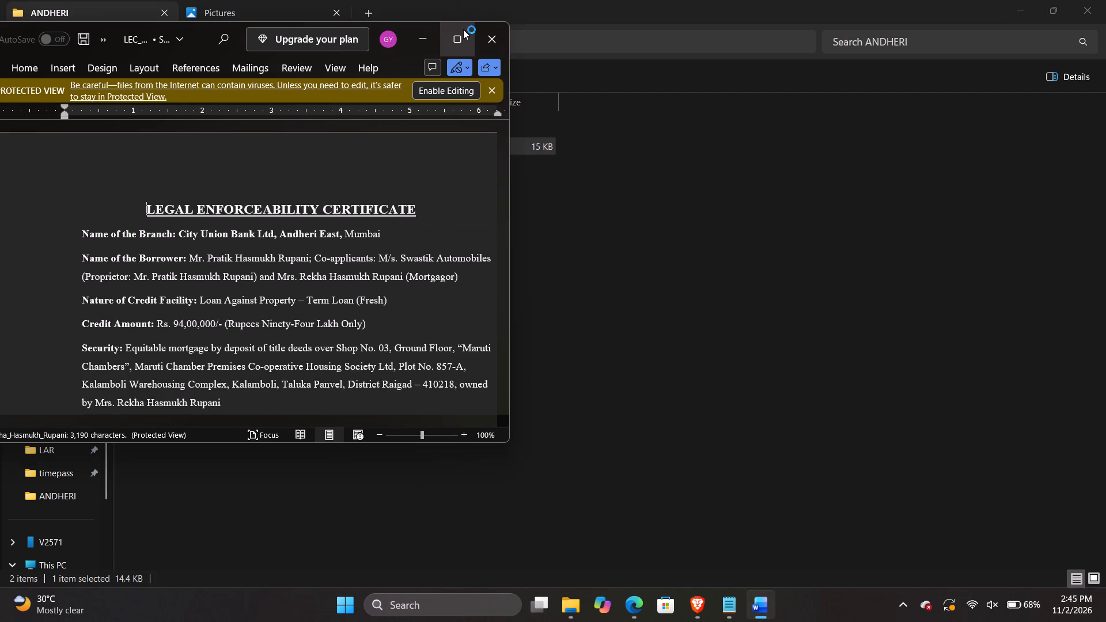
left_click(463, 30)
scroll(510, 329, "down", 3)
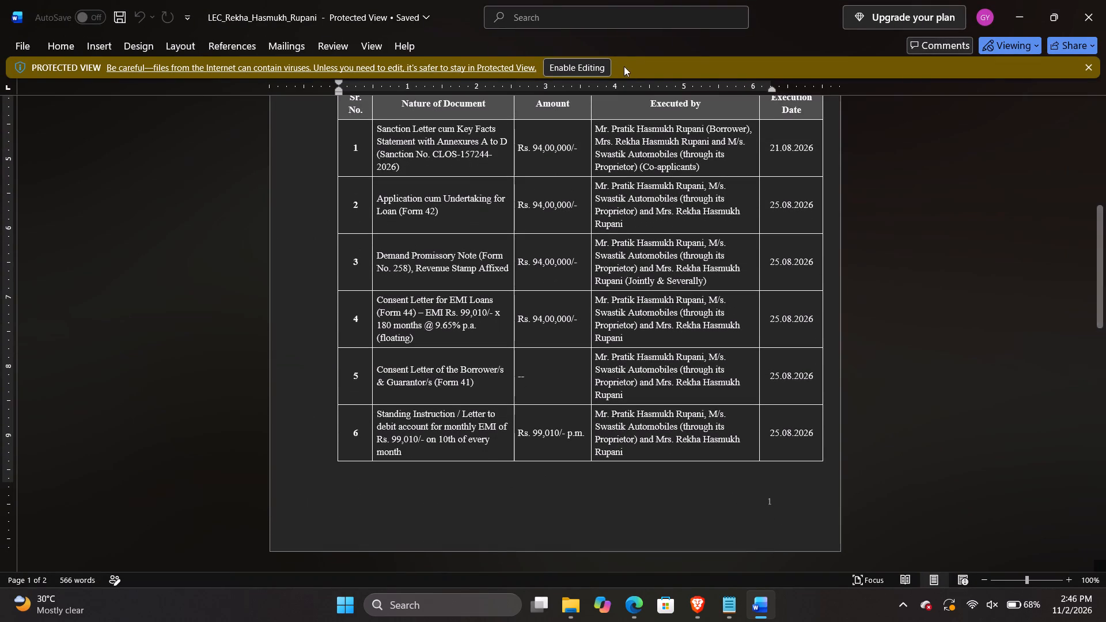
left_click(585, 69)
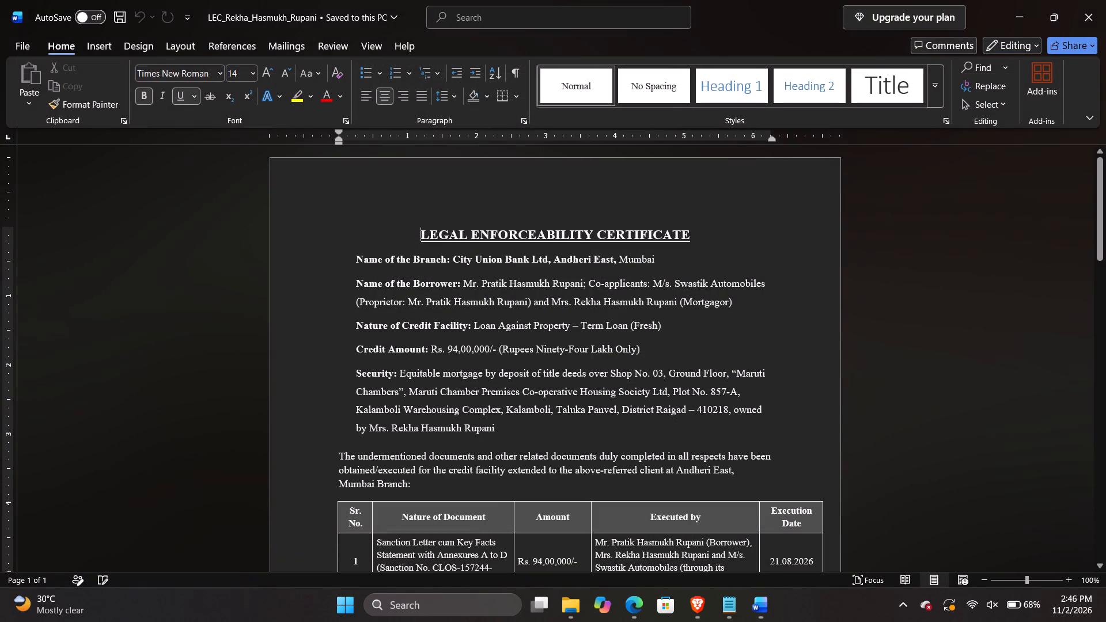
Read through the Rupani certificate's borrower and security details and its table of executed documents.
scroll(541, 294, "down", 1)
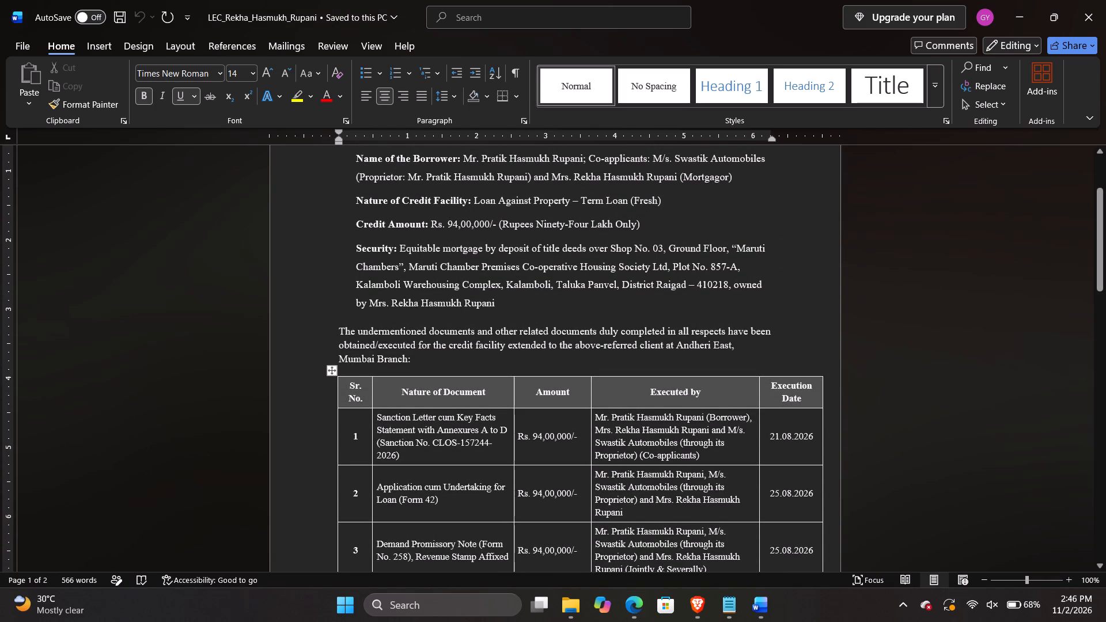
scroll(591, 430, "down", 2)
scroll(591, 430, "up", 1)
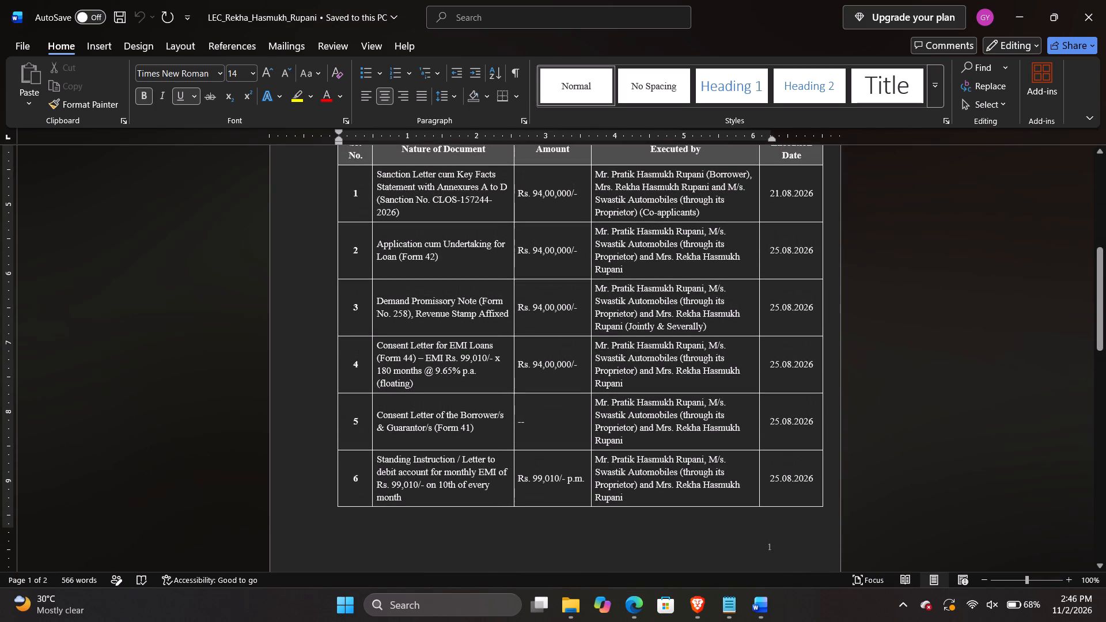
scroll(641, 398, "up", 1)
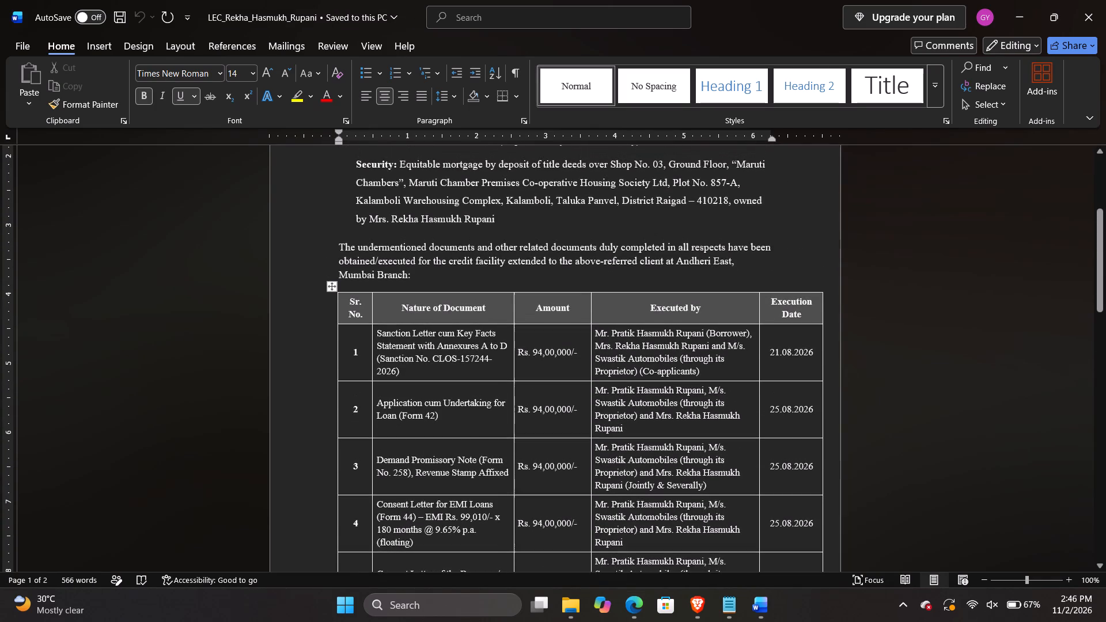
scroll(641, 398, "down", 3)
scroll(641, 398, "up", 2)
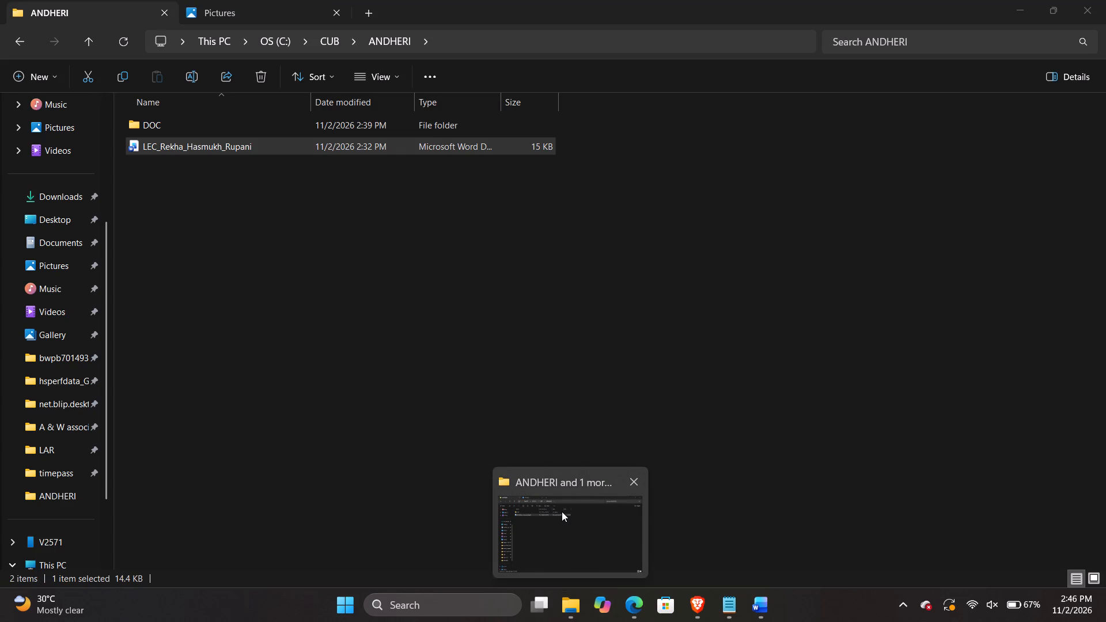
Open the earlier certificates Auctus_LEC 1504 and LEC_My_Home_Foundation_Group 413 from the Downloads folder.
left_click(562, 511)
scroll(18, 234, "up", 3)
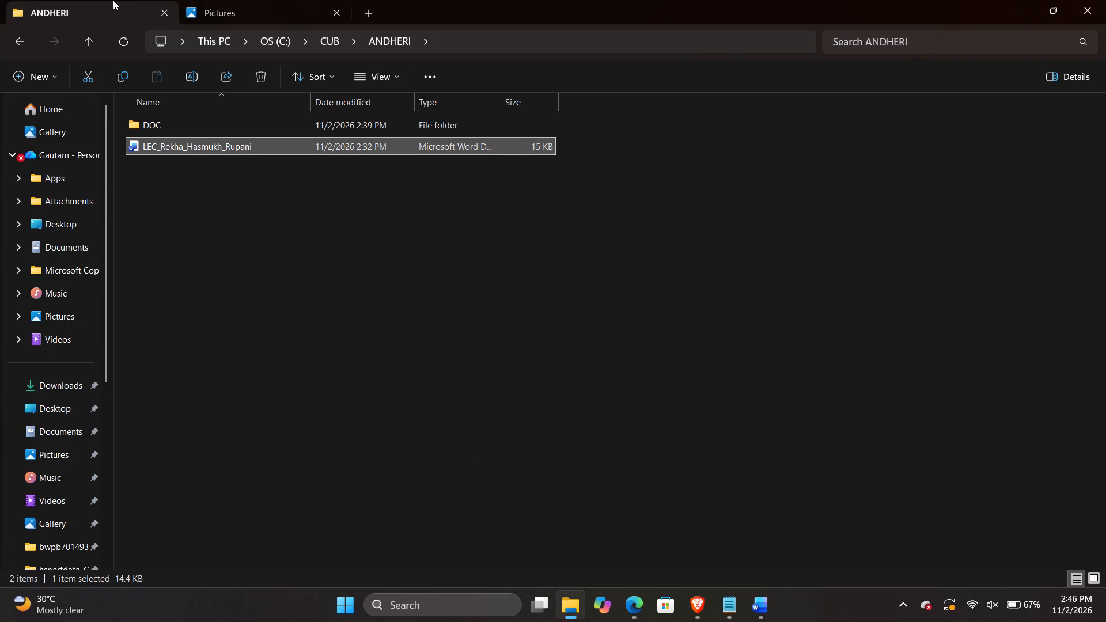
scroll(75, 377, "up", 8)
left_click(59, 390)
scroll(287, 439, "down", 2)
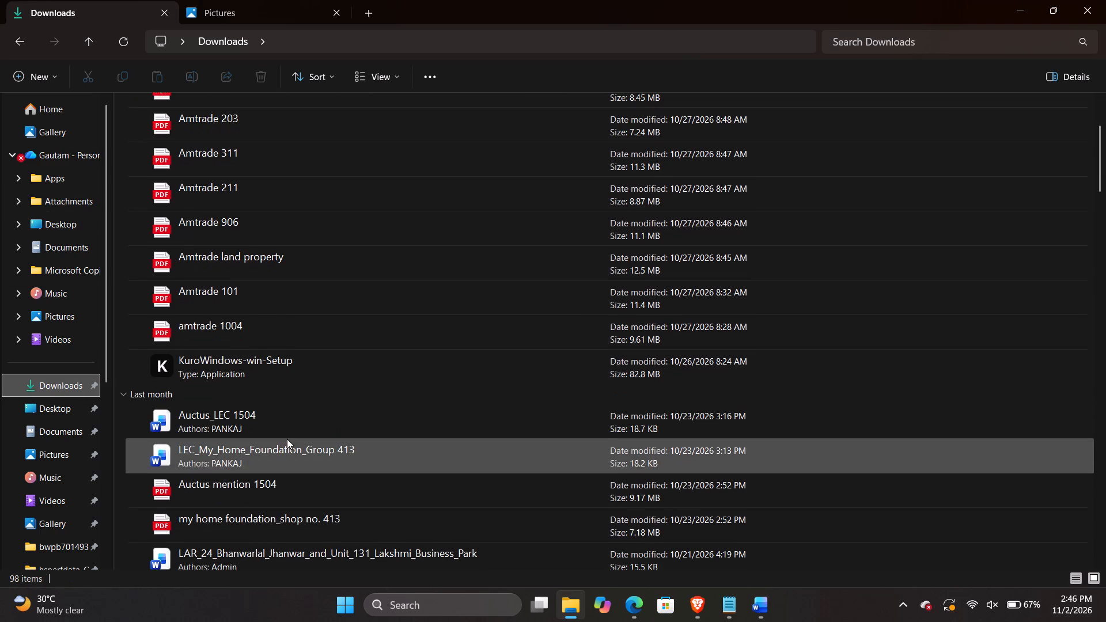
double_click(263, 419)
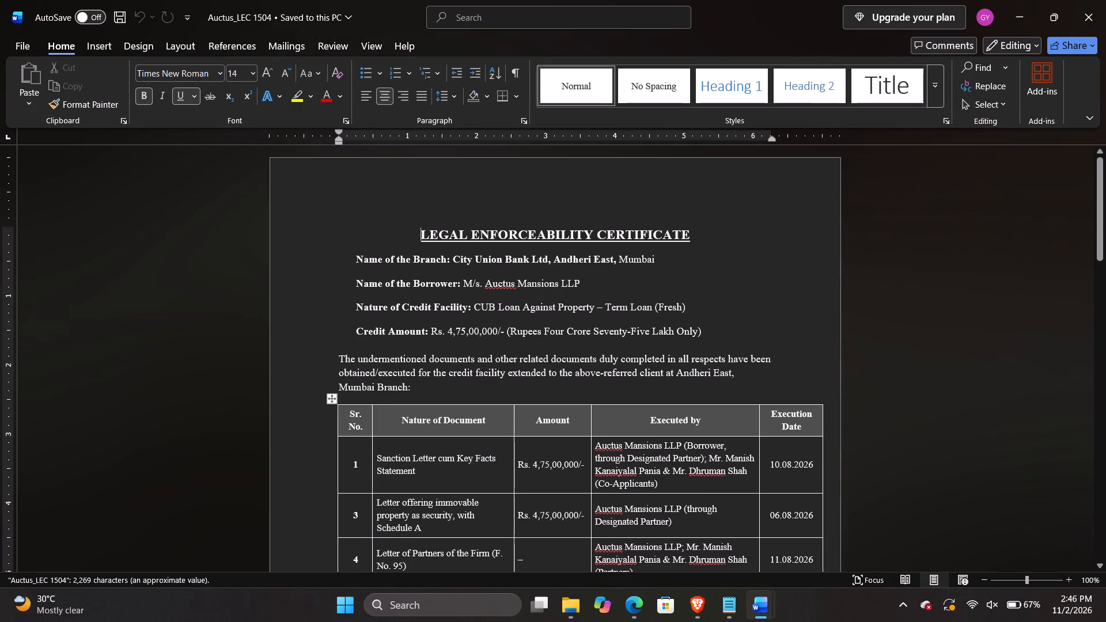
left_click(335, 598)
left_click(975, 317)
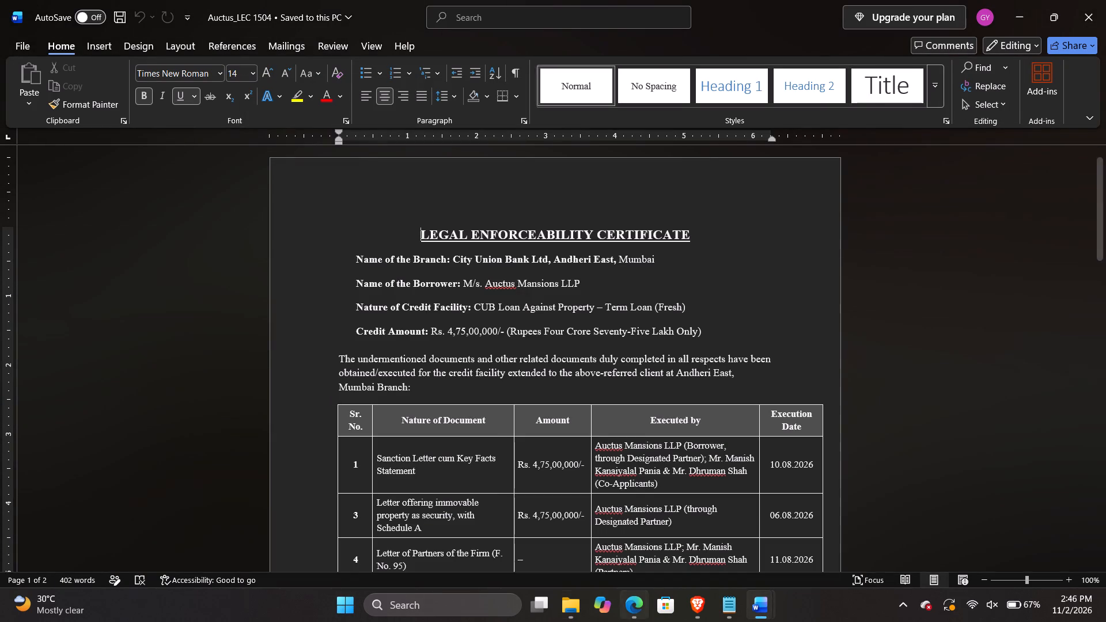
left_click(575, 608)
double_click(222, 475)
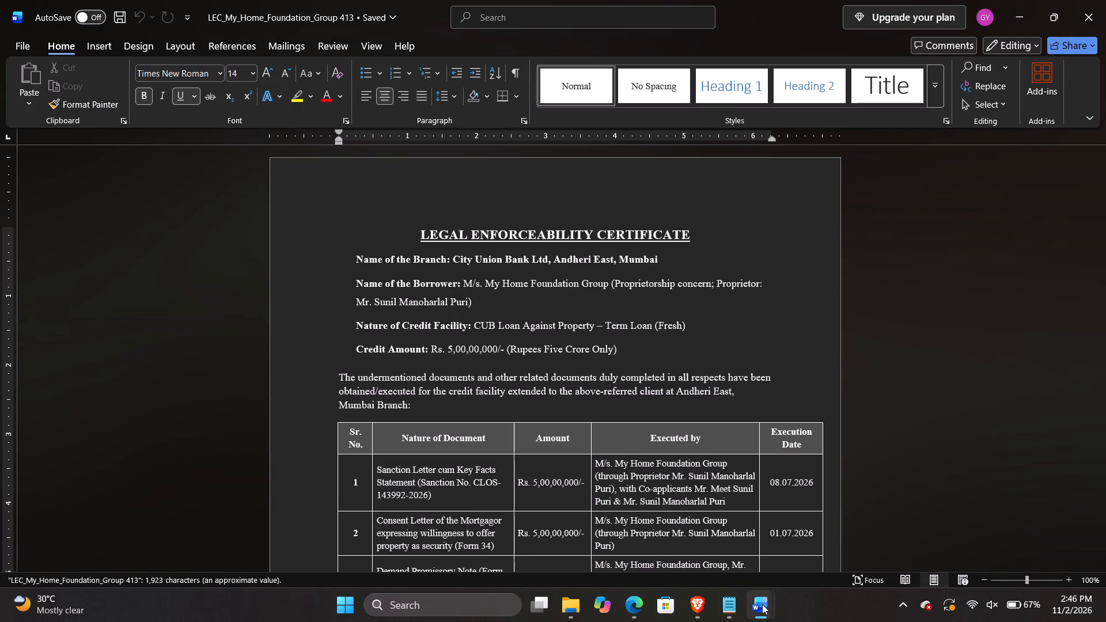
Arrange the three certificates in a snap layout, with Rupani filling one half and the other two stacked beside it.
left_click(657, 542)
scroll(603, 309, "up", 7)
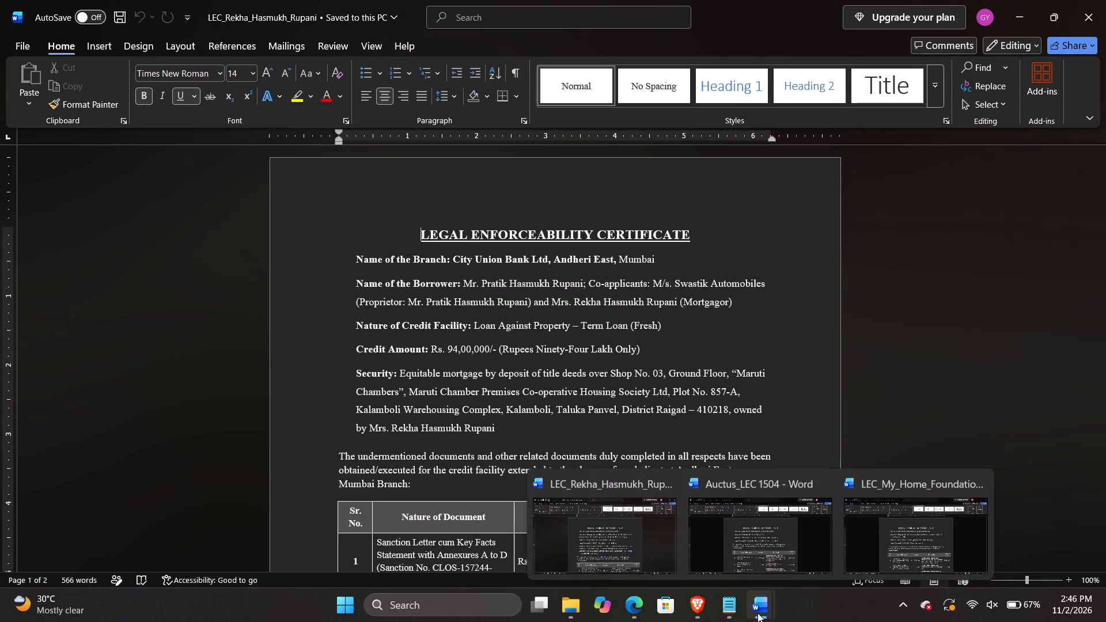
left_click_drag(658, 505, 1071, 10)
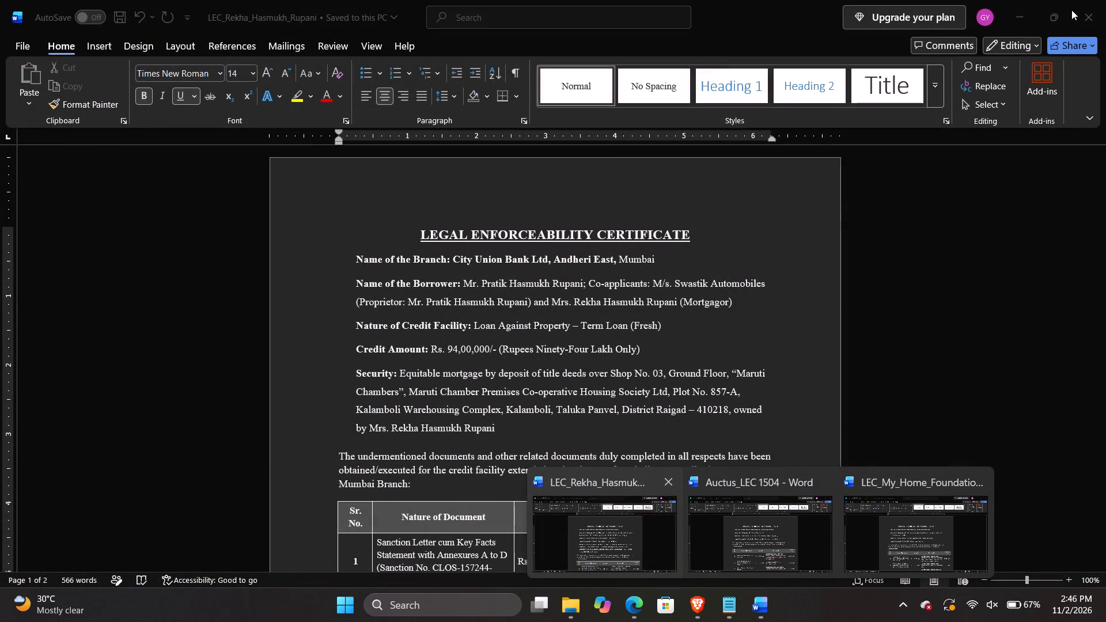
left_click_drag(1071, 10, 1054, 16)
left_click(959, 305)
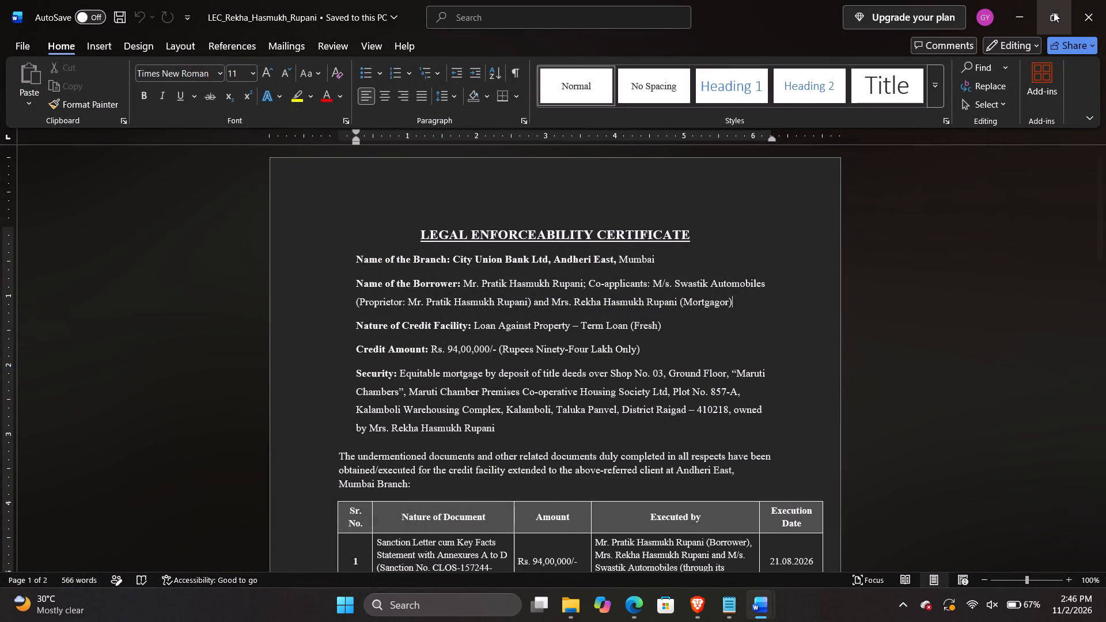
left_click(1042, 43)
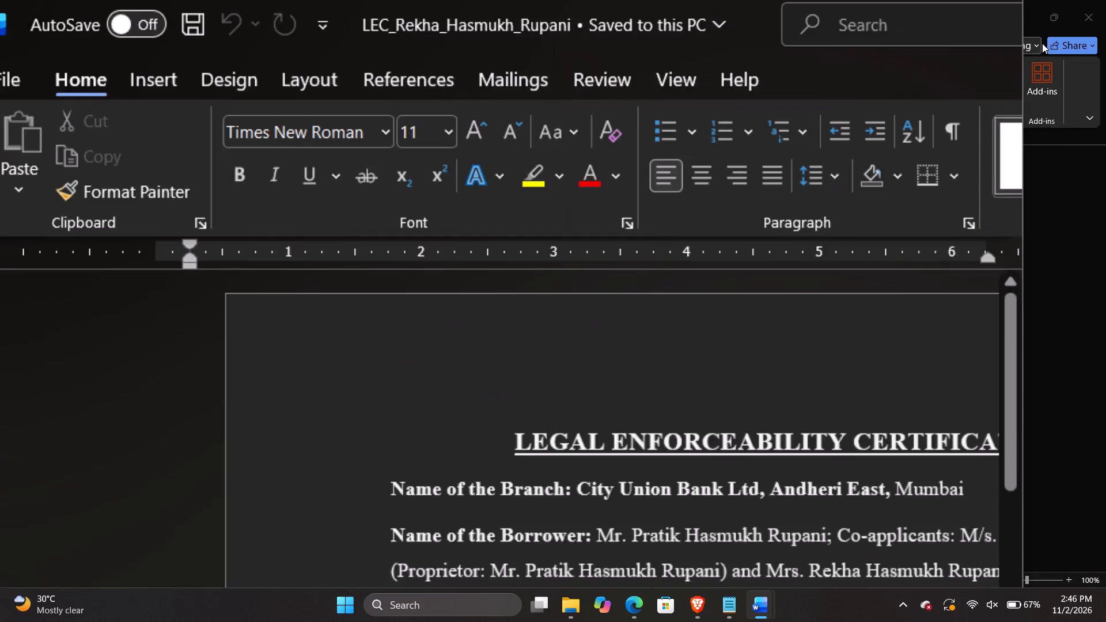
Compare the My Home Foundation Group certificate's borrower, facility and credit details and its first document rows with the Rupani certificate.
scroll(833, 242, "down", 4)
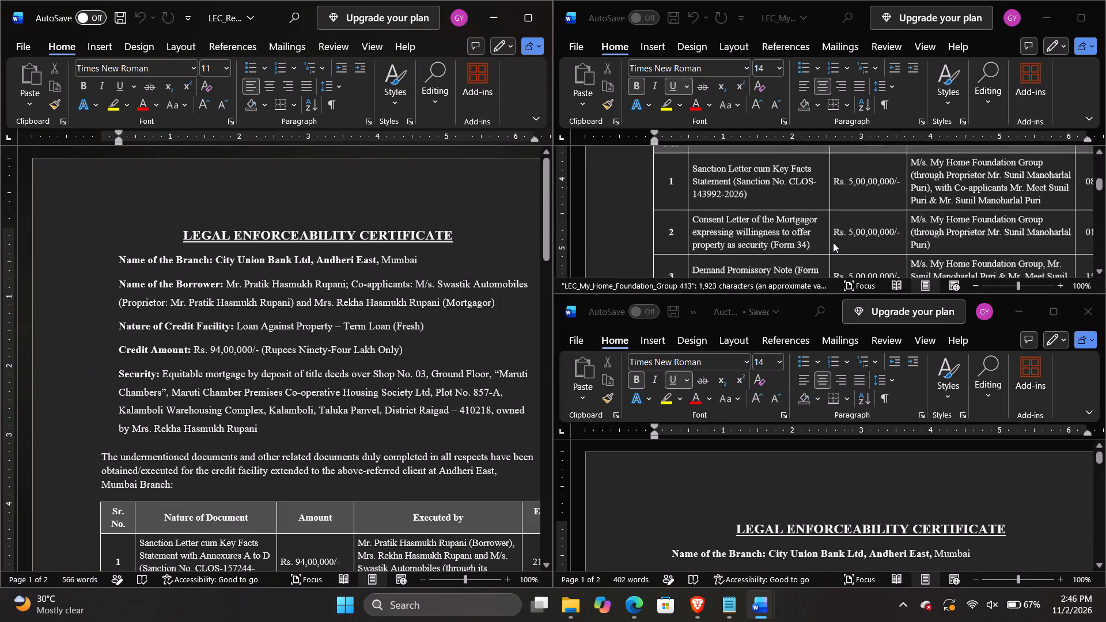
scroll(833, 242, "down", 1)
scroll(833, 242, "down", 5, "ctrl")
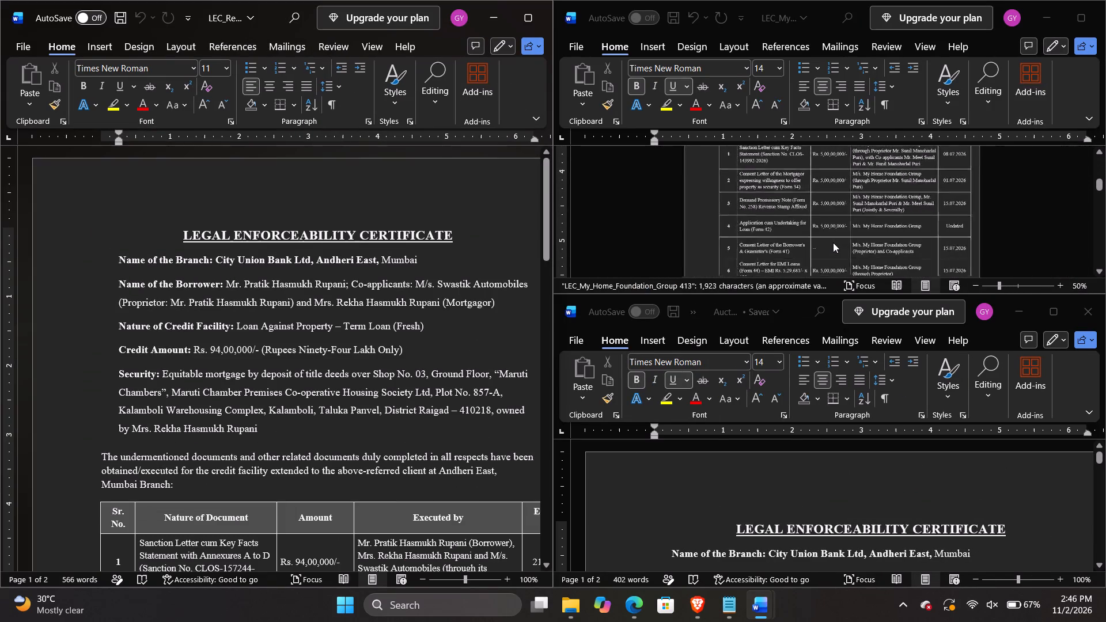
scroll(833, 242, "up", 3, "ctrl")
scroll(833, 242, "up", 3)
scroll(833, 242, "down", 1)
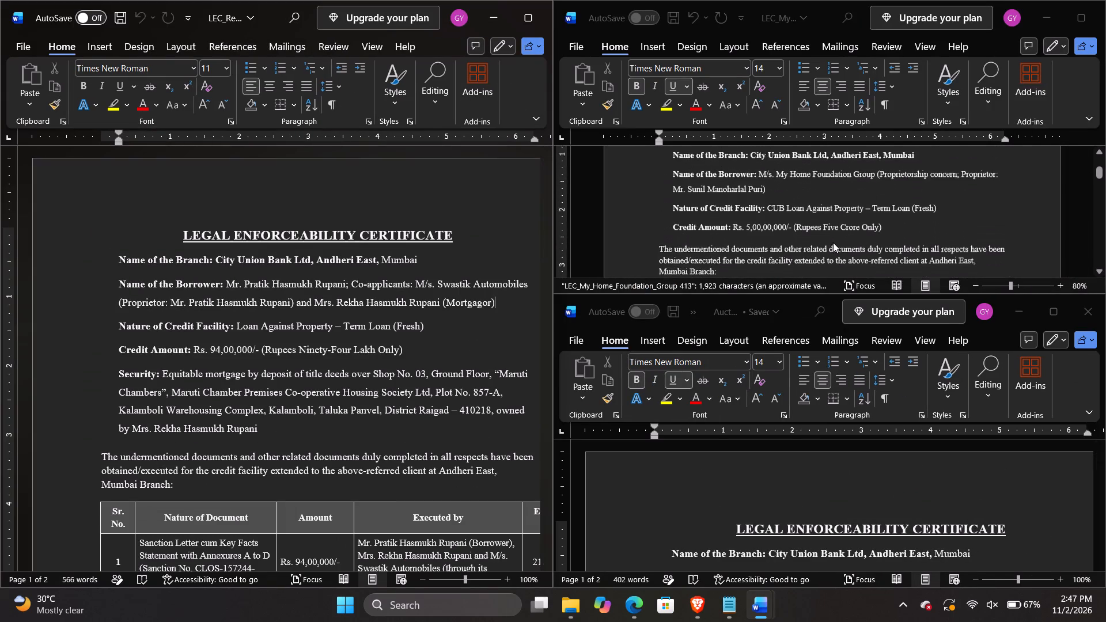
scroll(833, 242, "down", 1)
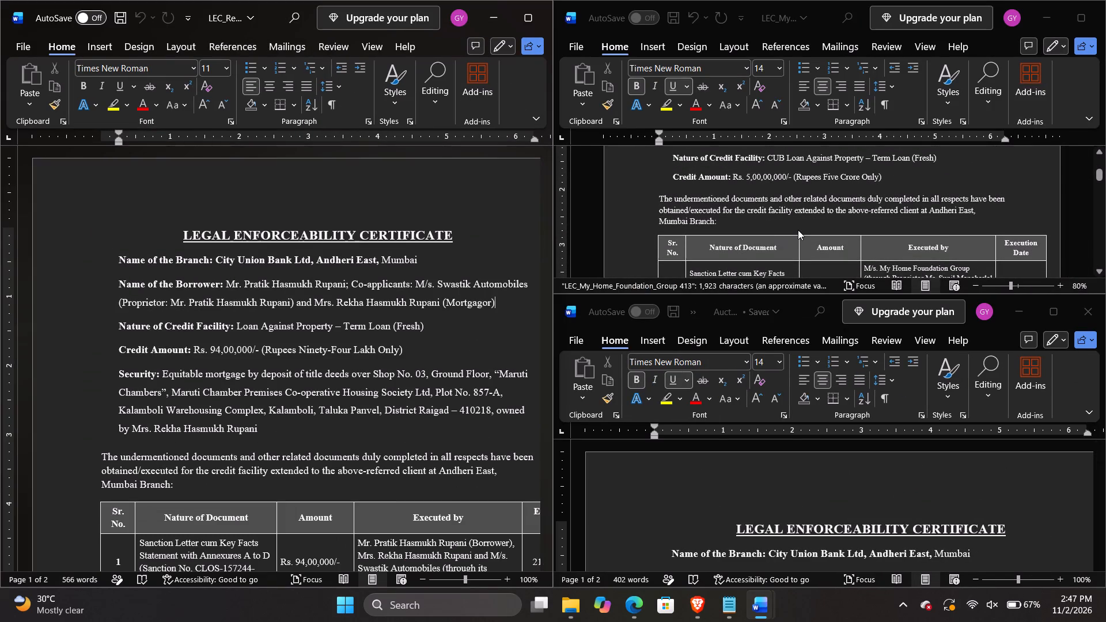
scroll(798, 230, "up", 1)
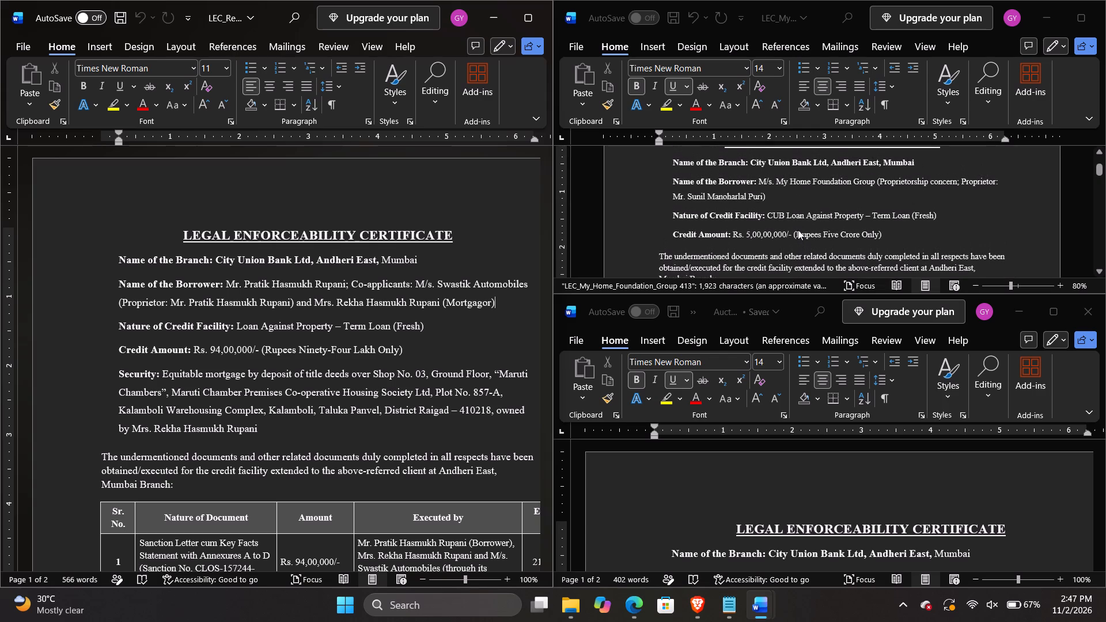
scroll(798, 230, "up", 1)
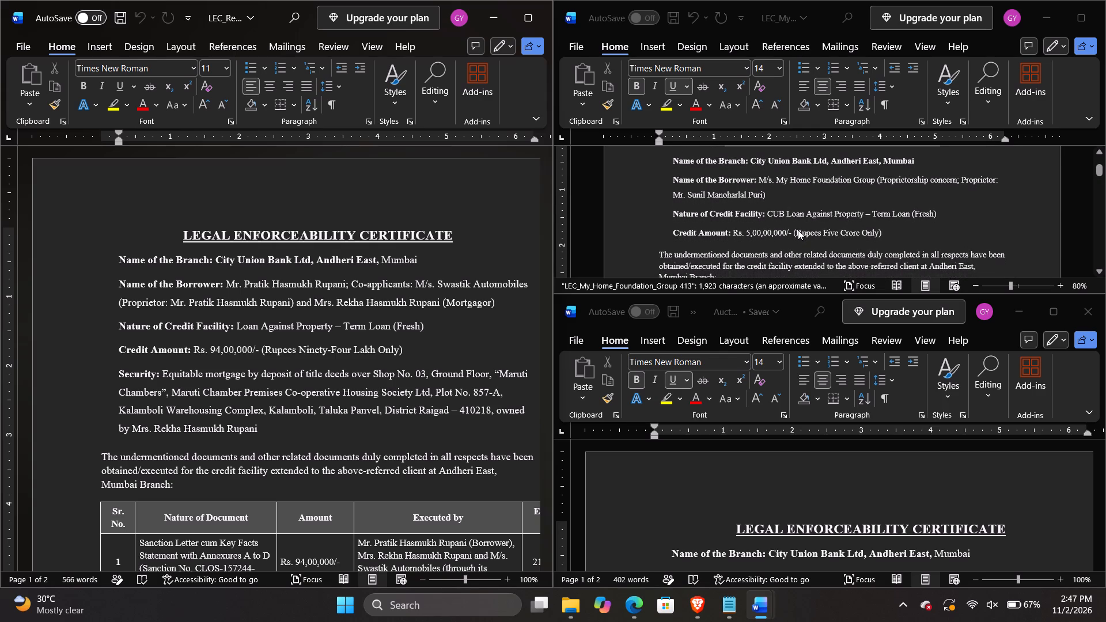
scroll(336, 435, "down", 2)
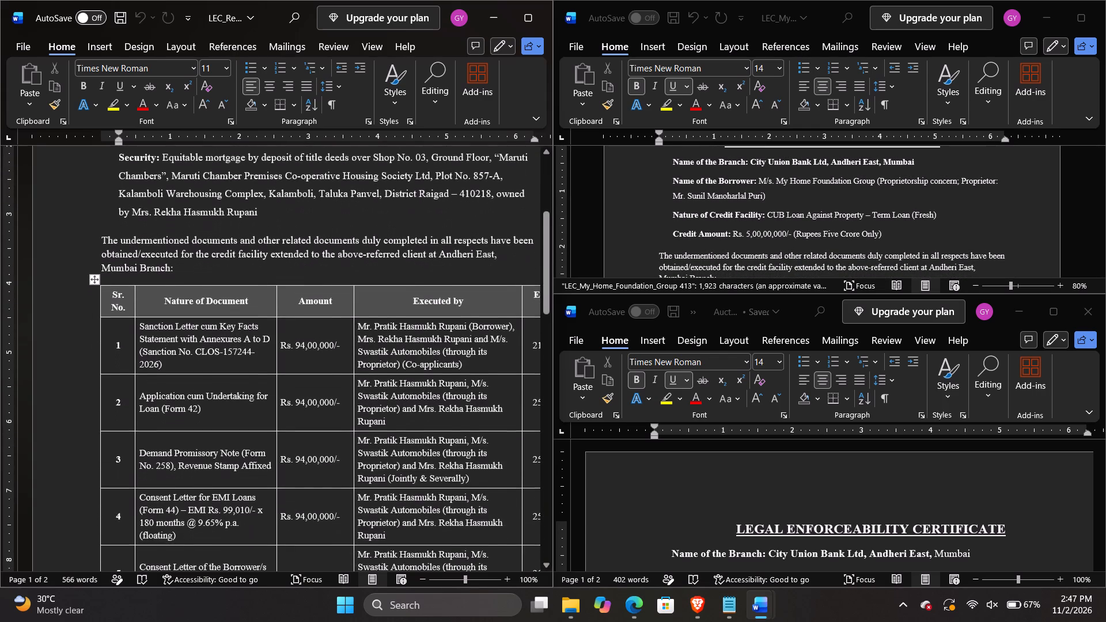
scroll(334, 415, "down", 1)
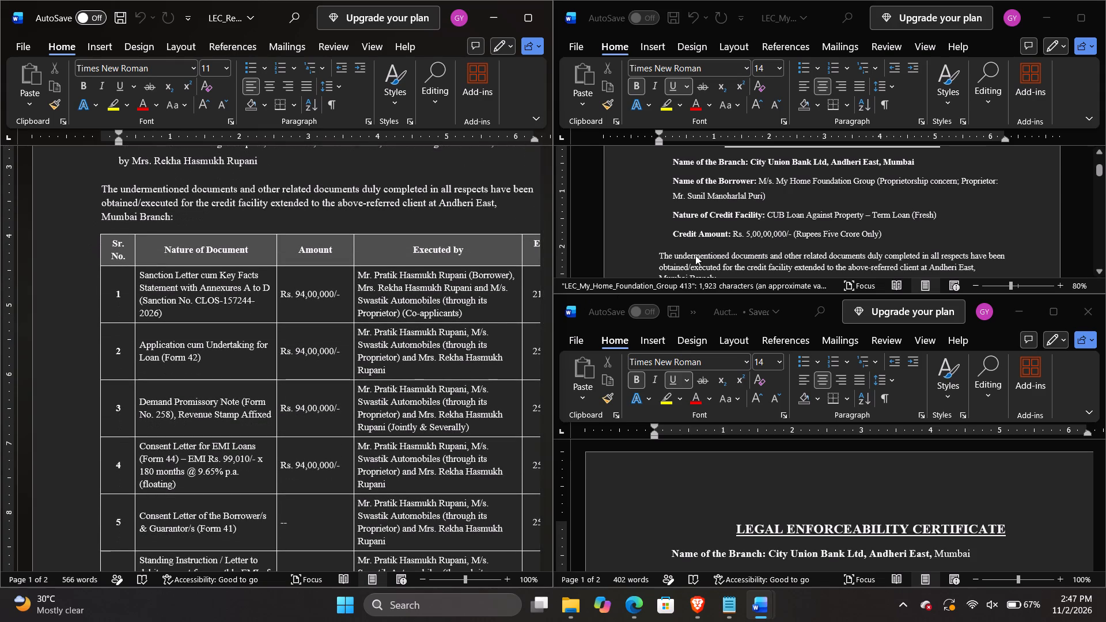
scroll(695, 255, "down", 3)
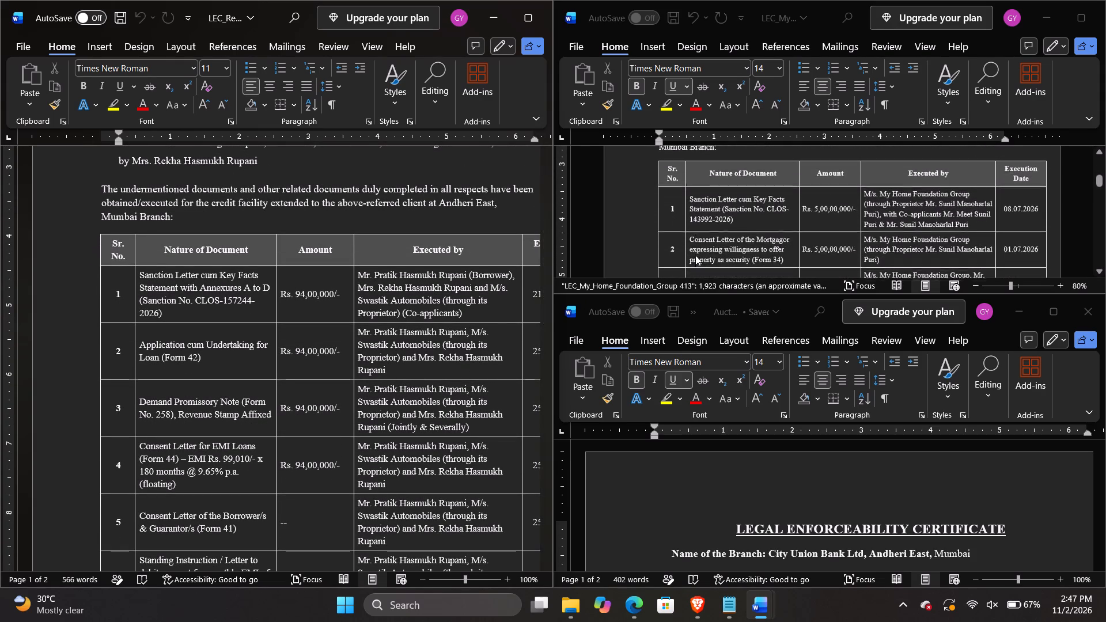
scroll(695, 255, "down", 2)
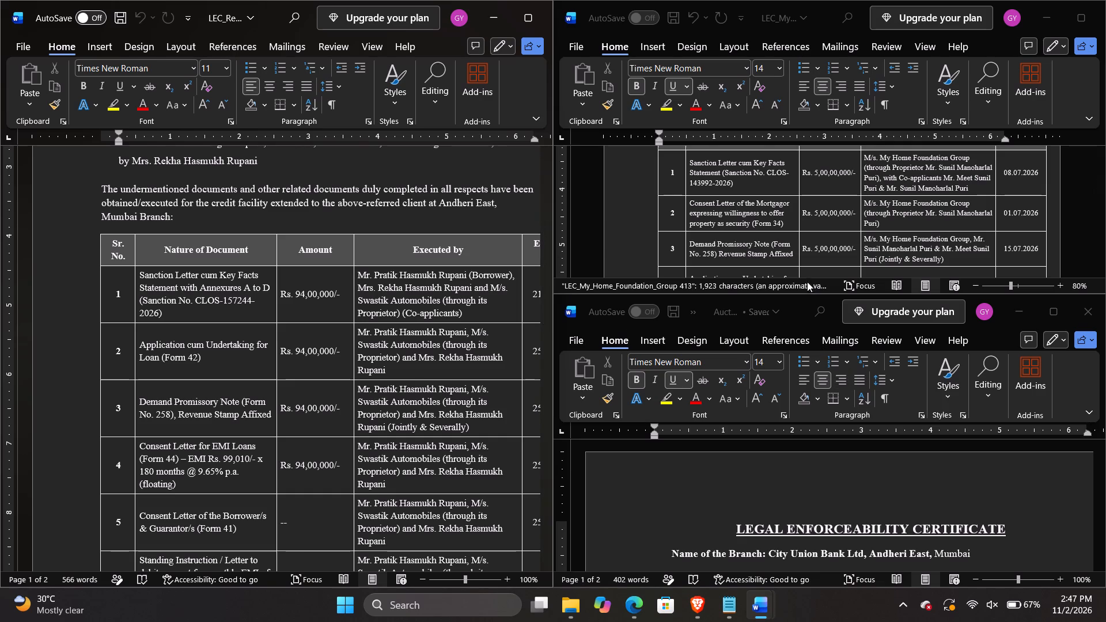
Compare the opening particulars of the Rupani certificate with those in the My Home Foundation Group and Auctus certificates.
scroll(345, 282, "up", 1)
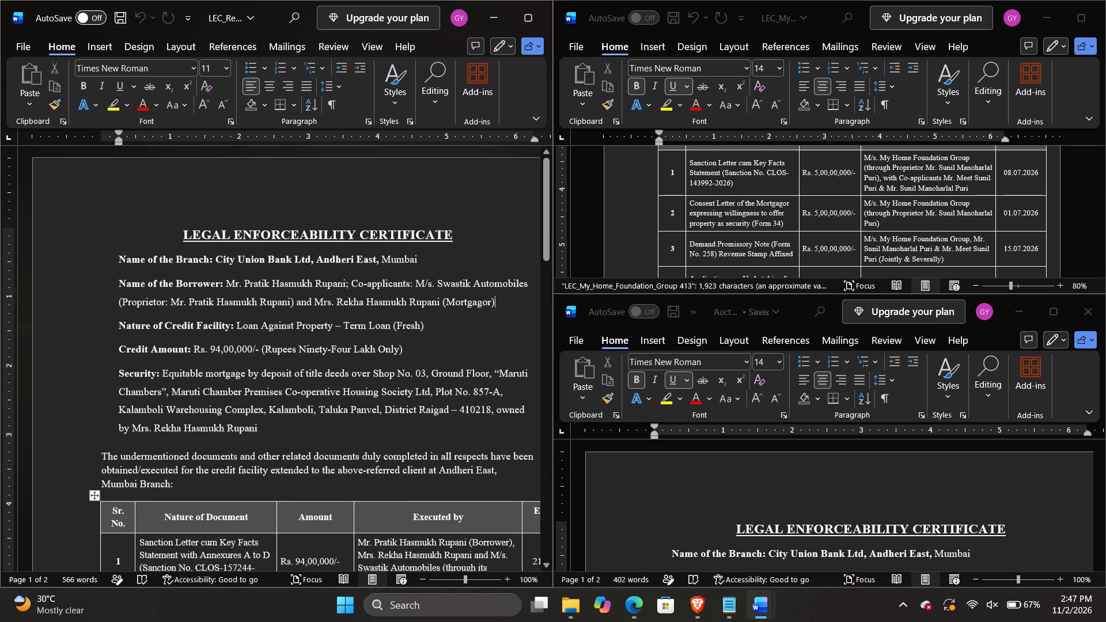
scroll(345, 282, "up", 1)
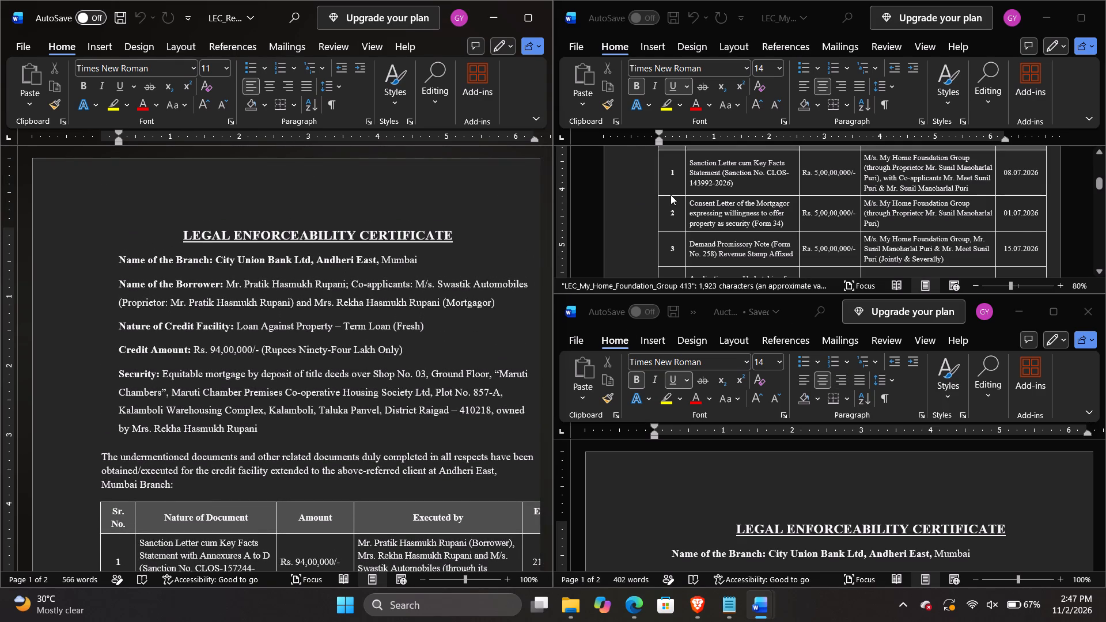
scroll(671, 195, "up", 3)
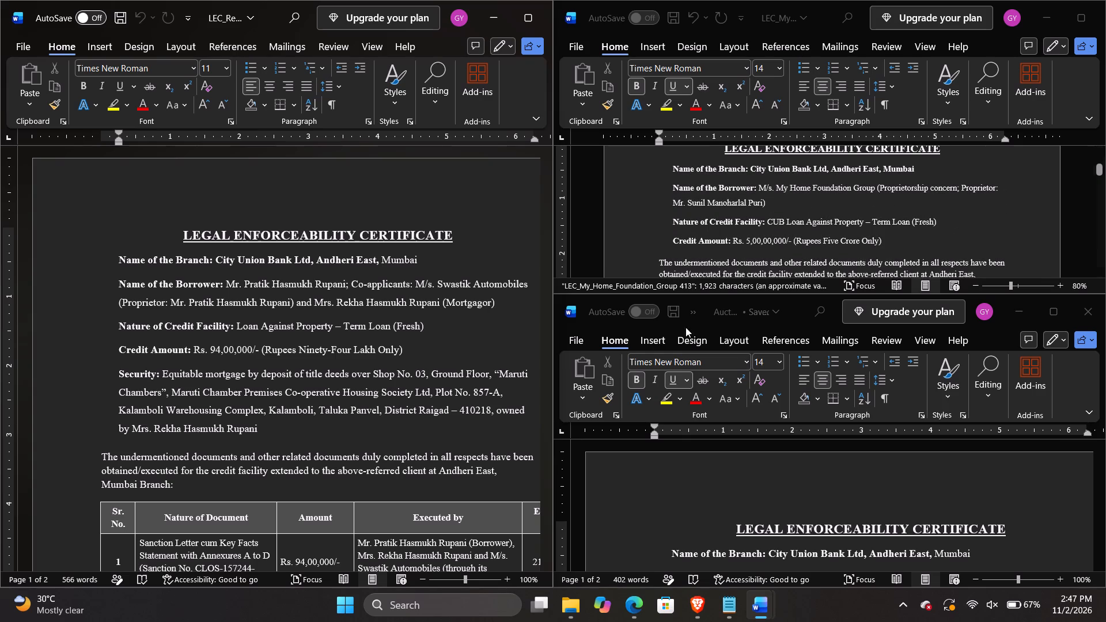
scroll(702, 569, "down", 1)
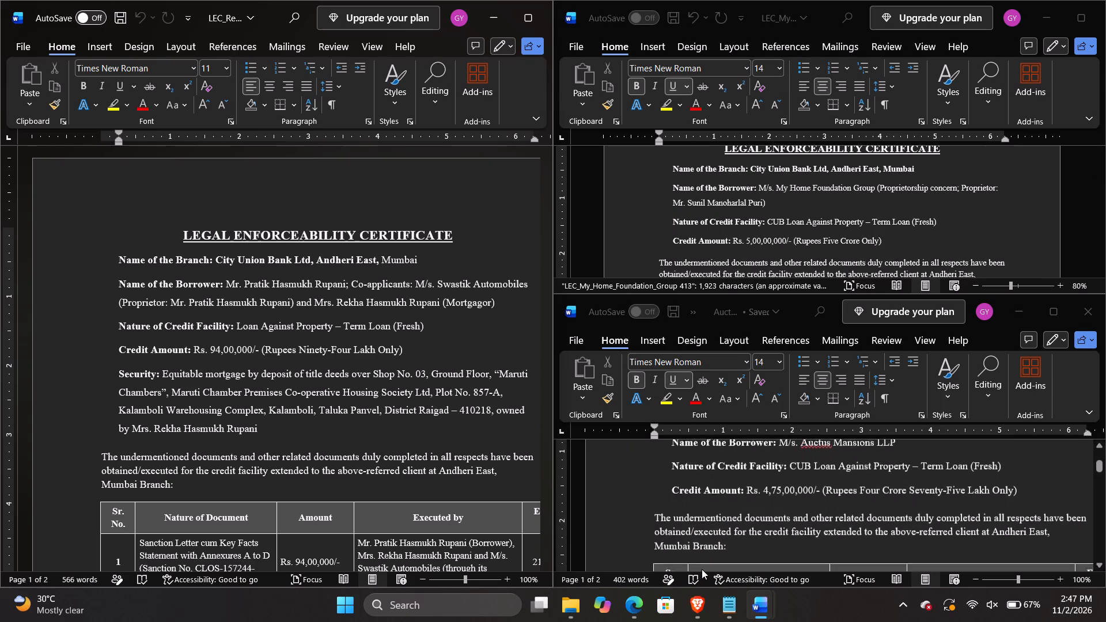
scroll(702, 569, "down", 2)
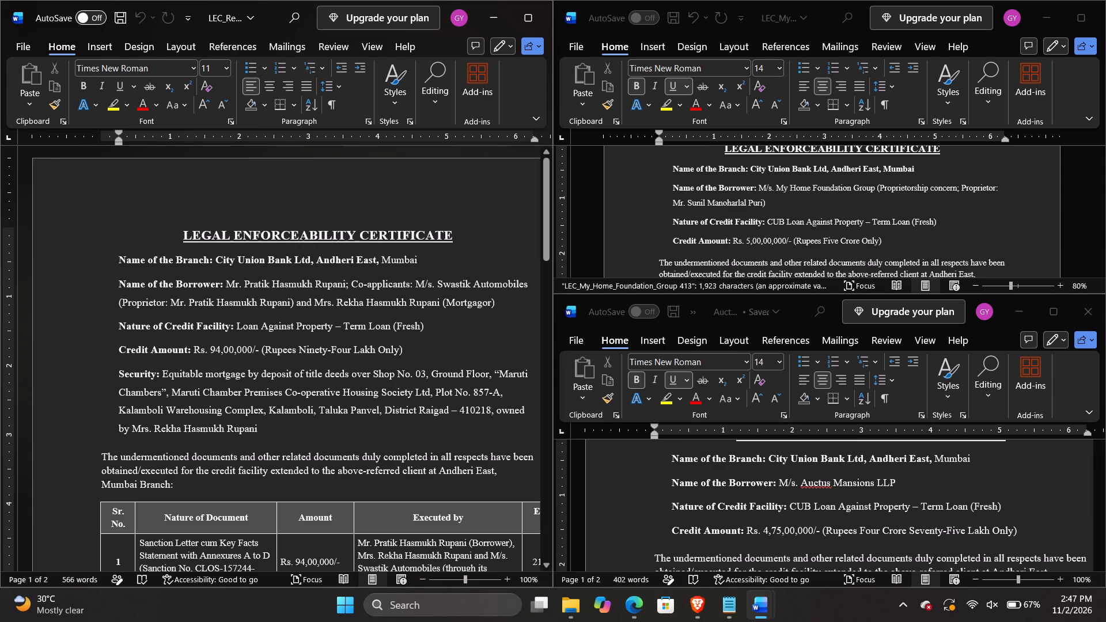
Delete the whole Security paragraph, below the credit amount, from the Rupani certificate.
scroll(347, 423, "down", 1)
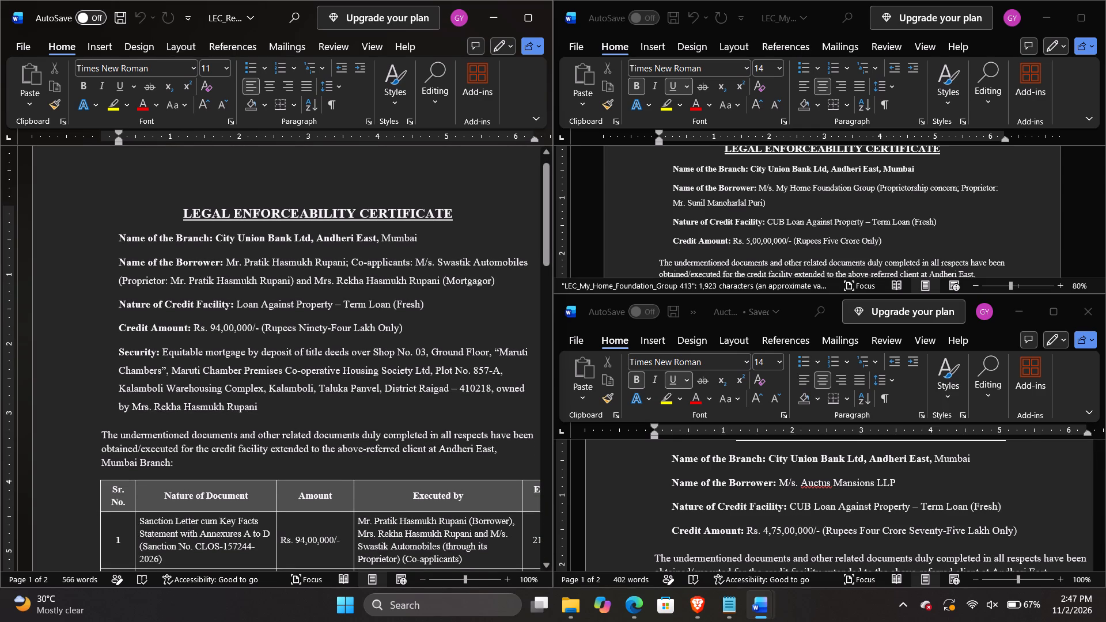
left_click_drag(122, 348, 273, 415)
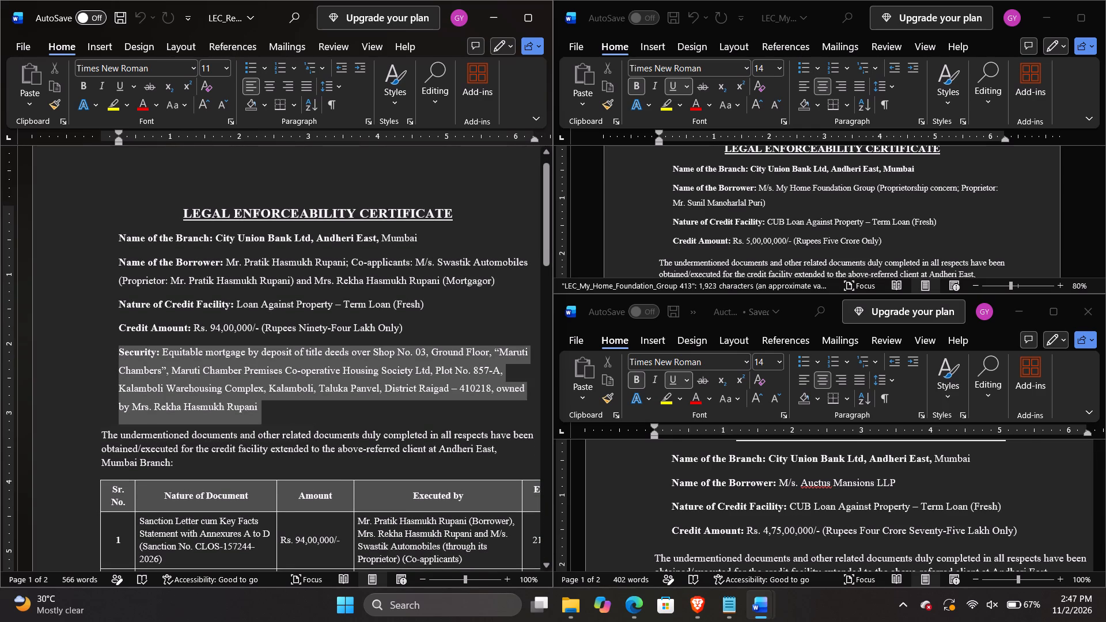
left_click_drag(273, 415, 264, 409)
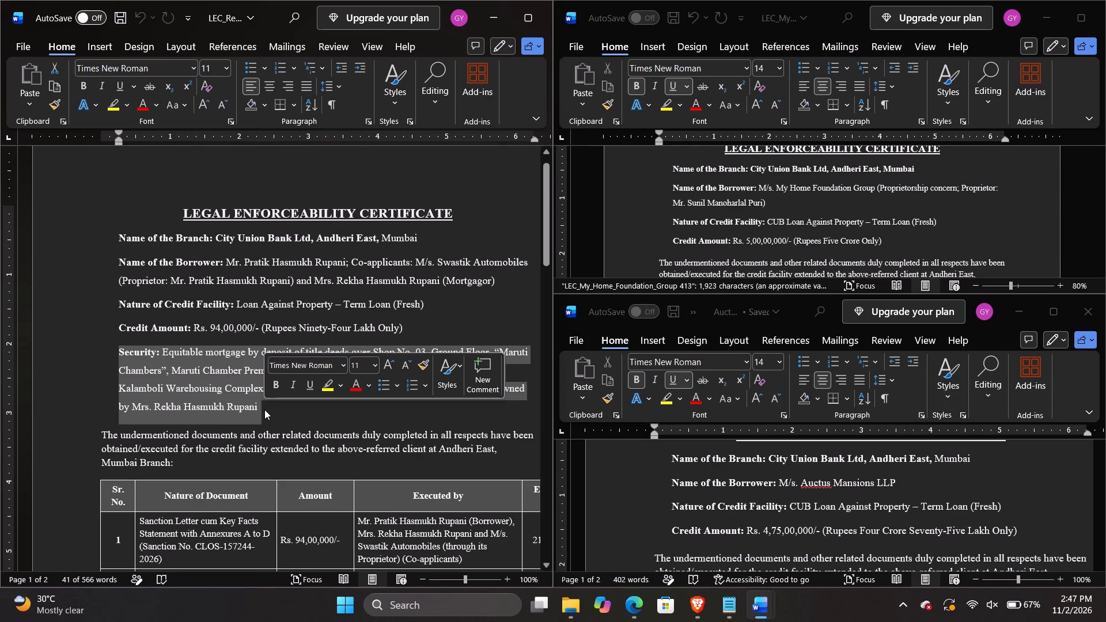
key("Delete")
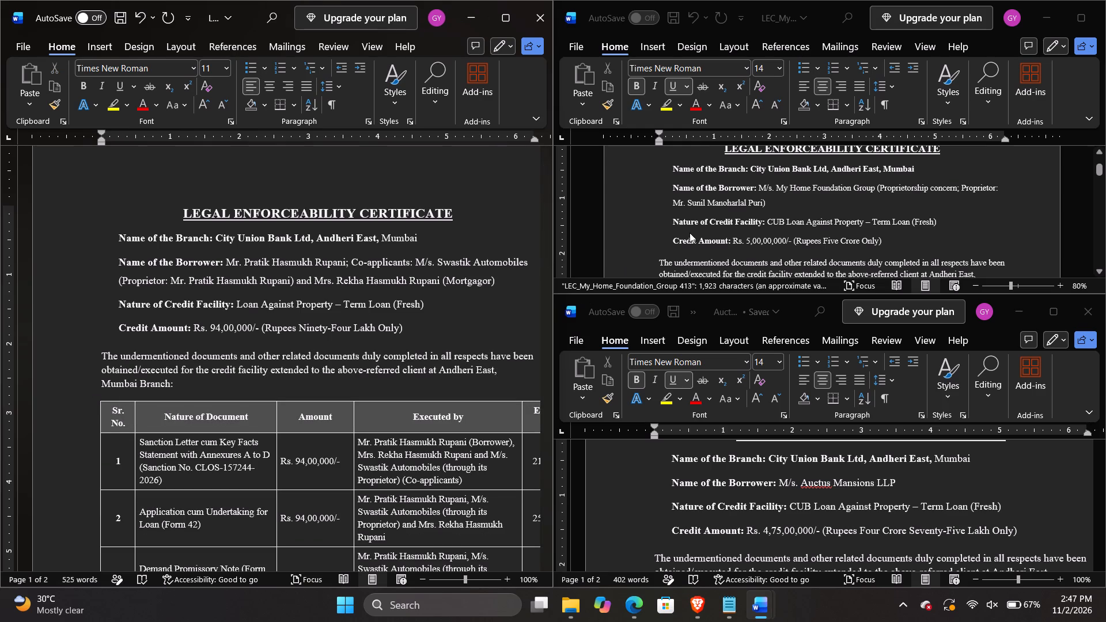
Compare the Rupani certificate's introductory wording, table columns and first document rows with the two earlier certificates.
scroll(353, 386, "down", 1)
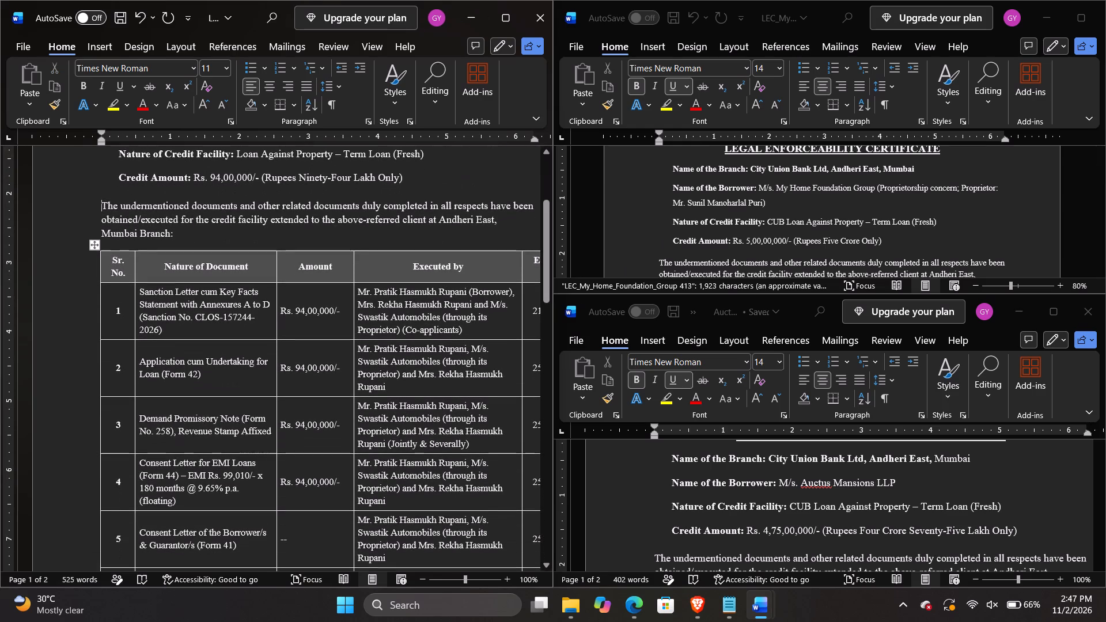
scroll(320, 305, "up", 2)
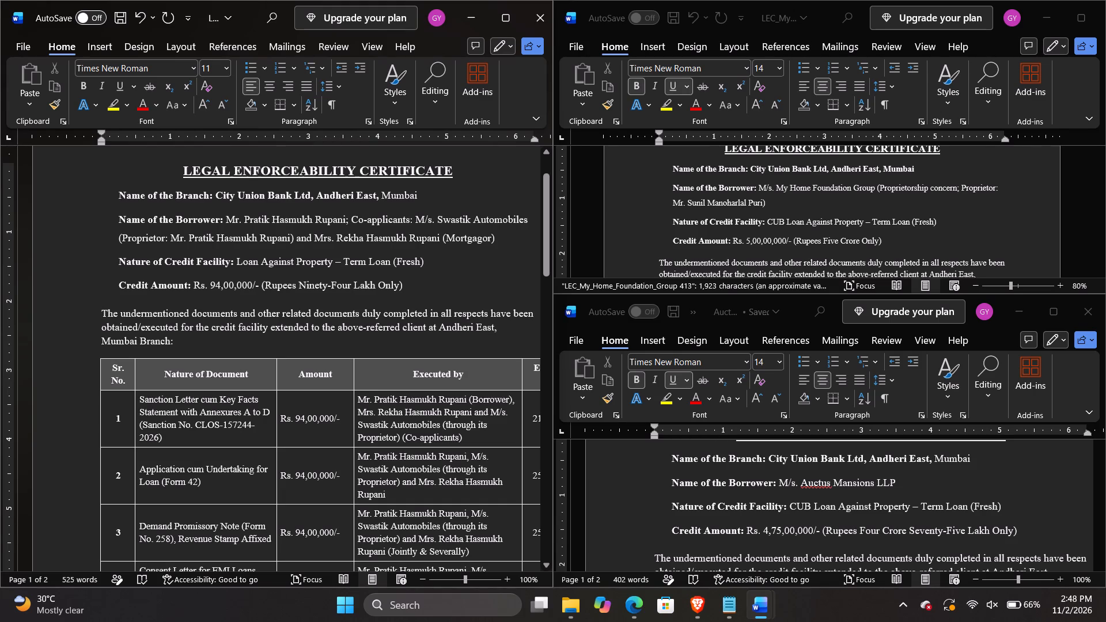
scroll(748, 219, "down", 1)
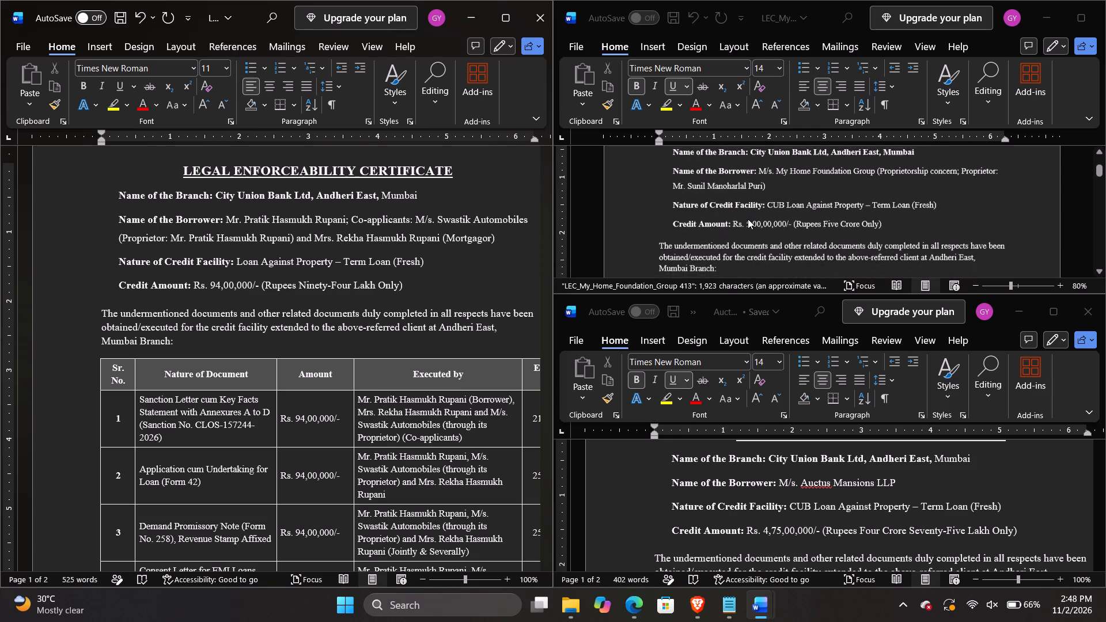
scroll(748, 219, "down", 1)
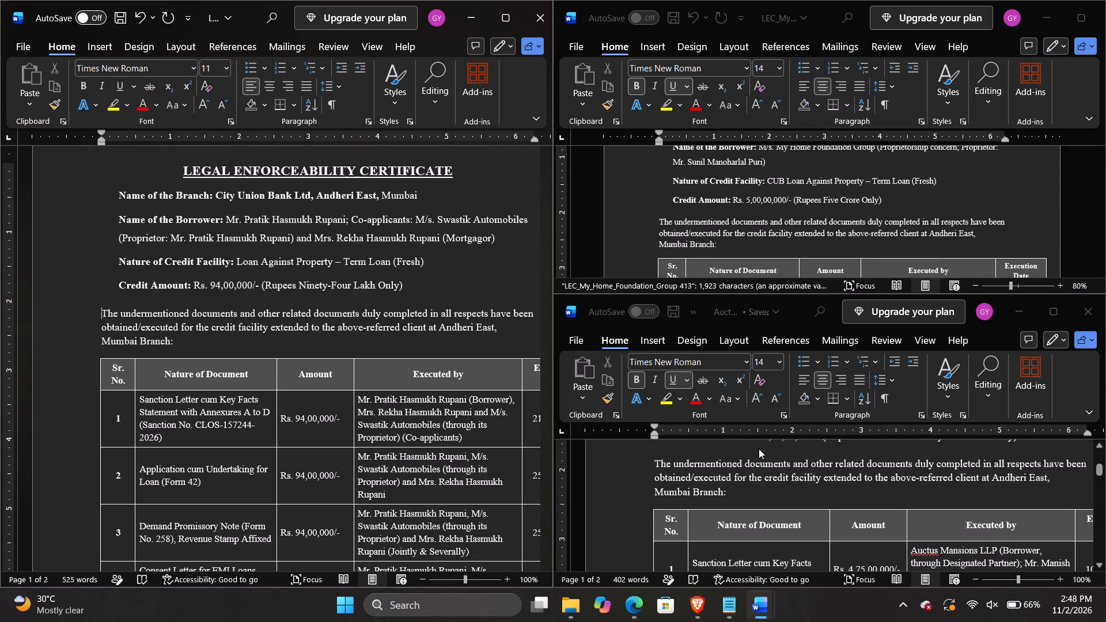
scroll(382, 460, "left", 1)
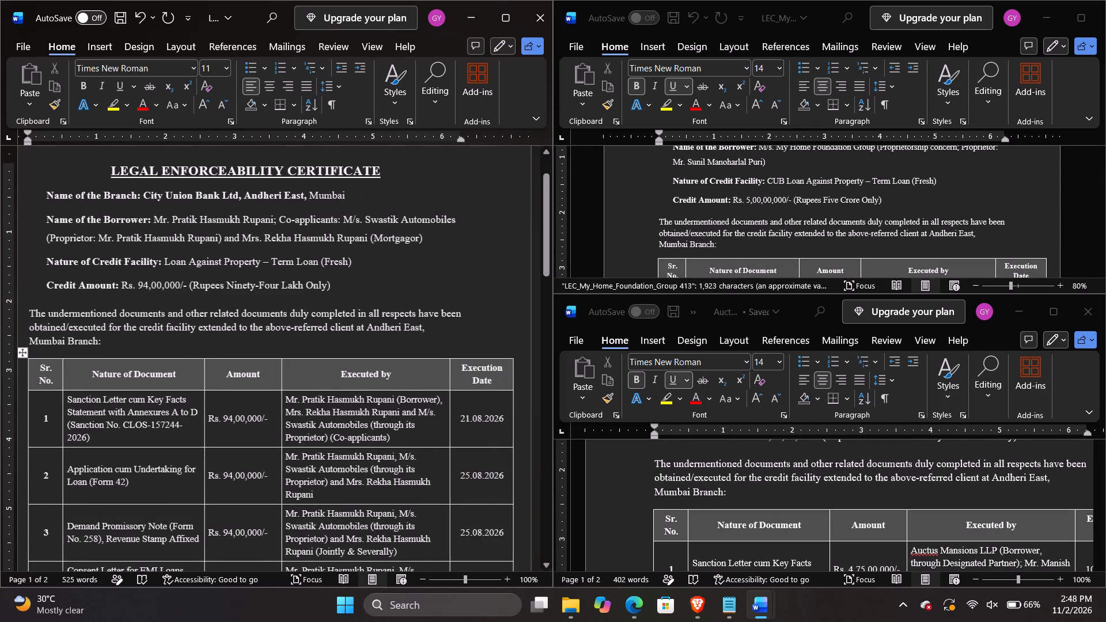
scroll(382, 460, "down", 1)
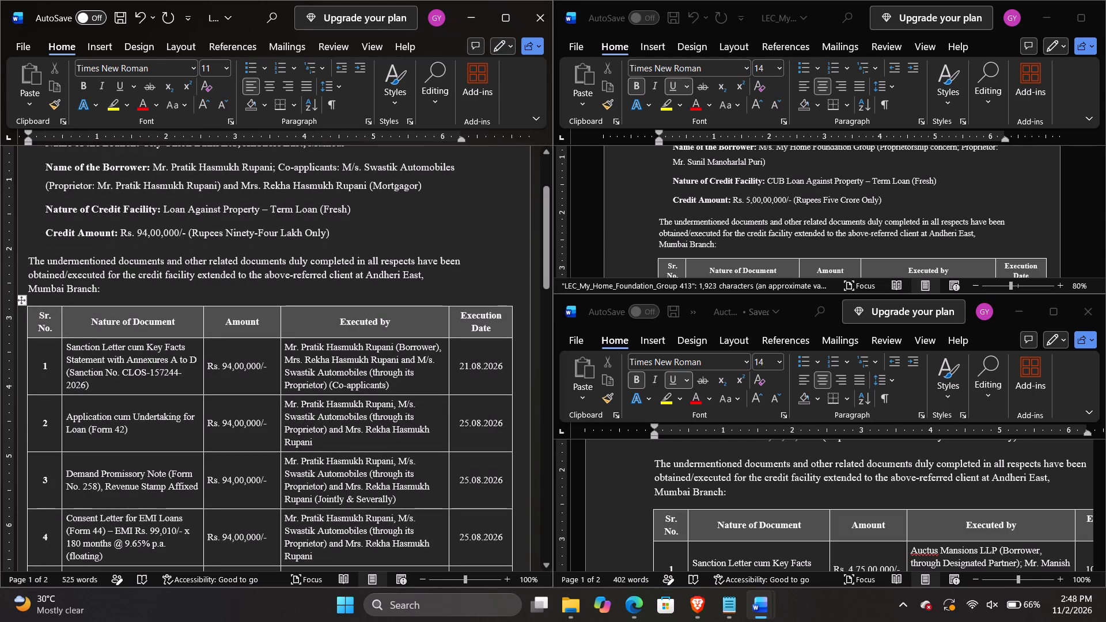
scroll(756, 215, "down", 1)
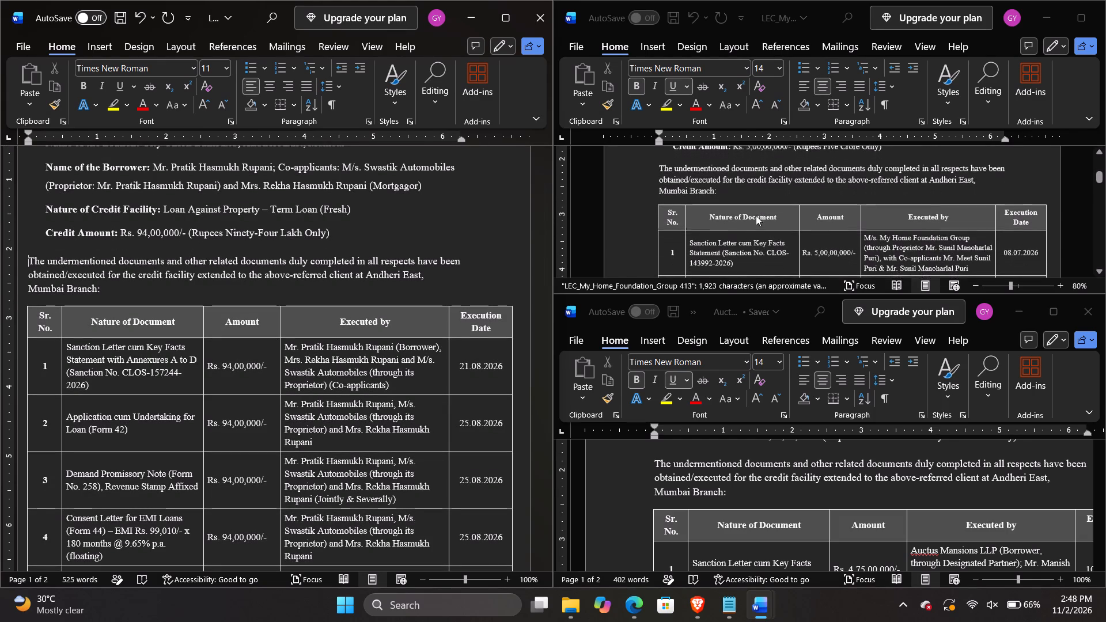
scroll(756, 215, "down", 1)
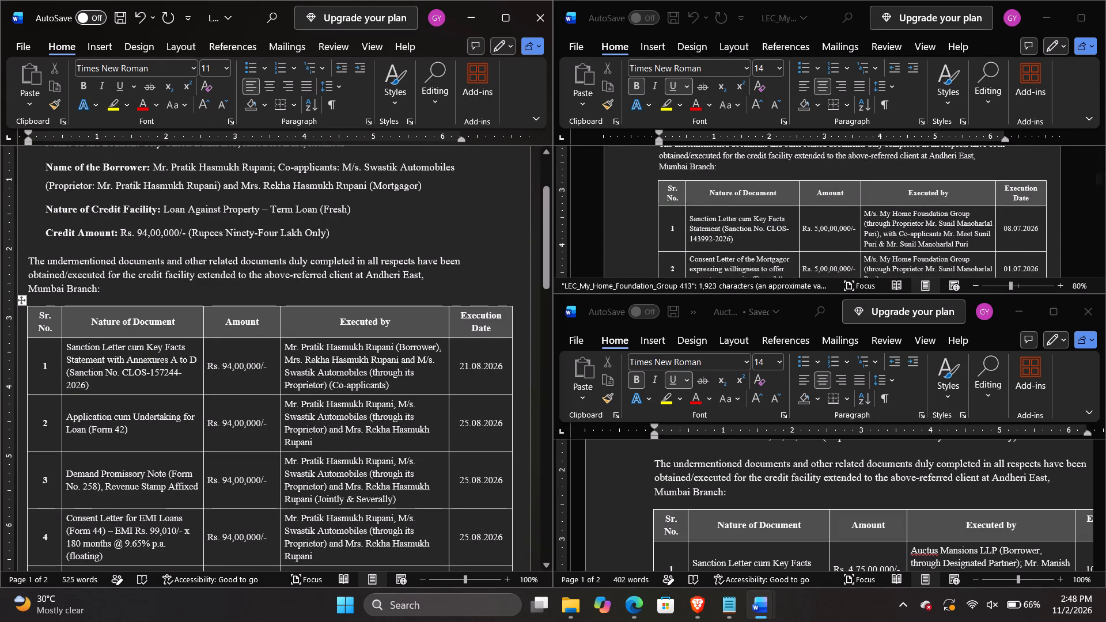
scroll(726, 239, "down", 1)
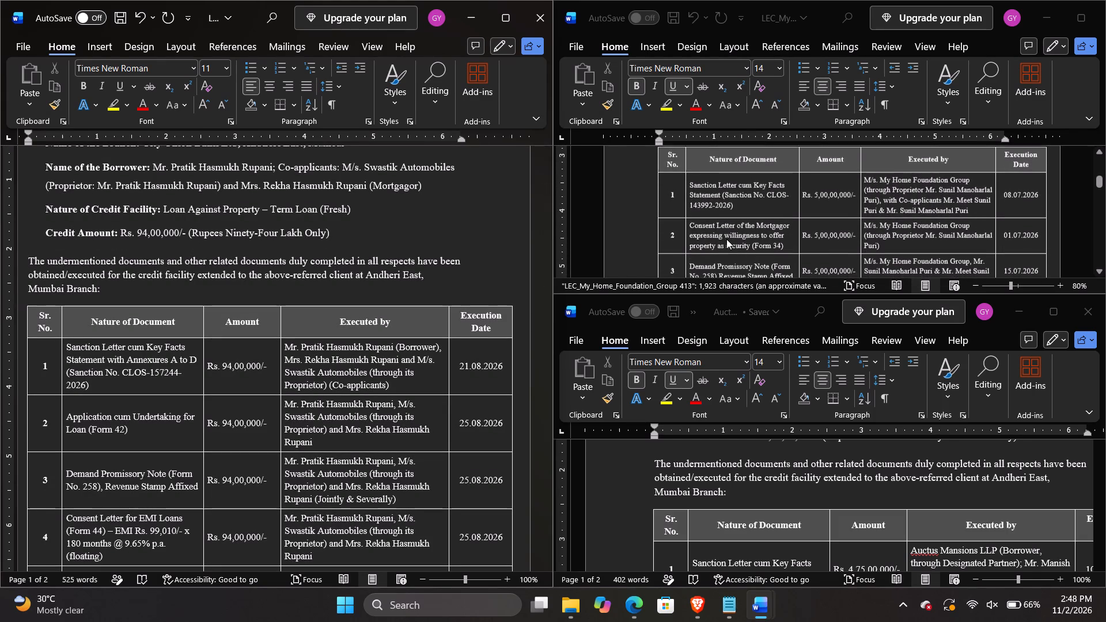
scroll(726, 239, "down", 1)
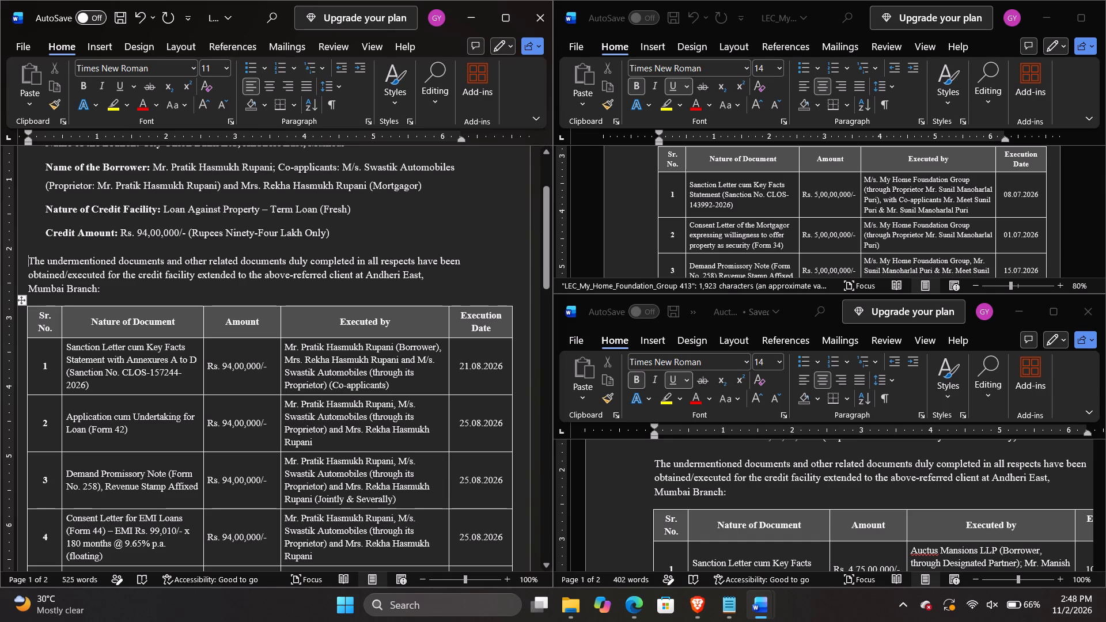
Compare the sanction letter and application cum undertaking rows of the Rupani certificate with the first document rows of the Auctus certificate.
left_click_drag(70, 419, 138, 445)
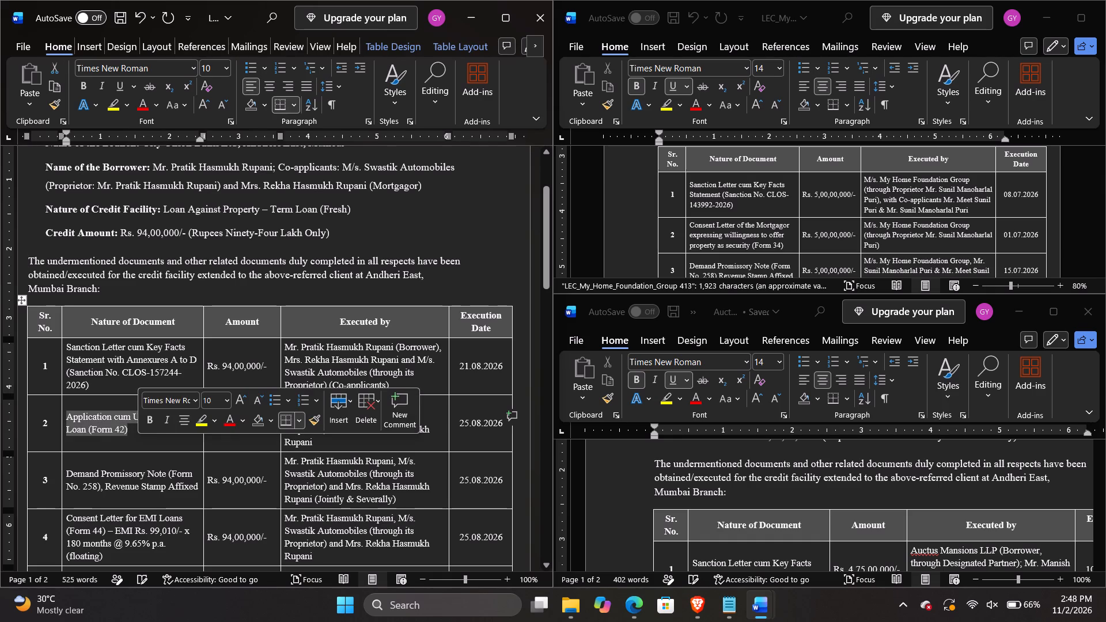
left_click(174, 447)
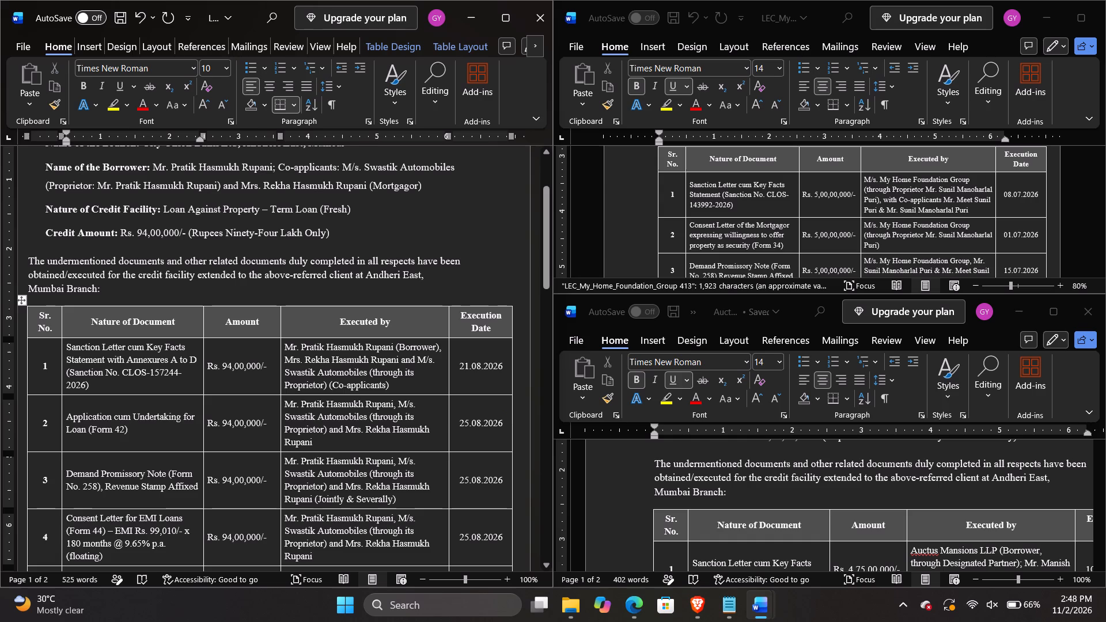
left_click_drag(133, 424, 63, 404)
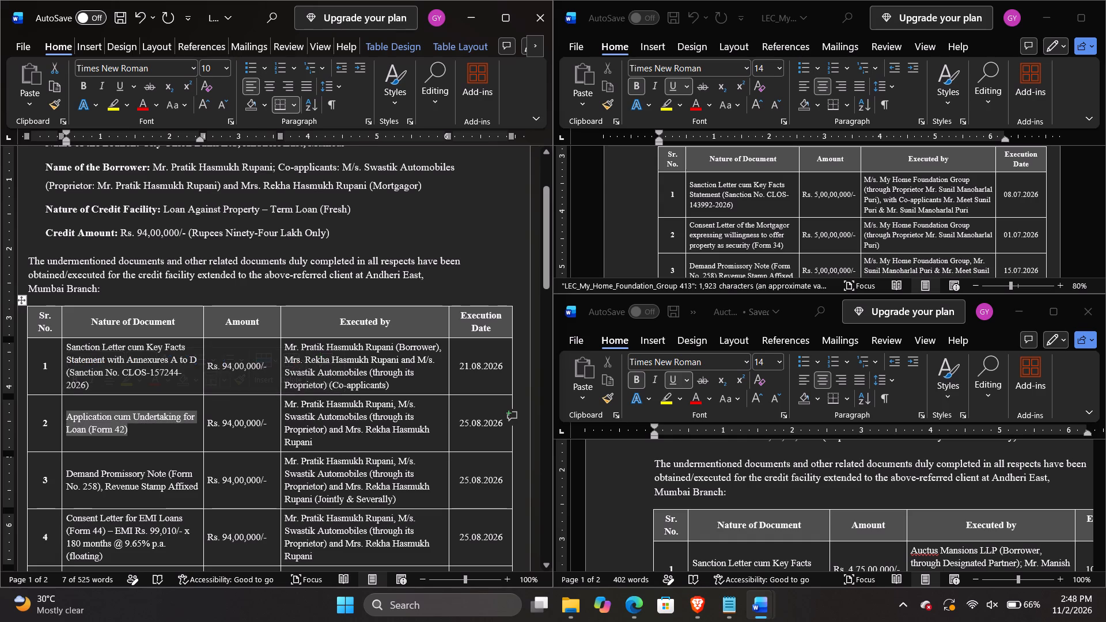
scroll(197, 455, "down", 1)
scroll(154, 376, "up", 1)
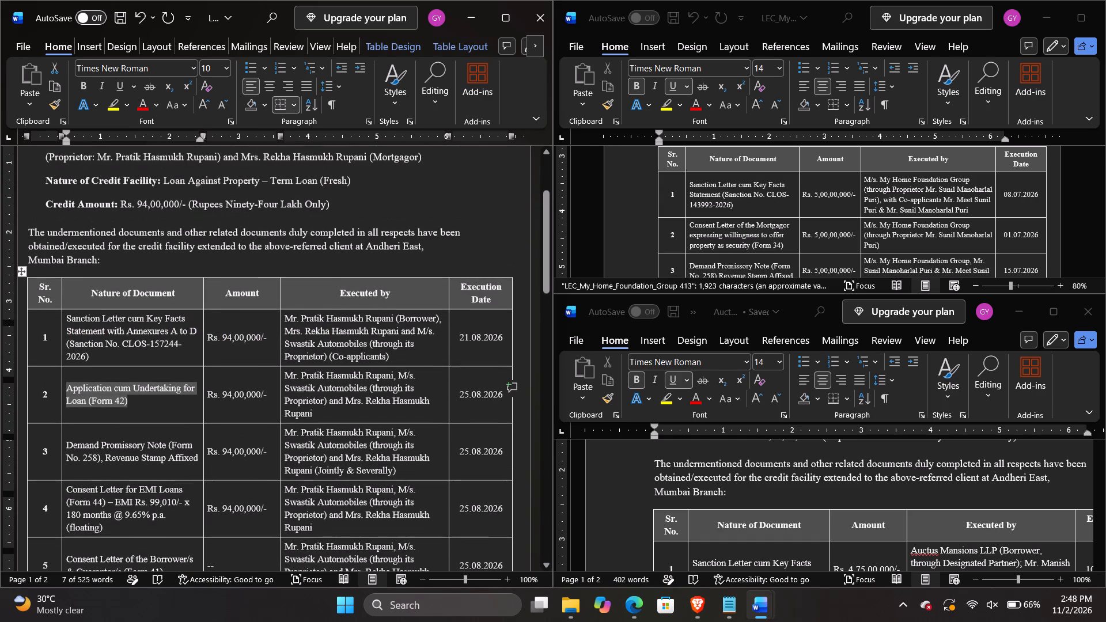
scroll(154, 376, "up", 1)
left_click(101, 340)
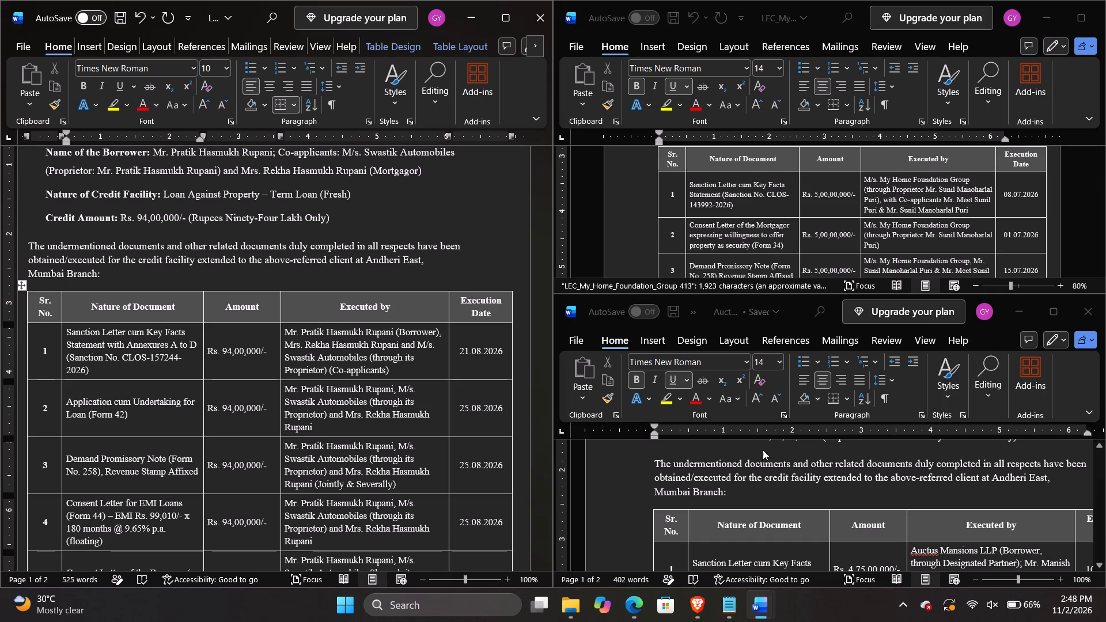
scroll(762, 495, "down", 1)
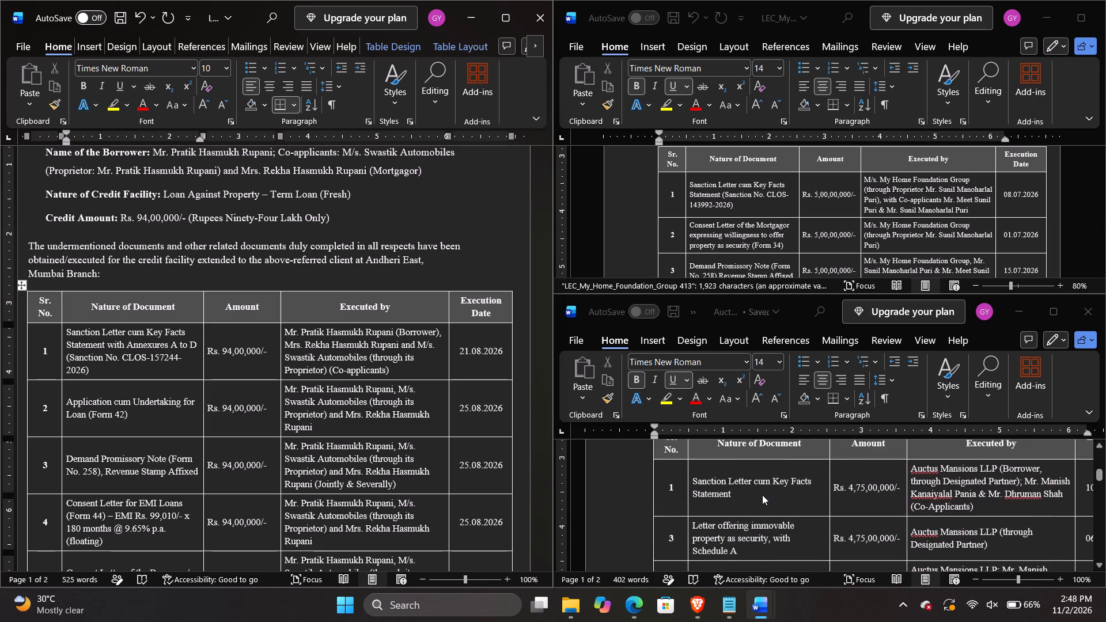
scroll(762, 495, "down", 1)
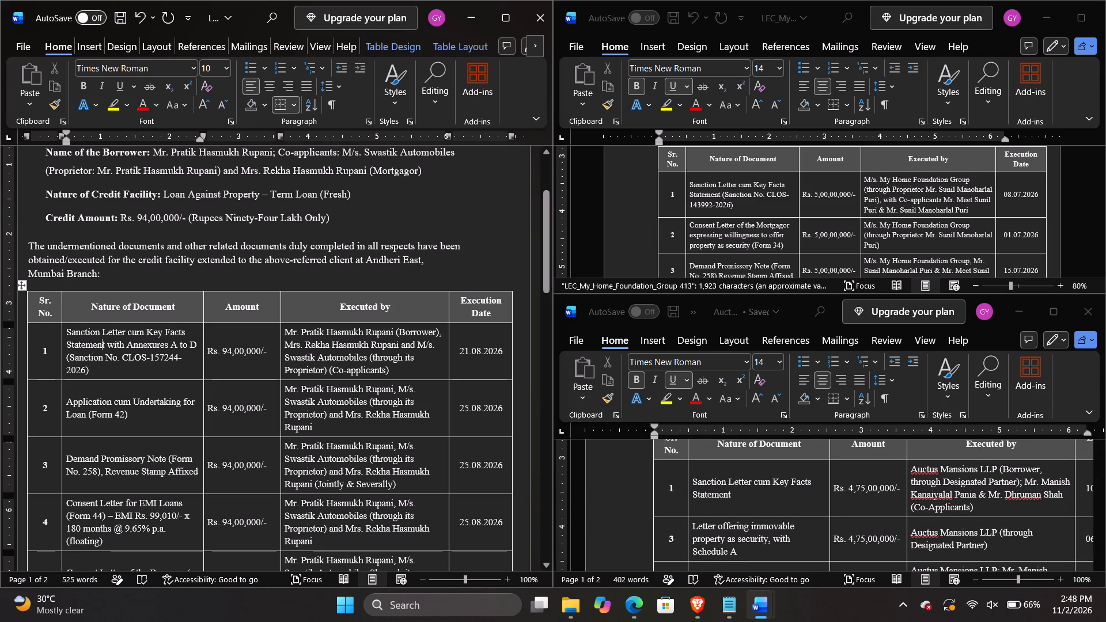
Delete "with Annexures A to D" from the sanction letter description in the first row of the Rupani certificate's document table.
left_click_drag(105, 347, 190, 343)
left_click(190, 343)
left_click(198, 343)
key("ctrl+BackSpace")
key("ctrl+BackSpace")
key("ctrl+BackSpace")
key("ctrl+BackSpace")
key("ctrl+BackSpace")
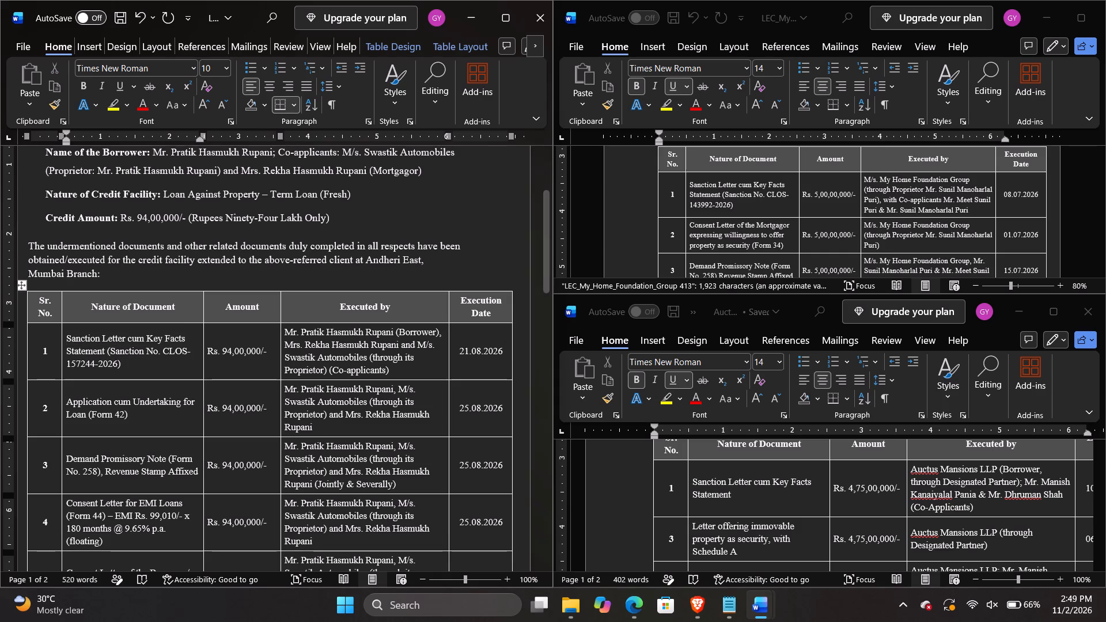
Compare document rows 1 to 7 of the Rupani certificate with the matching rows in the My Home Foundation Group and Auctus certificates.
scroll(291, 375, "down", 1)
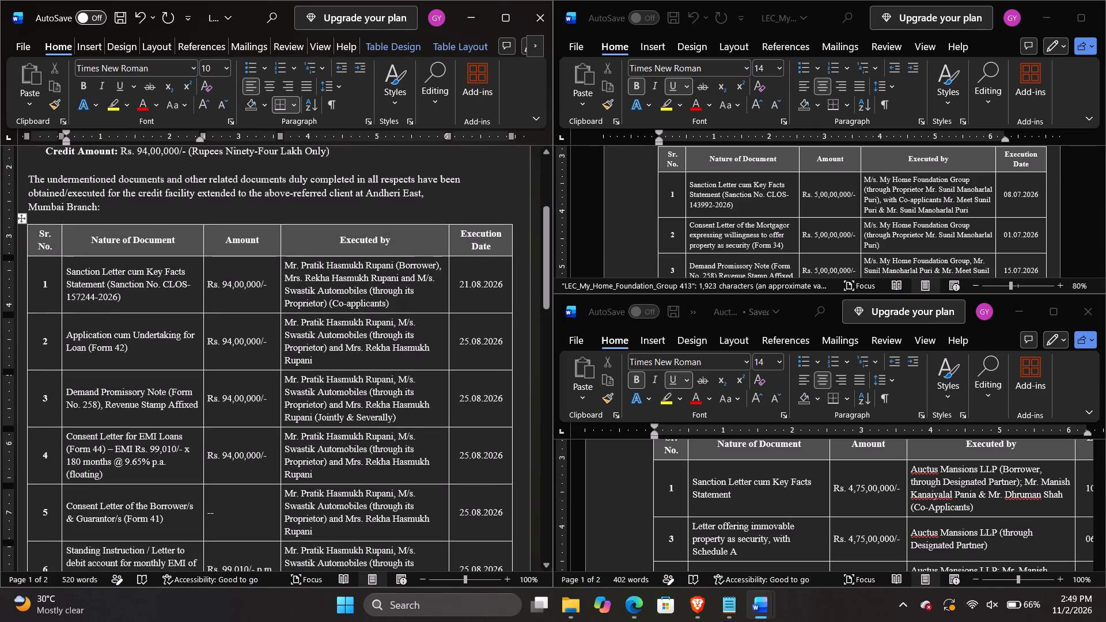
scroll(765, 230, "down", 1)
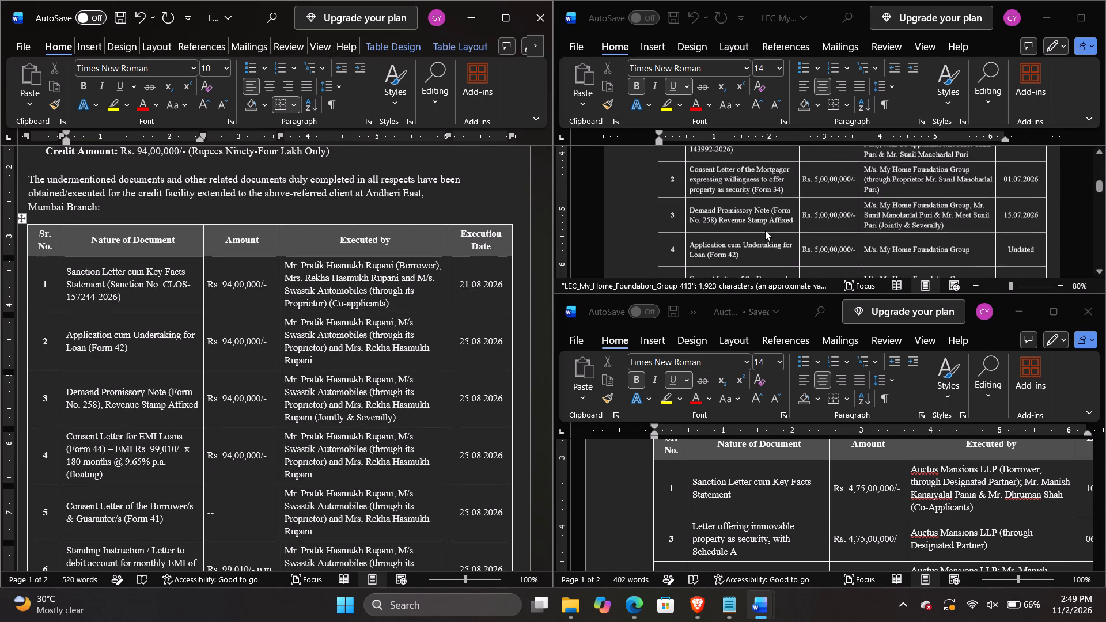
scroll(765, 230, "down", 2)
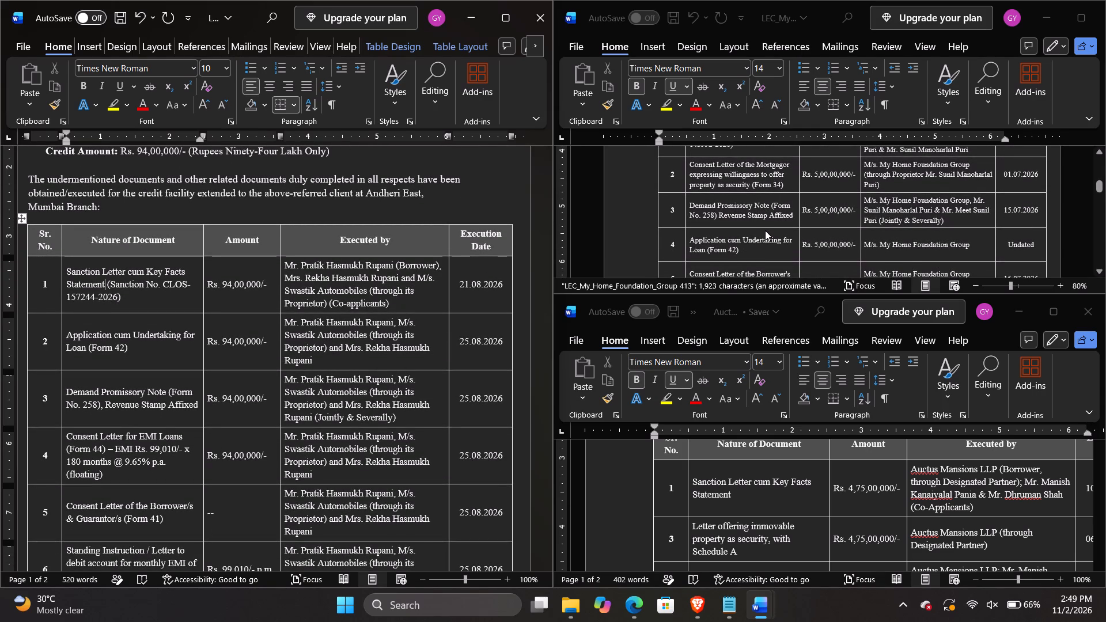
scroll(246, 414, "down", 1)
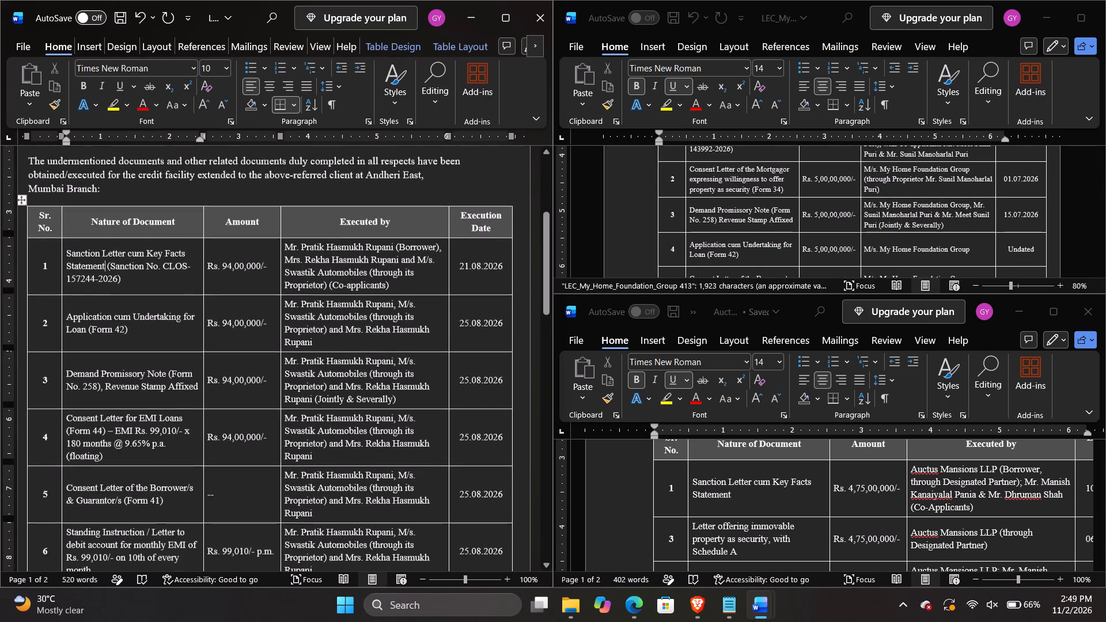
scroll(246, 414, "down", 1)
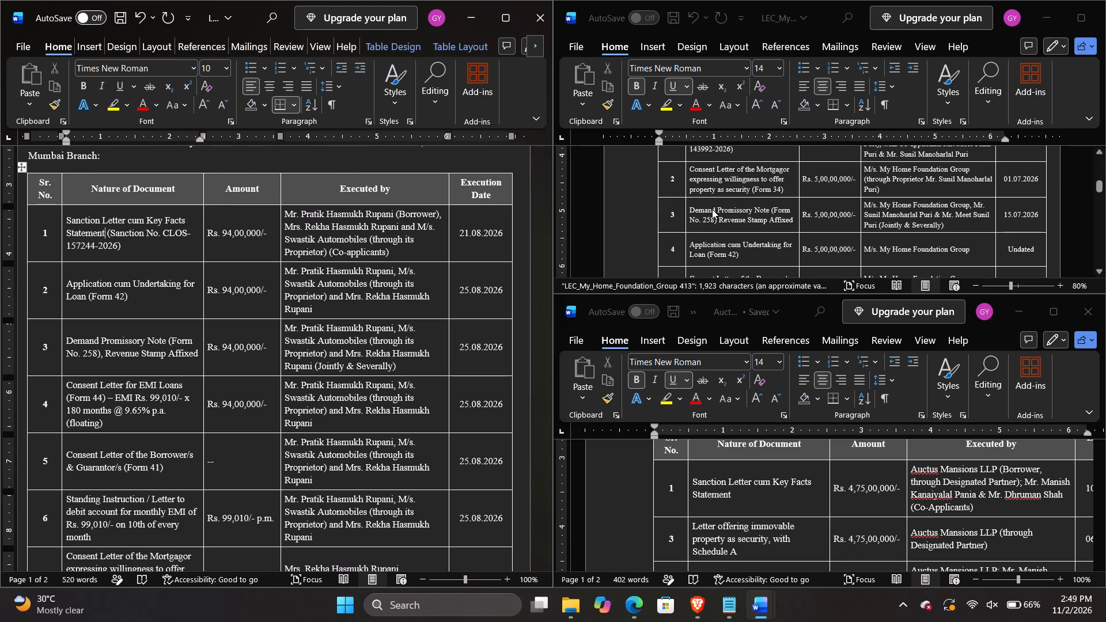
scroll(712, 209, "down", 1)
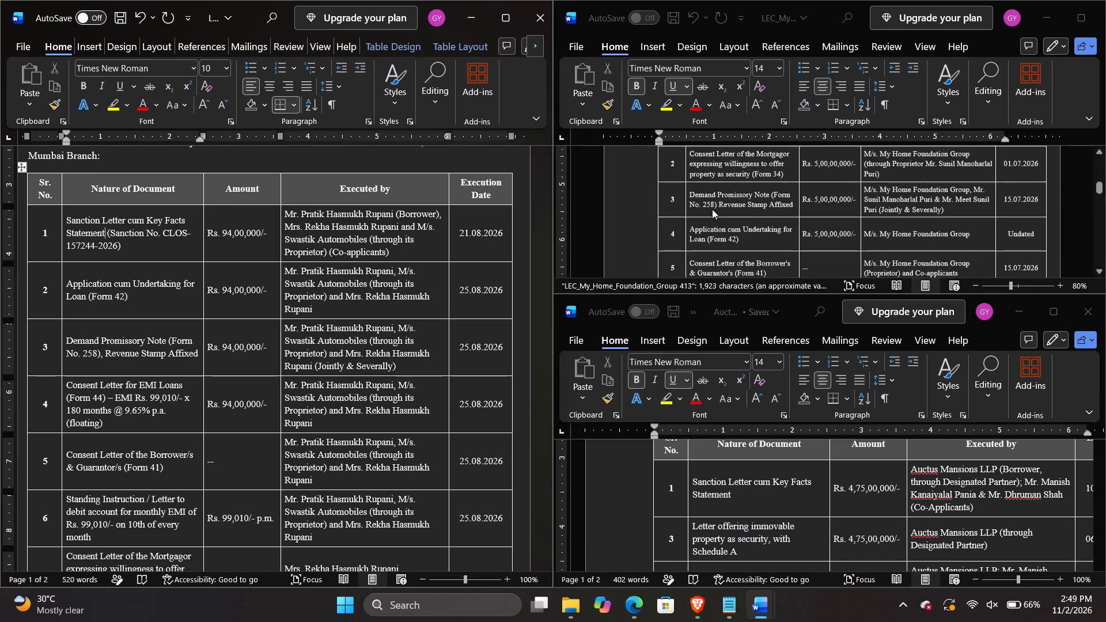
scroll(712, 209, "down", 2)
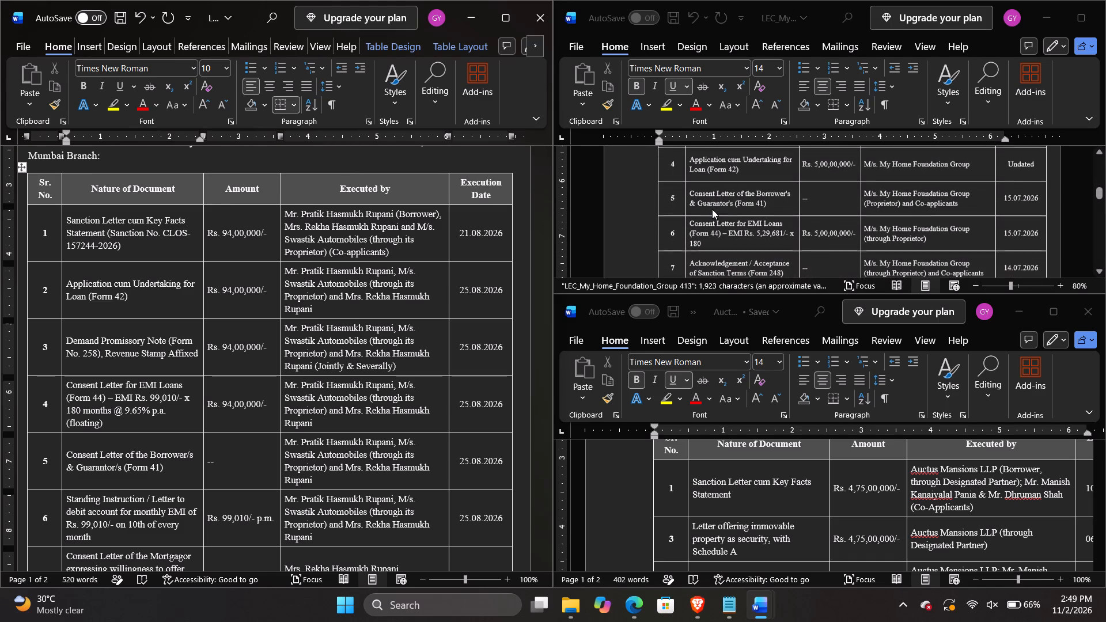
scroll(738, 465, "down", 2)
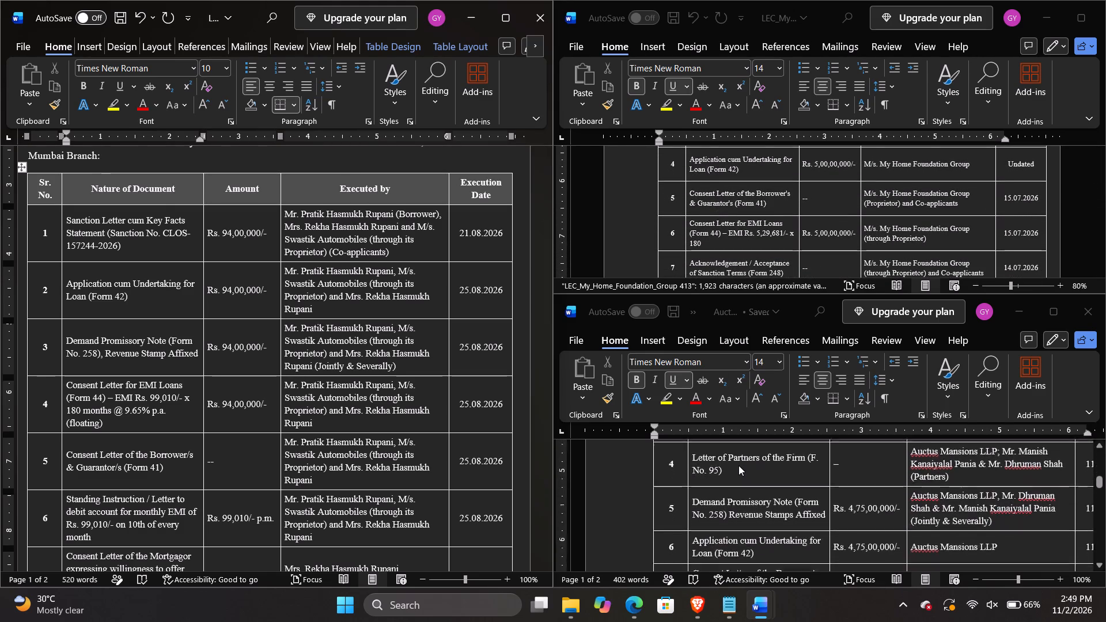
scroll(738, 465, "down", 2)
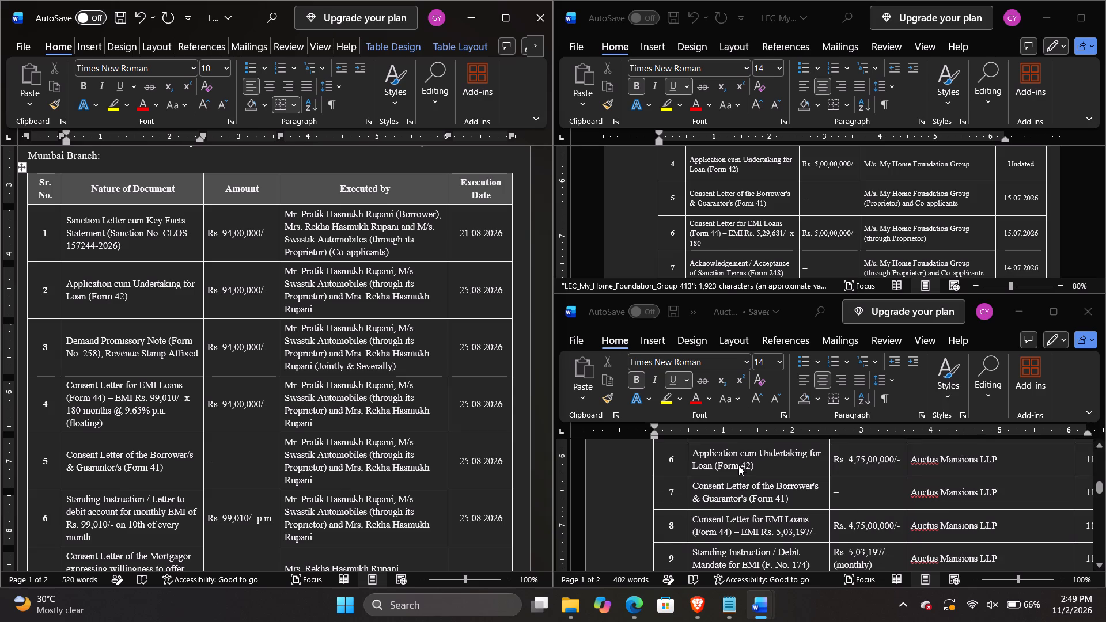
scroll(738, 465, "down", 1)
scroll(171, 434, "down", 1)
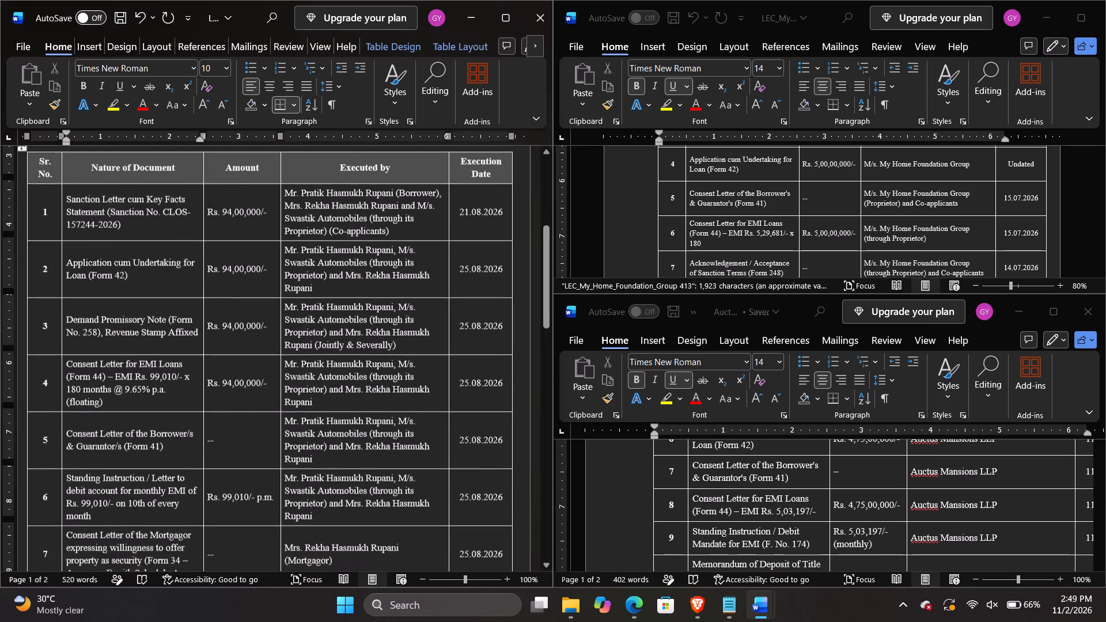
scroll(171, 434, "down", 1)
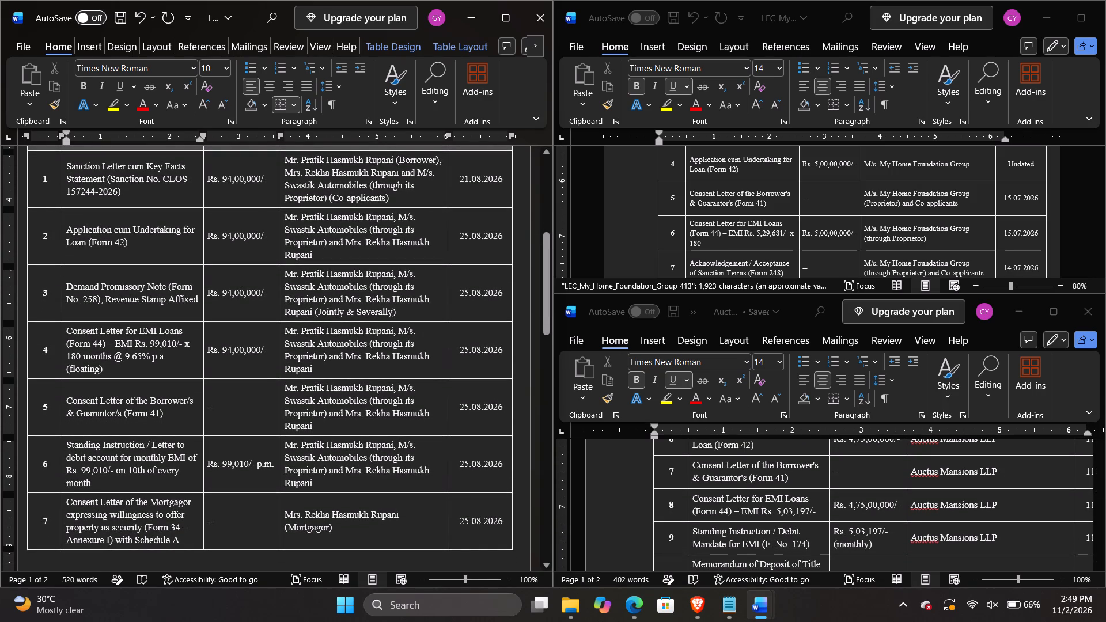
left_click(52, 455)
key("BackSpace")
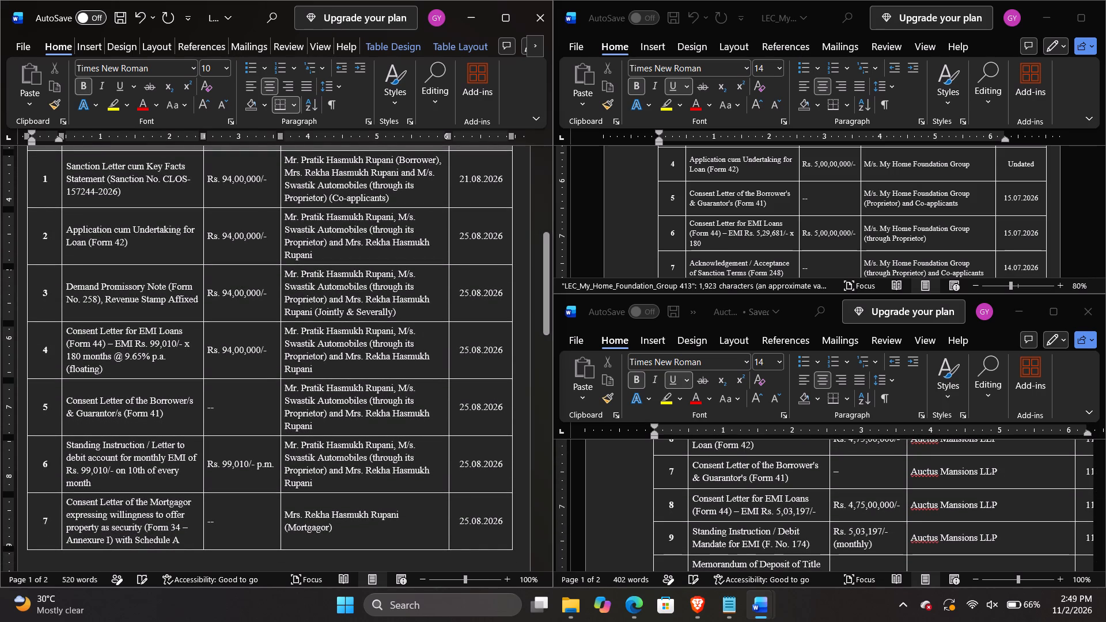
Check the order and wording of the documents in the two earlier certificates, through the Auctus mortgage and notice of intimation rows.
scroll(88, 481, "down", 1)
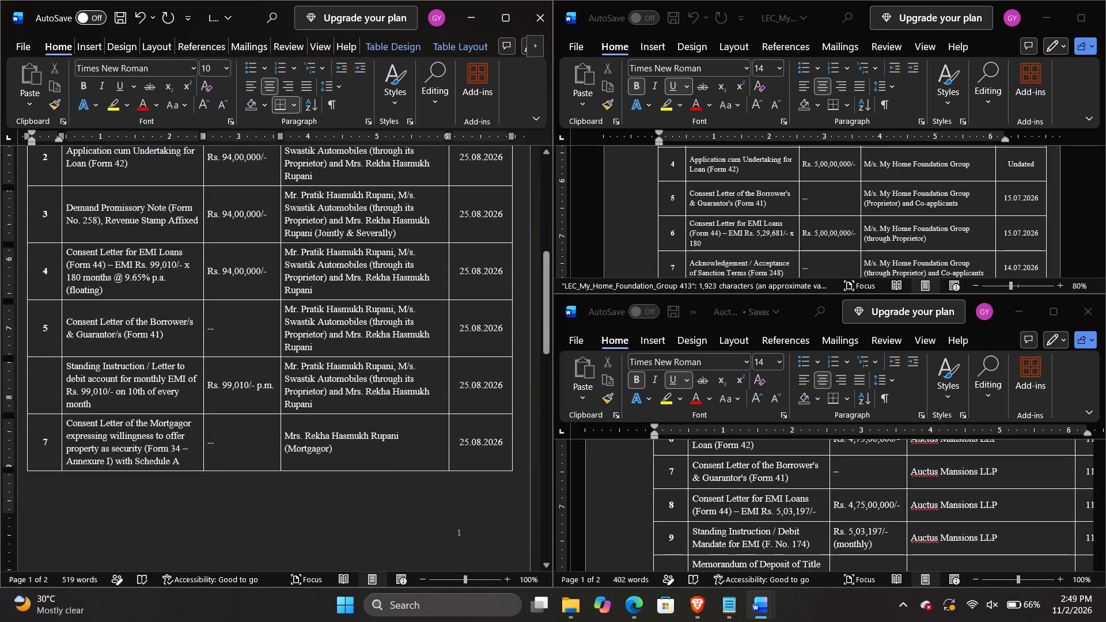
scroll(97, 391, "down", 1)
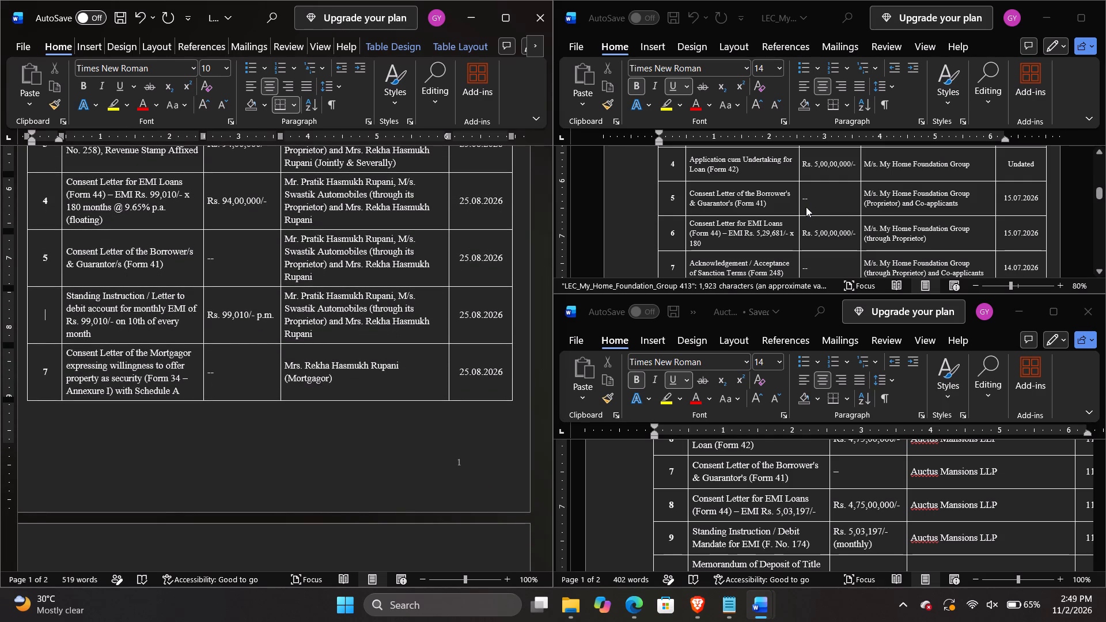
scroll(806, 207, "up", 2)
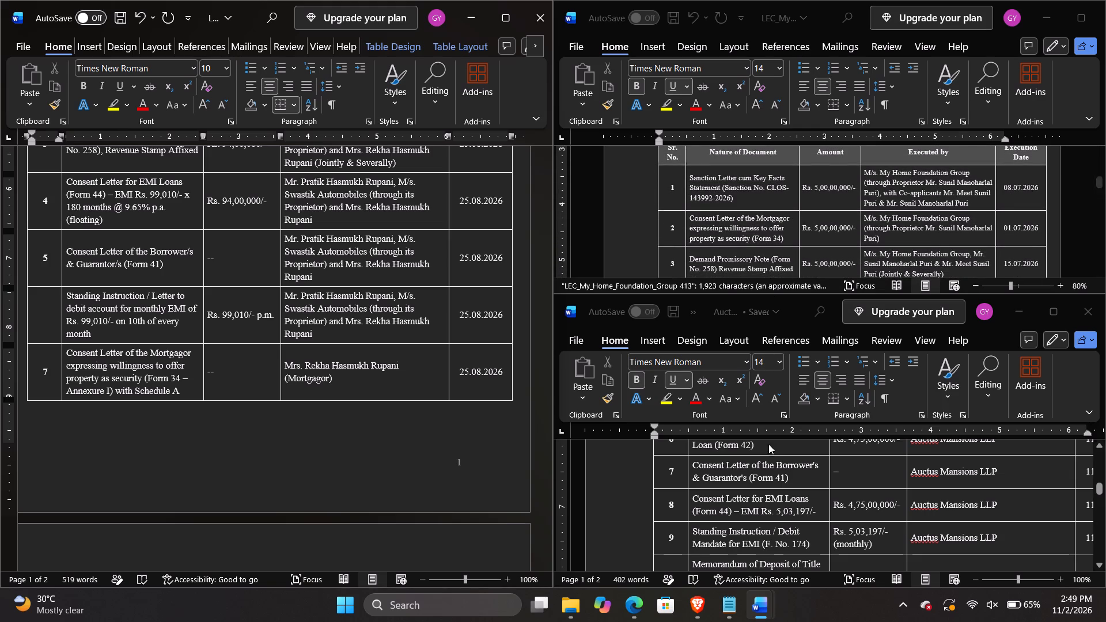
scroll(767, 500, "up", 1)
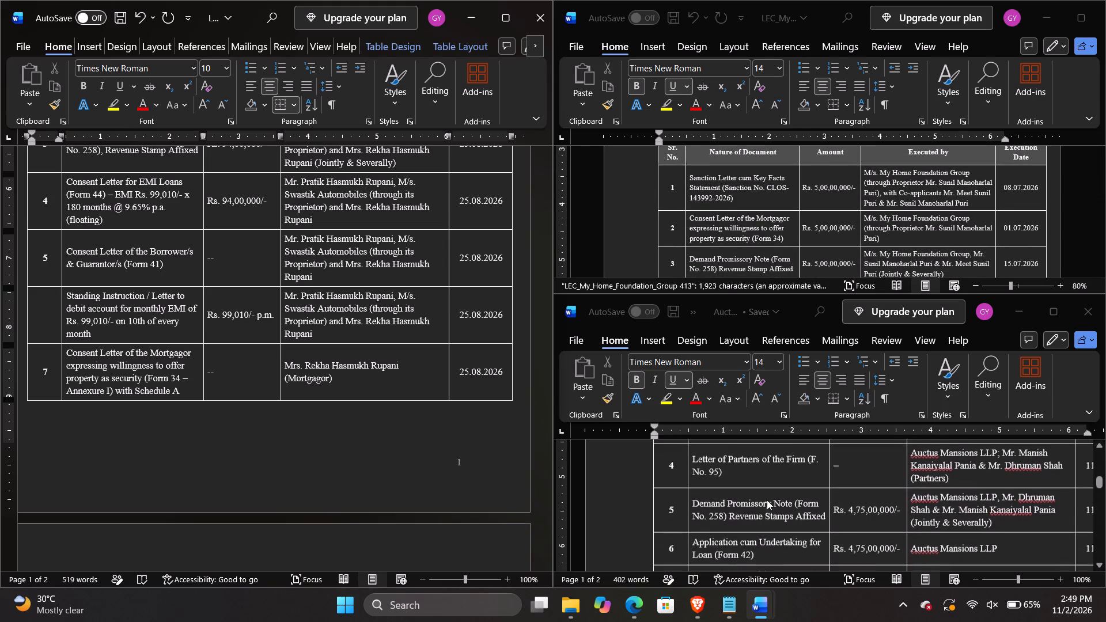
scroll(767, 500, "up", 2)
scroll(767, 500, "down", 1)
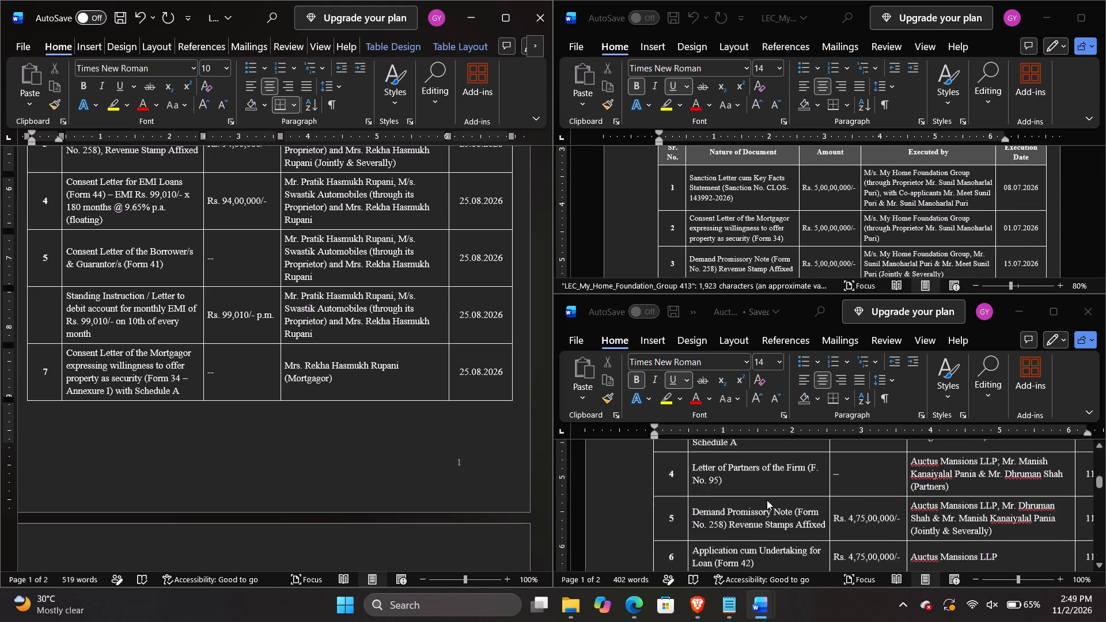
scroll(767, 500, "down", 3)
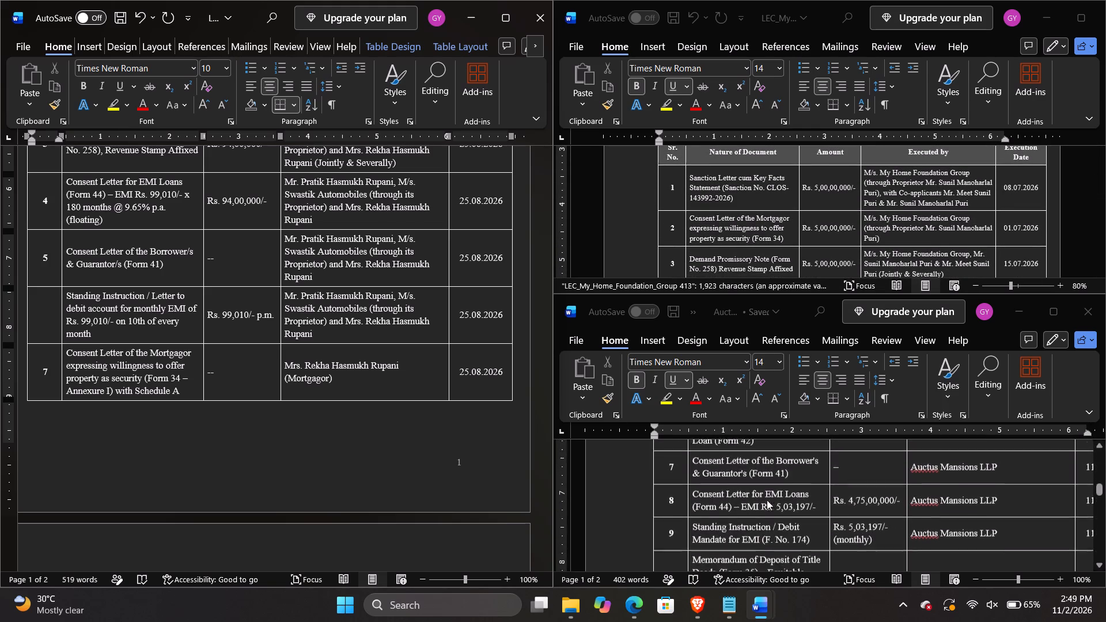
scroll(767, 500, "down", 2)
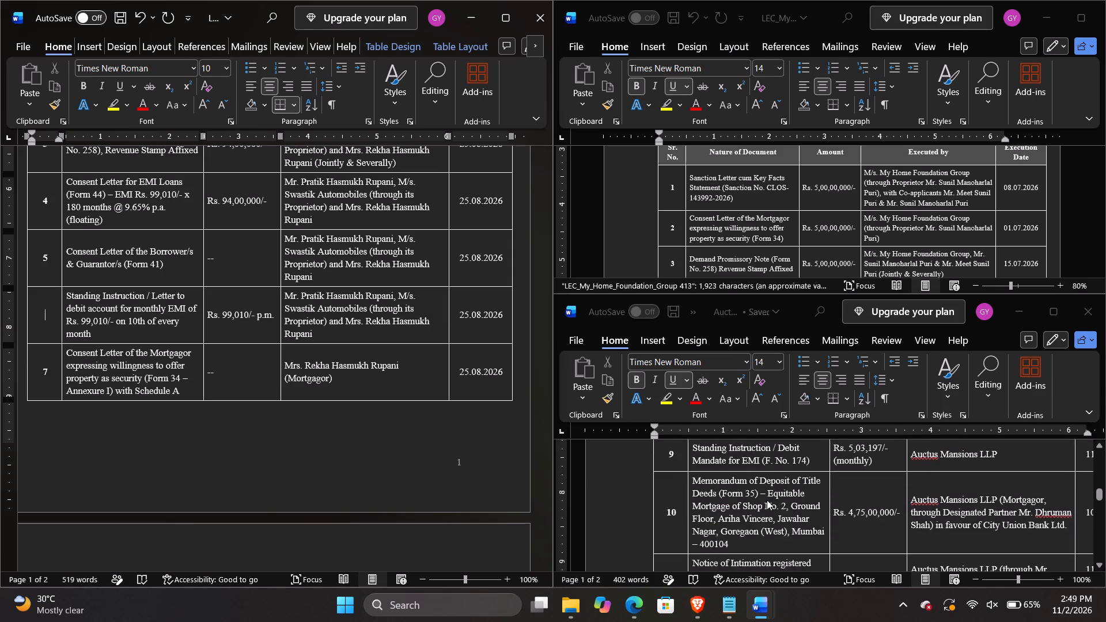
scroll(767, 500, "down", 2)
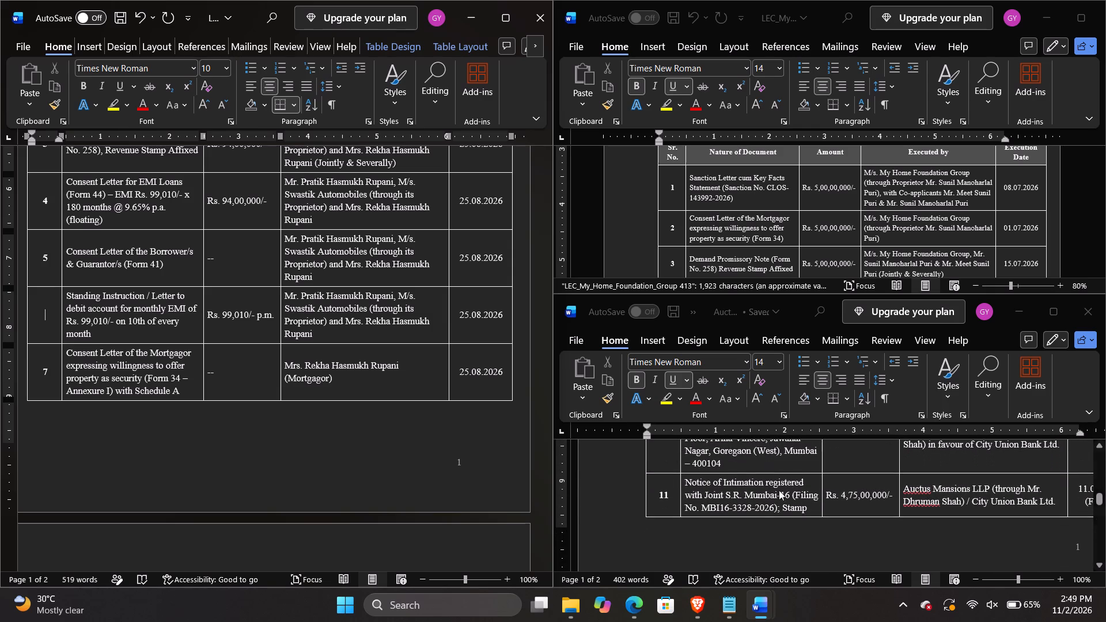
Review rows 8 to 10 and the closing certification in the Rupani certificate, and compare them with the My Home Foundation Group certificate's document table.
scroll(775, 240, "up", 2)
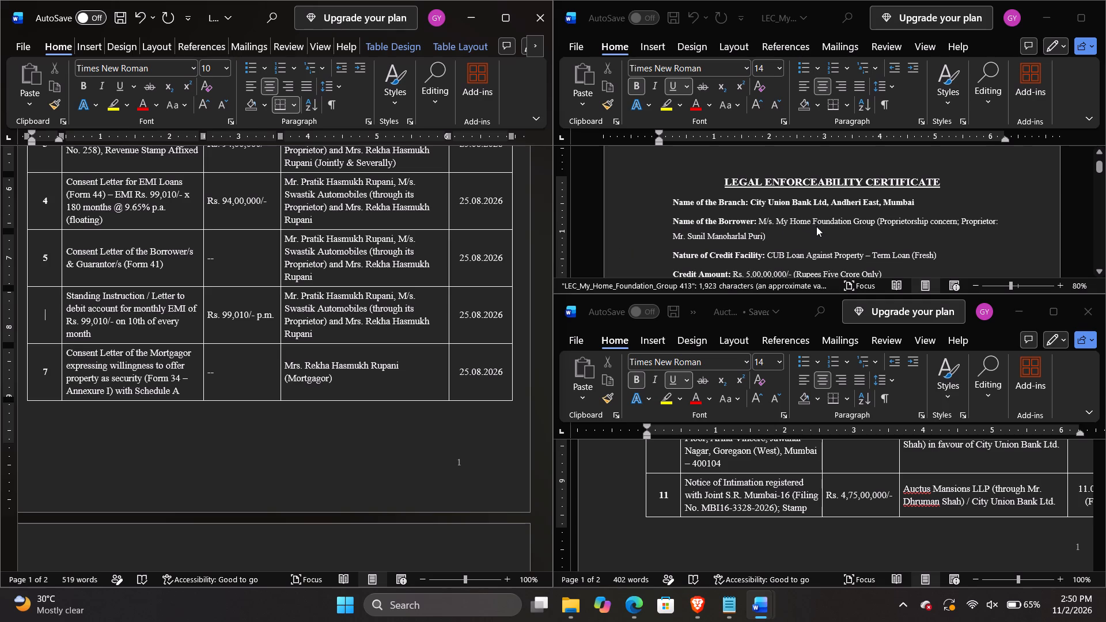
scroll(381, 277, "down", 1)
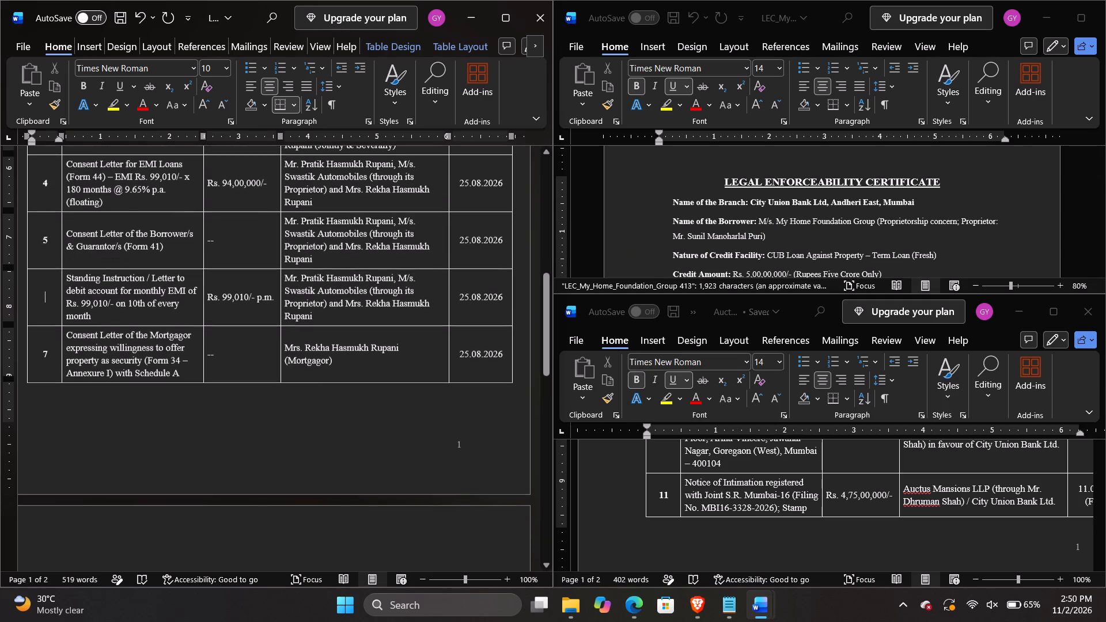
scroll(381, 277, "down", 1)
scroll(156, 361, "down", 1)
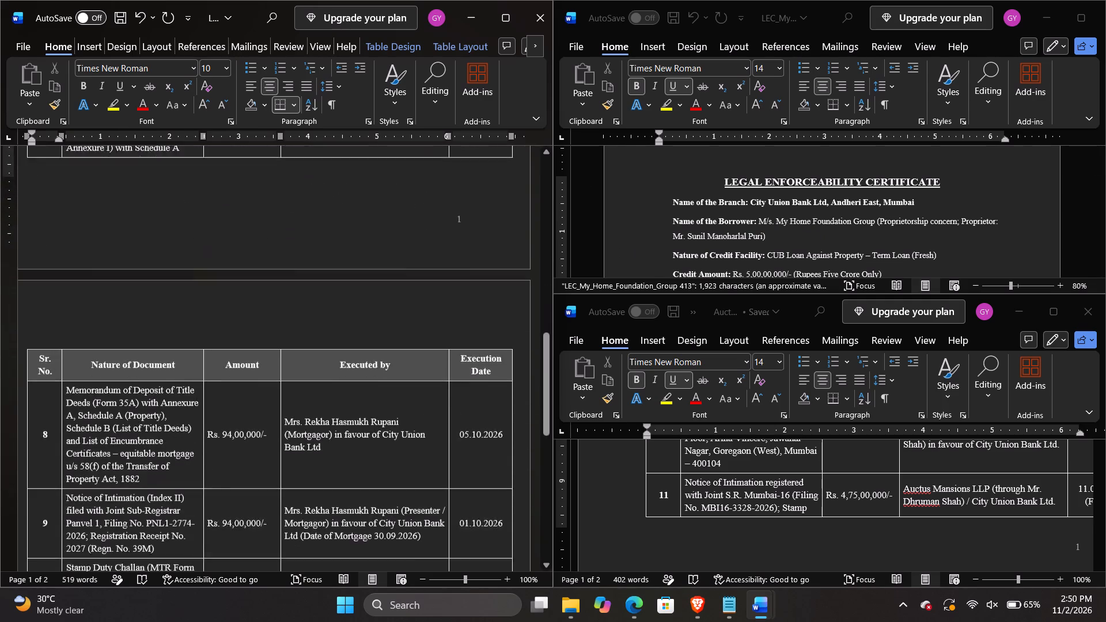
scroll(156, 361, "down", 1)
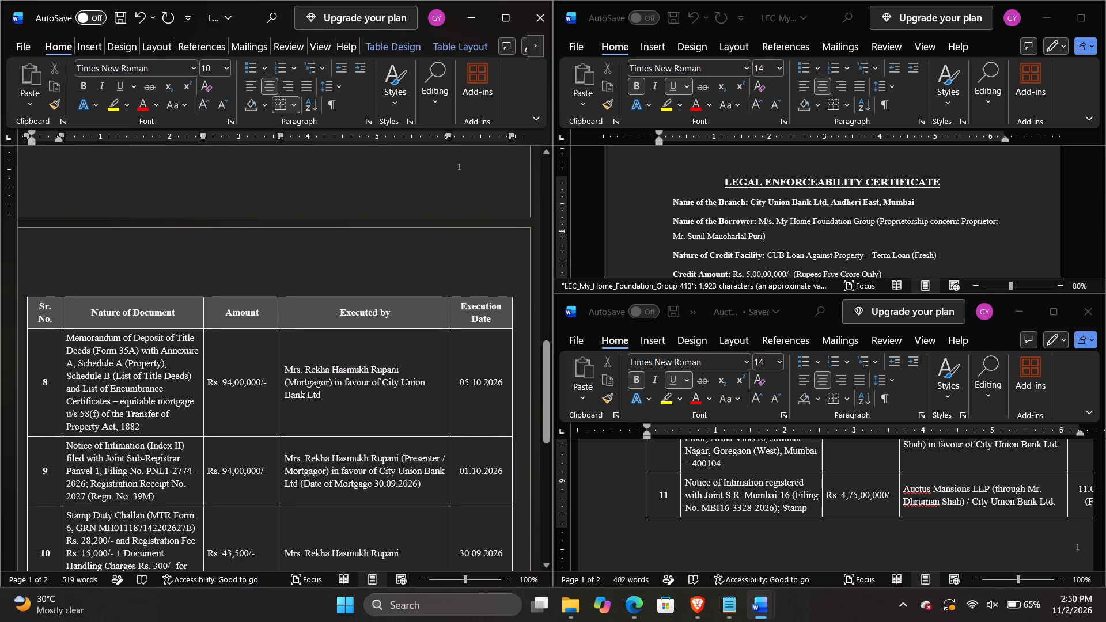
scroll(161, 373, "down", 1)
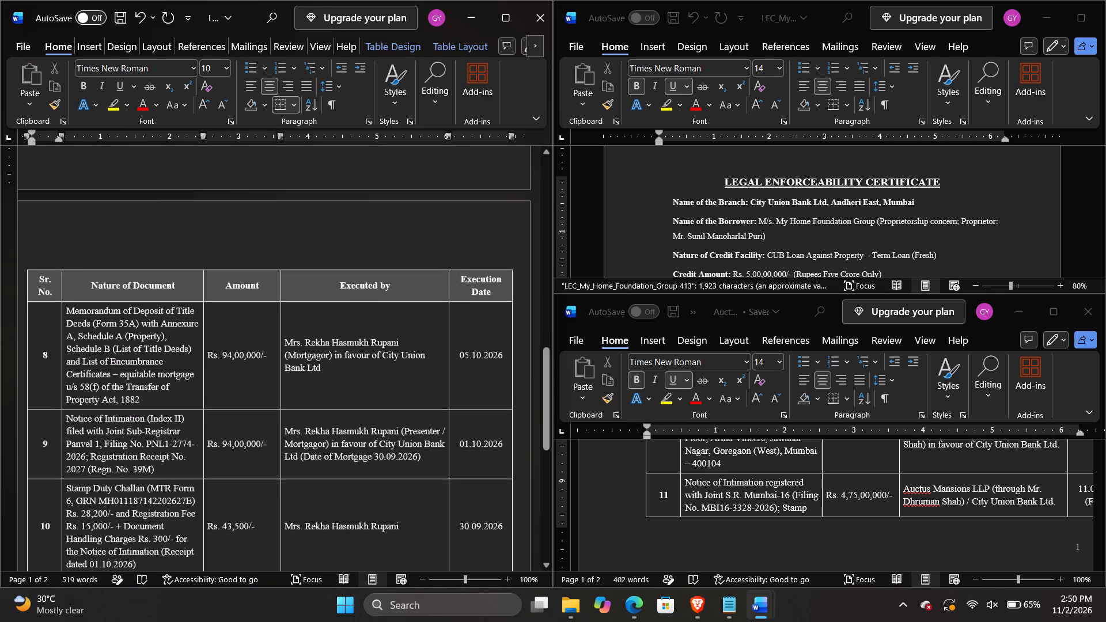
scroll(161, 373, "down", 1)
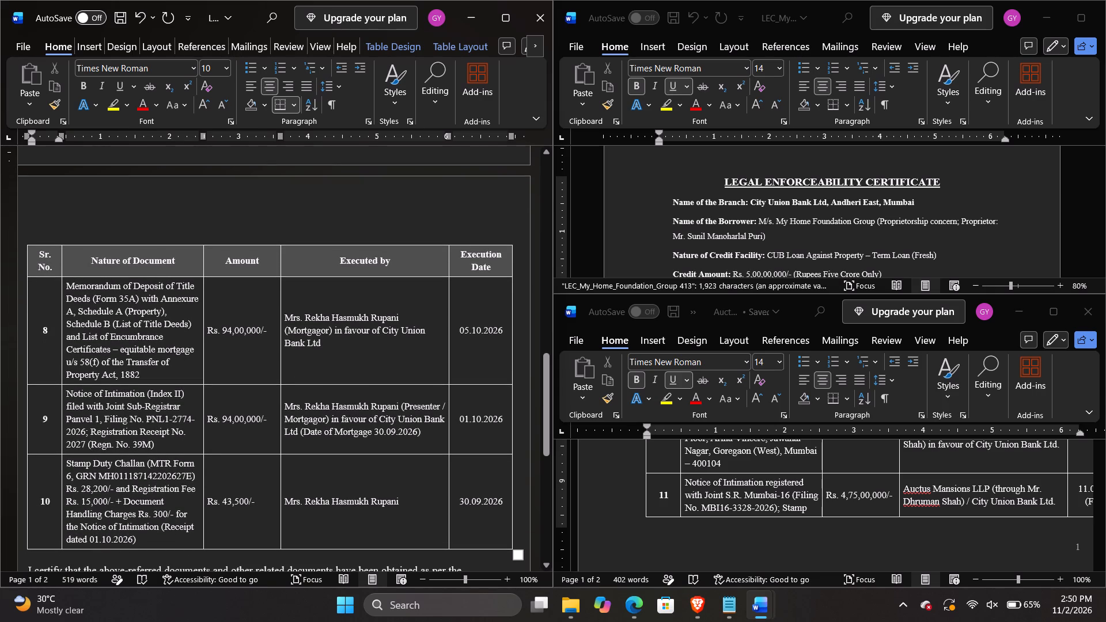
scroll(122, 402, "down", 1)
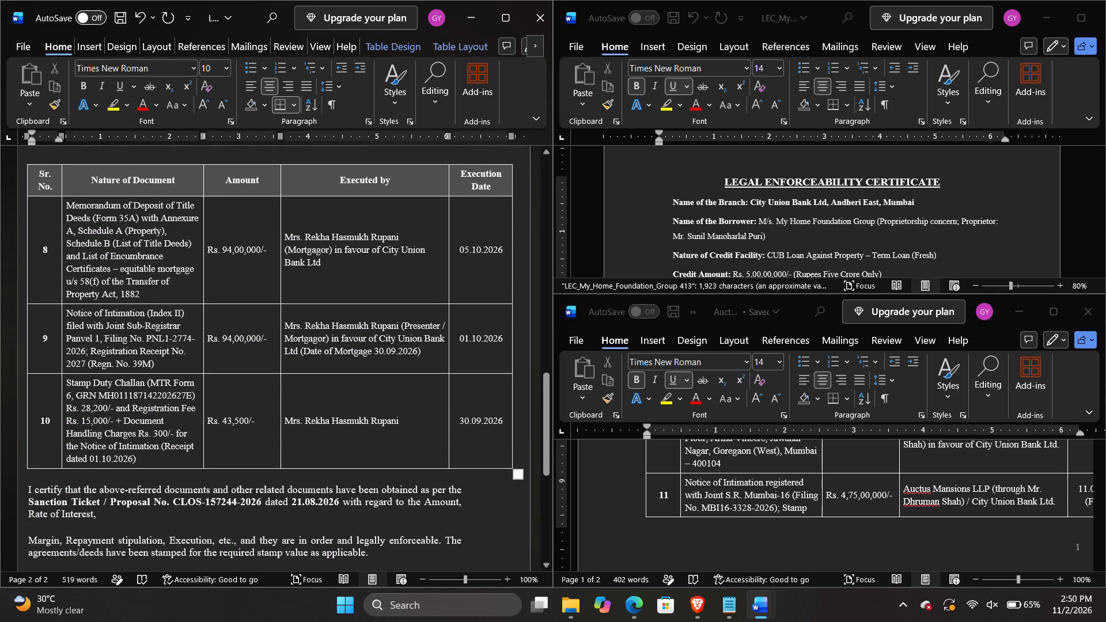
scroll(163, 365, "down", 2)
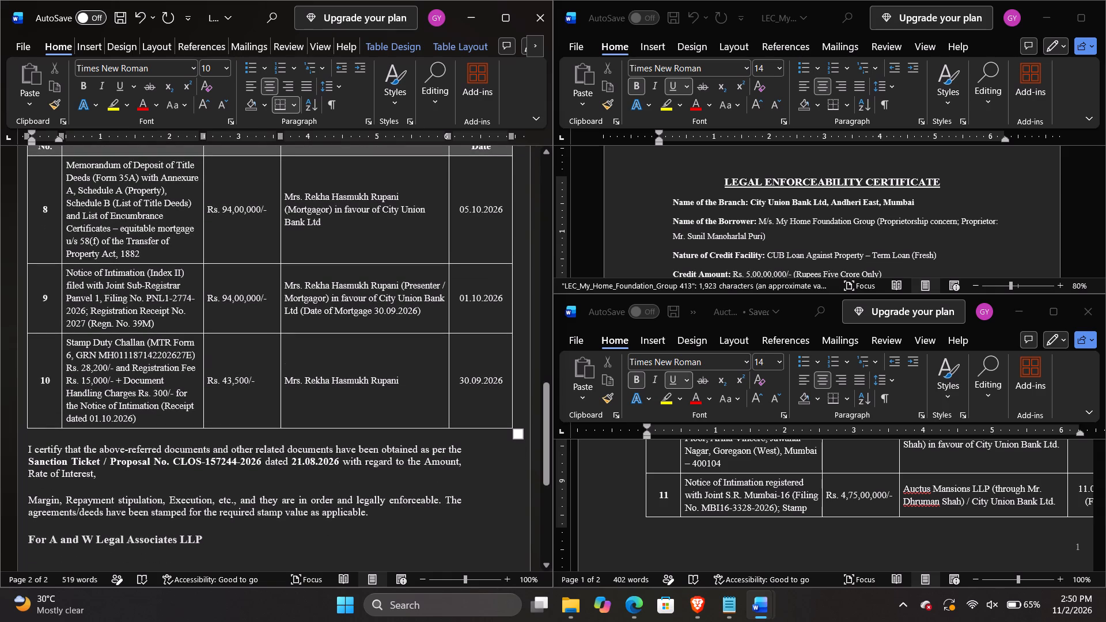
scroll(711, 211, "down", 2)
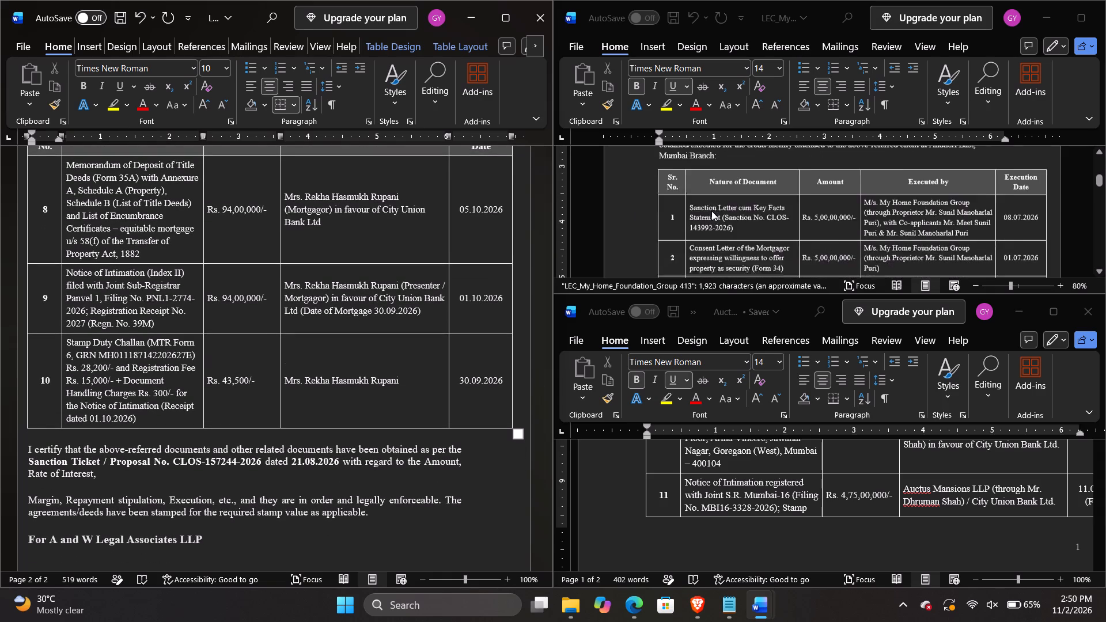
scroll(711, 211, "down", 2)
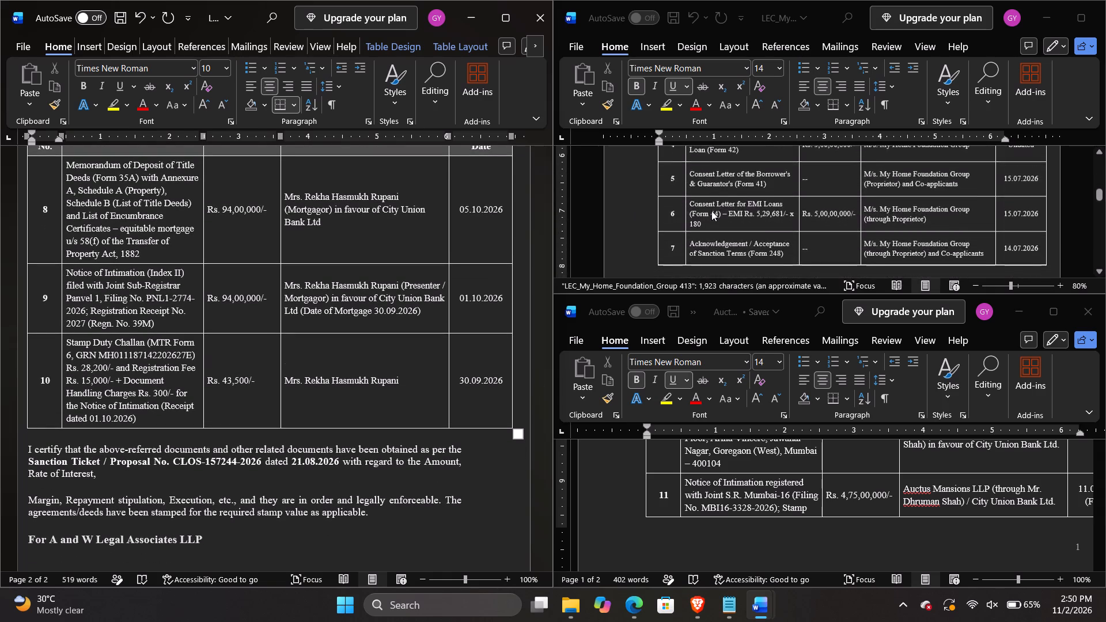
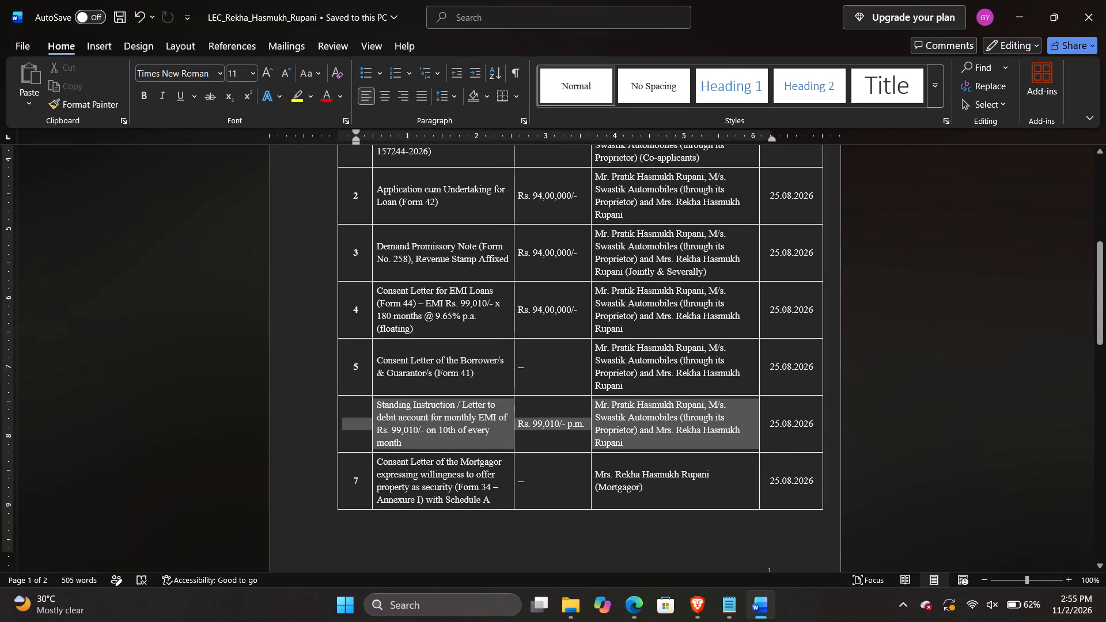
Clear the contents of the selected Standing Instruction row in the Rupani certificate's document table.
key("Delete")
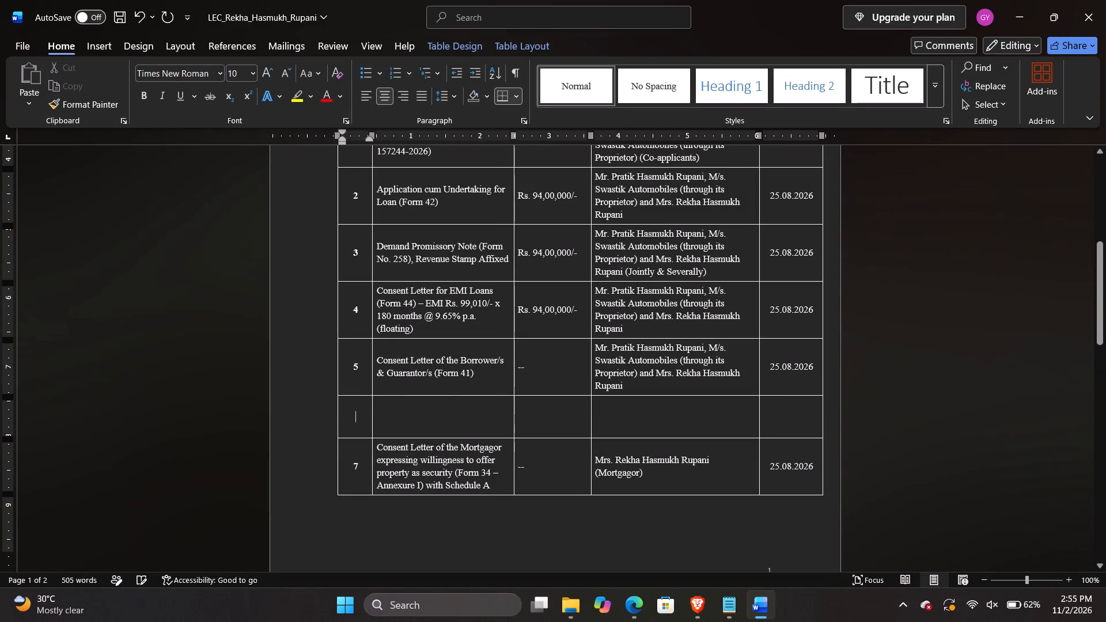
Clear all contents of the Stamp Duty Challan row at the end of the document table.
scroll(668, 395, "down", 2)
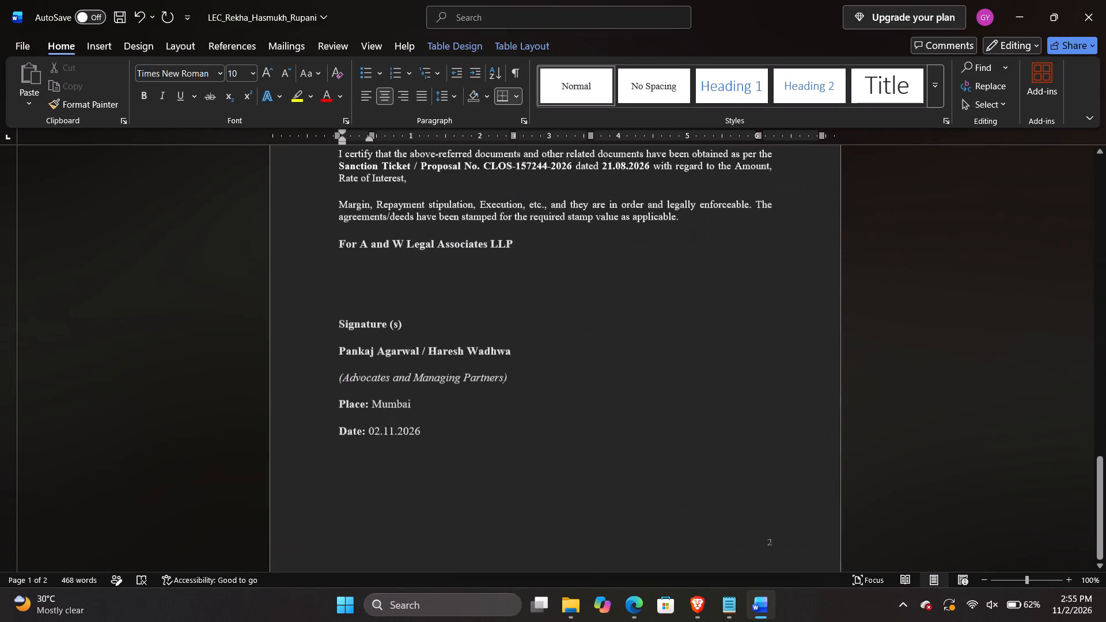
scroll(668, 395, "up", 4)
left_click_drag(358, 308, 483, 308)
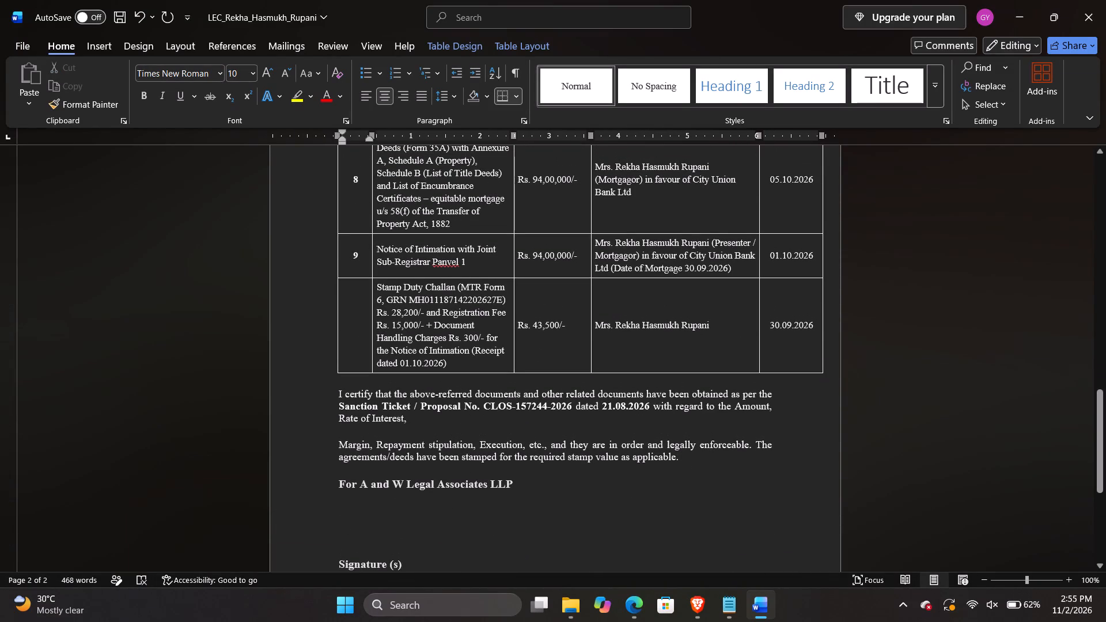
left_click_drag(483, 308, 804, 329)
key("Delete")
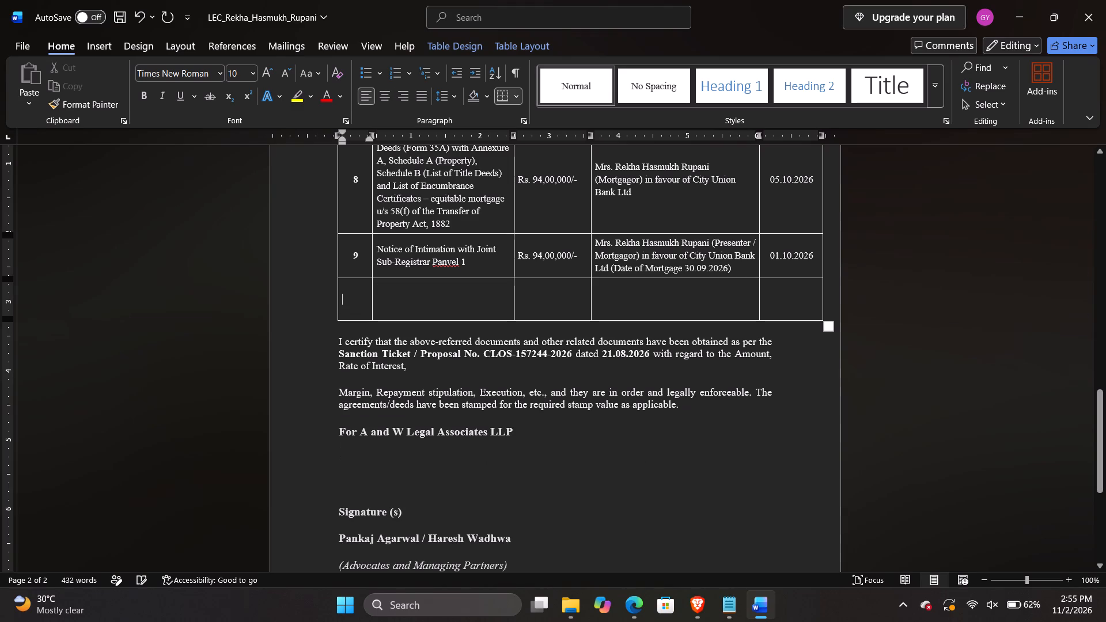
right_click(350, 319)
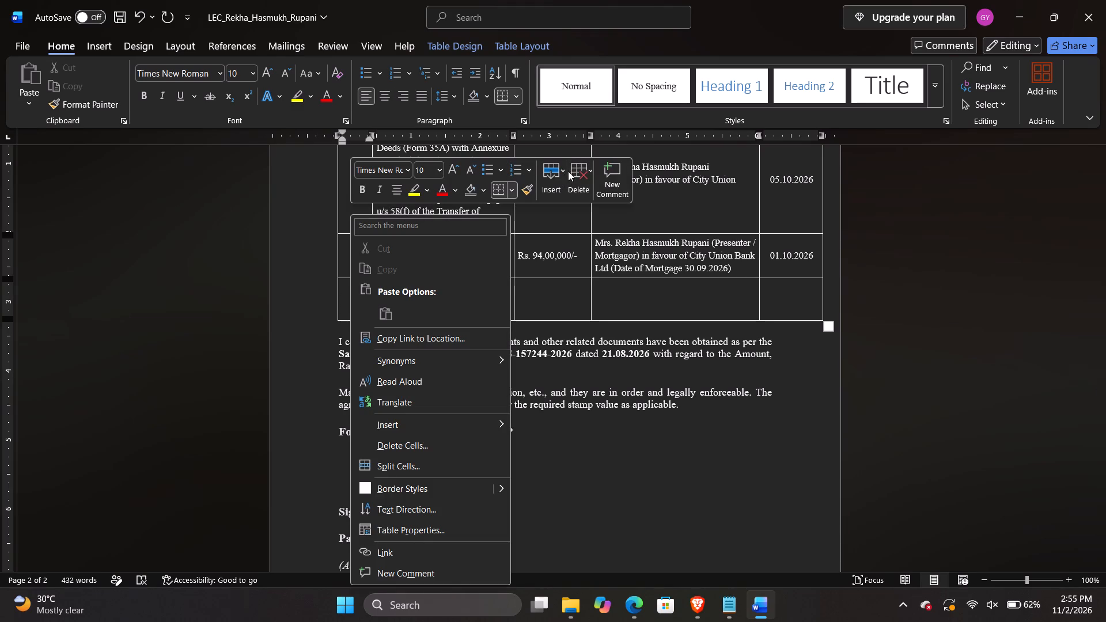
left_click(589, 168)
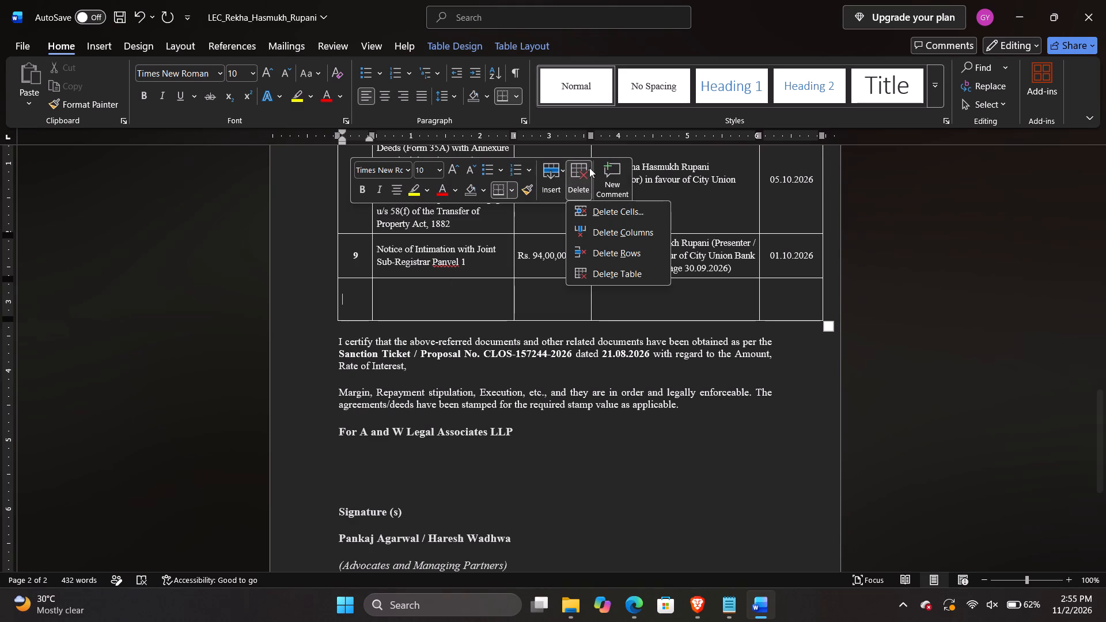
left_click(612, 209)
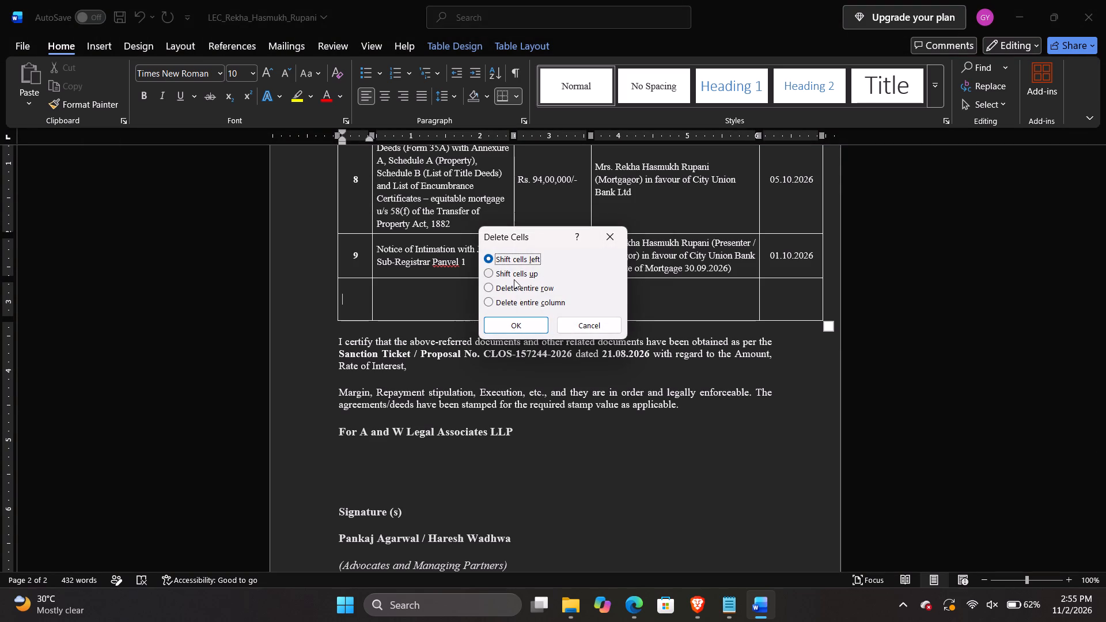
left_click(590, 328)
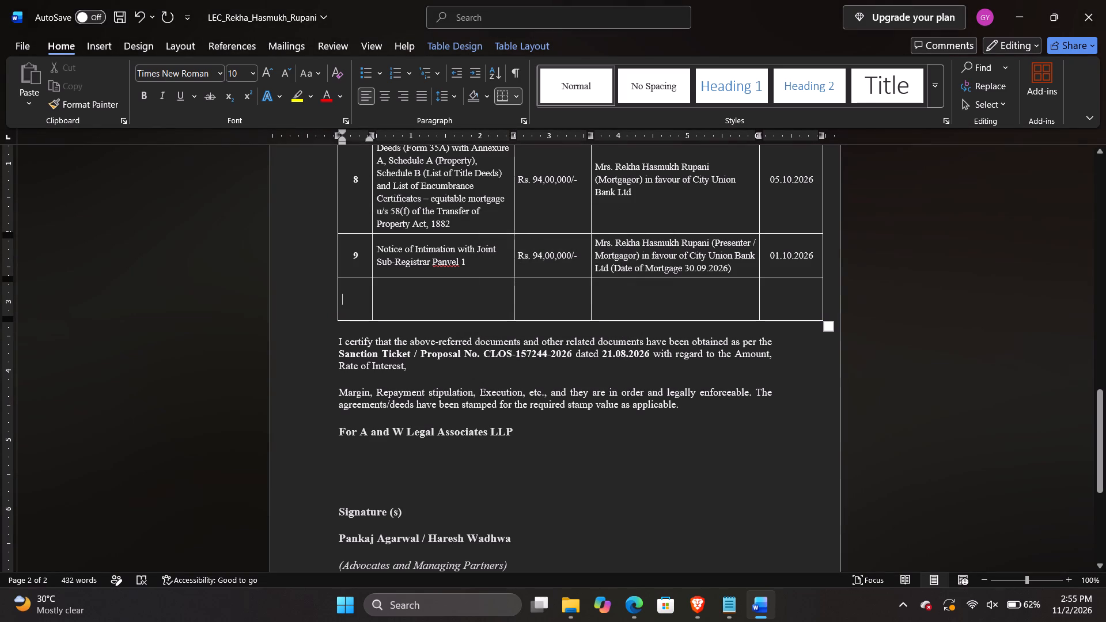
Delete the empty last row below the Notice of Intimation row in the document table.
right_click(334, 323)
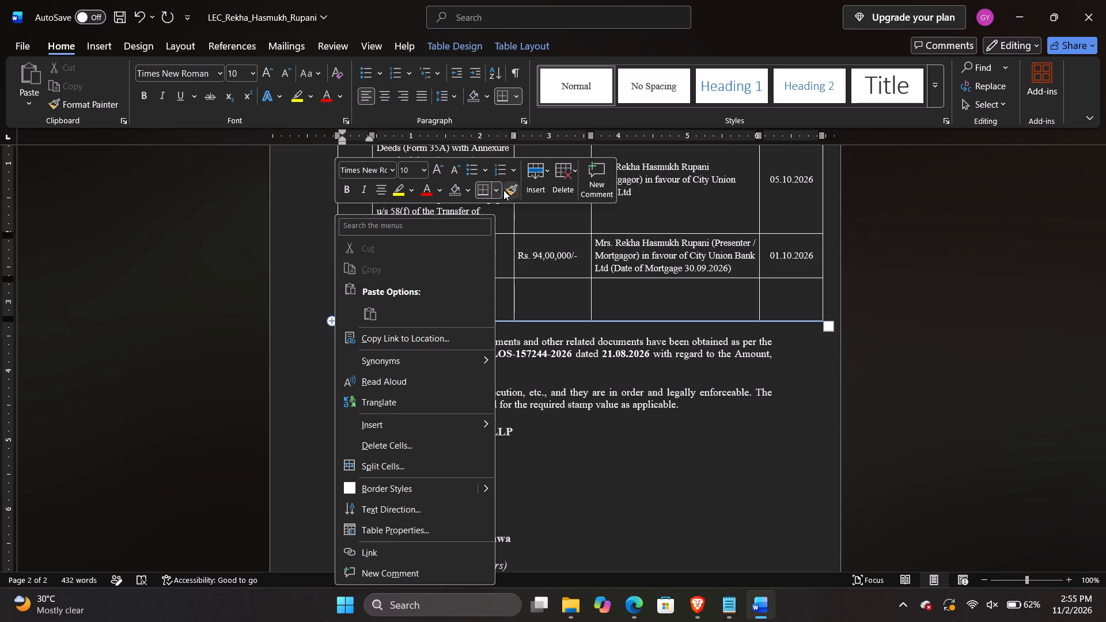
scroll(381, 372, "down", 2)
left_click(572, 171)
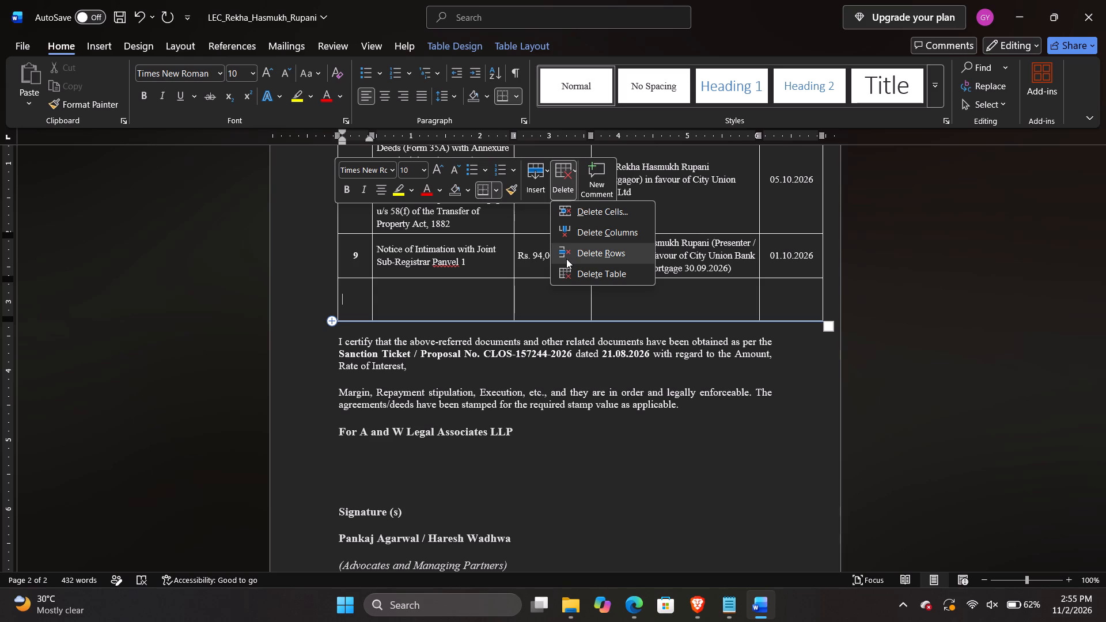
left_click(570, 254)
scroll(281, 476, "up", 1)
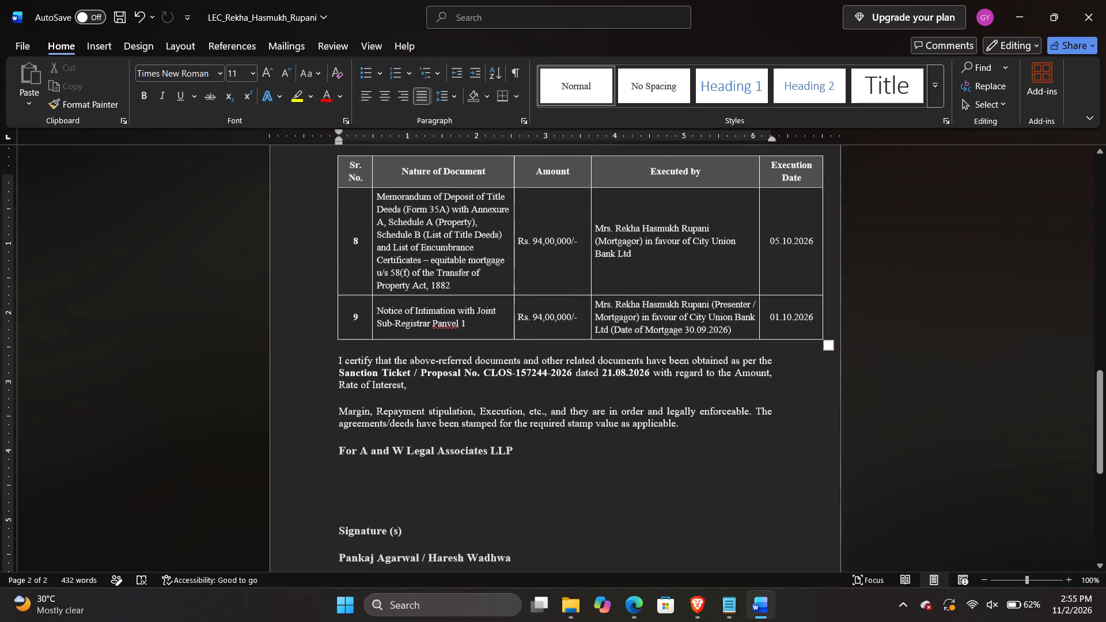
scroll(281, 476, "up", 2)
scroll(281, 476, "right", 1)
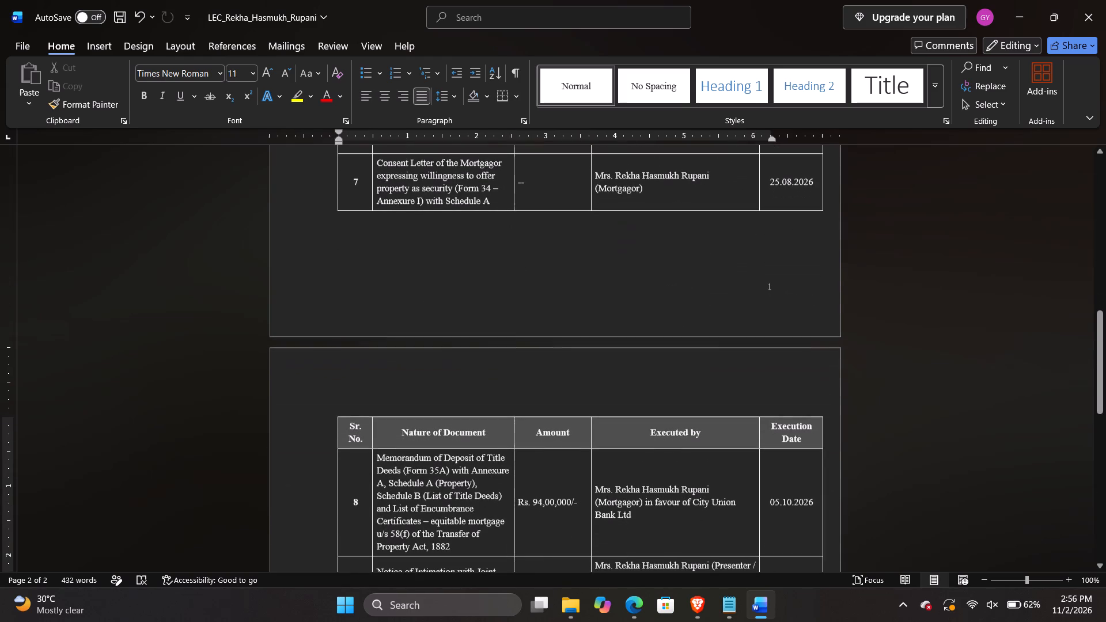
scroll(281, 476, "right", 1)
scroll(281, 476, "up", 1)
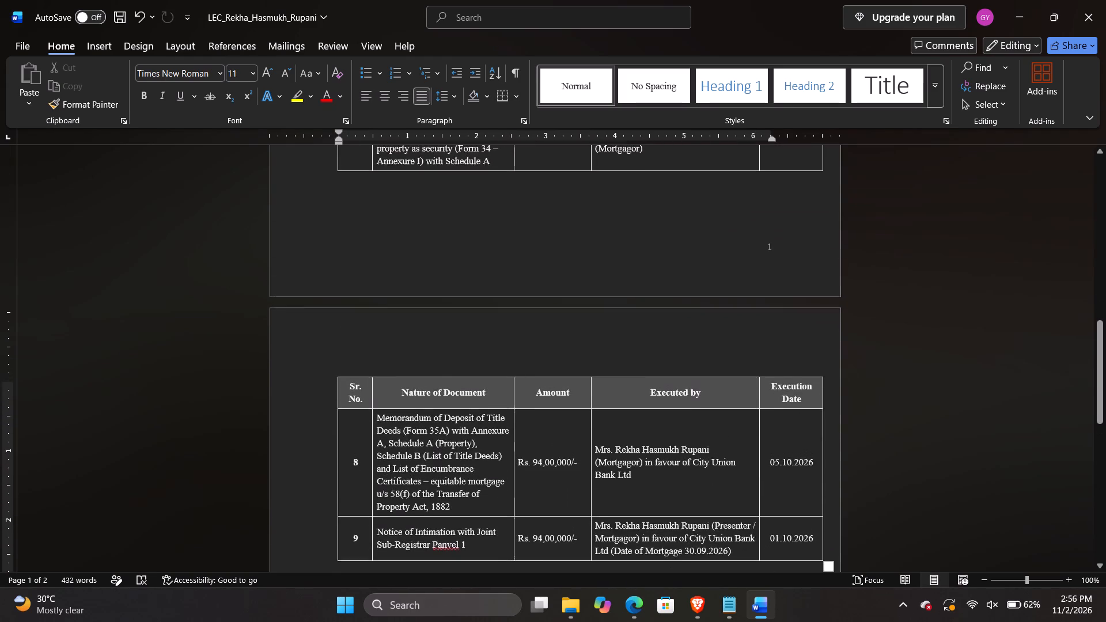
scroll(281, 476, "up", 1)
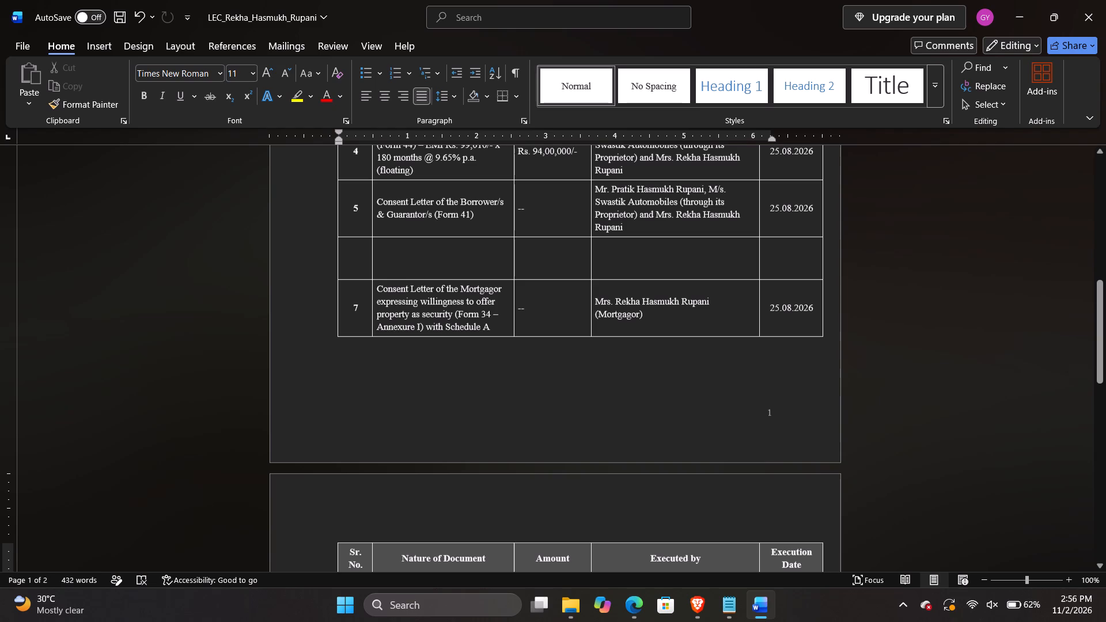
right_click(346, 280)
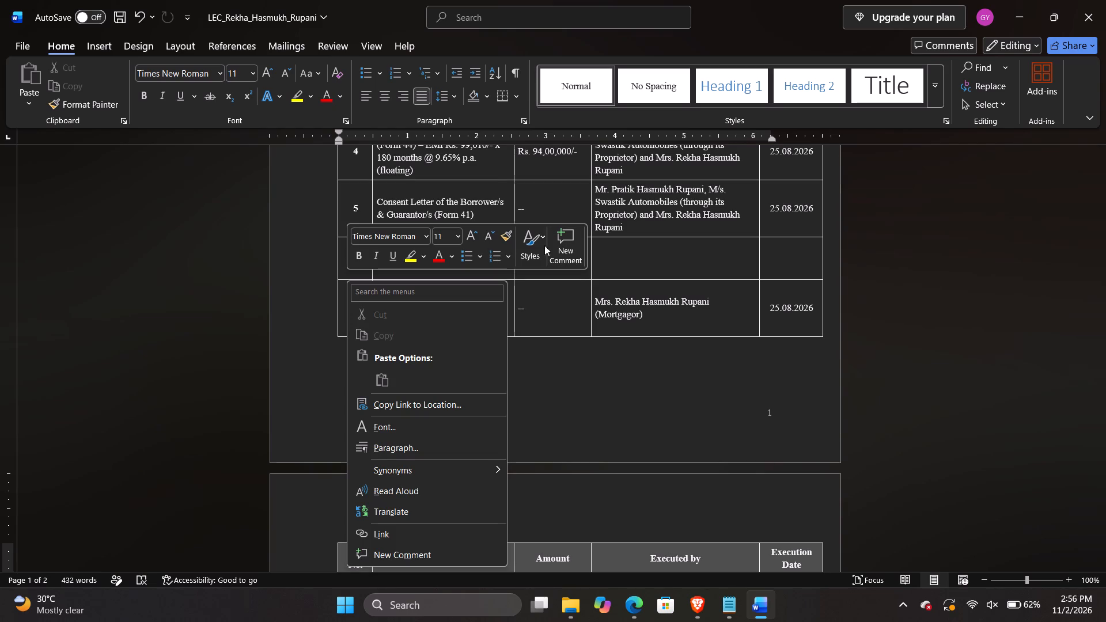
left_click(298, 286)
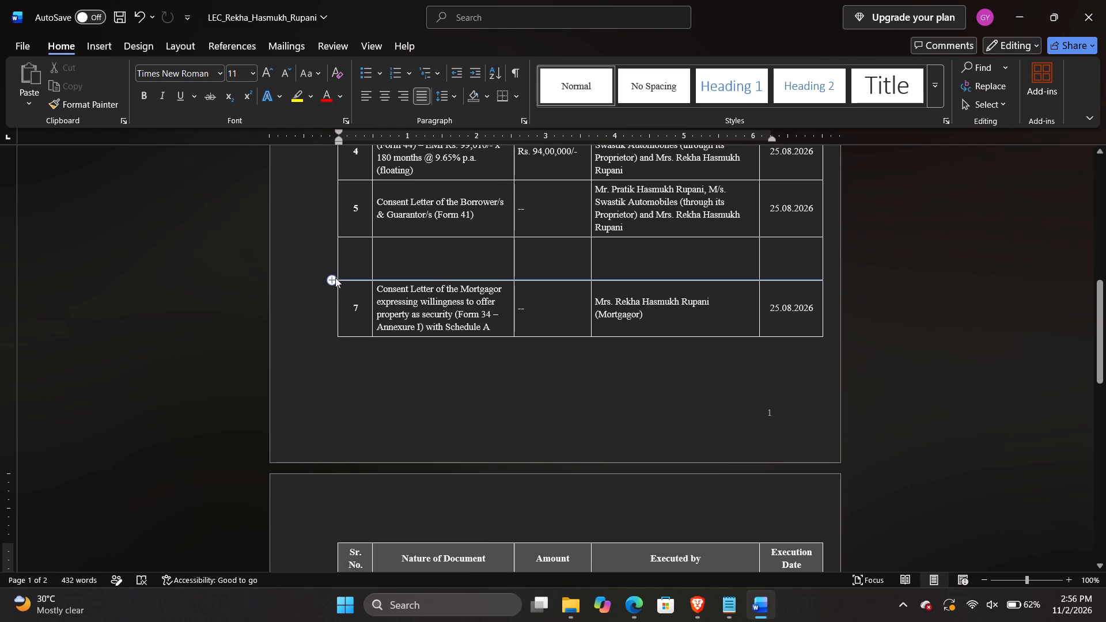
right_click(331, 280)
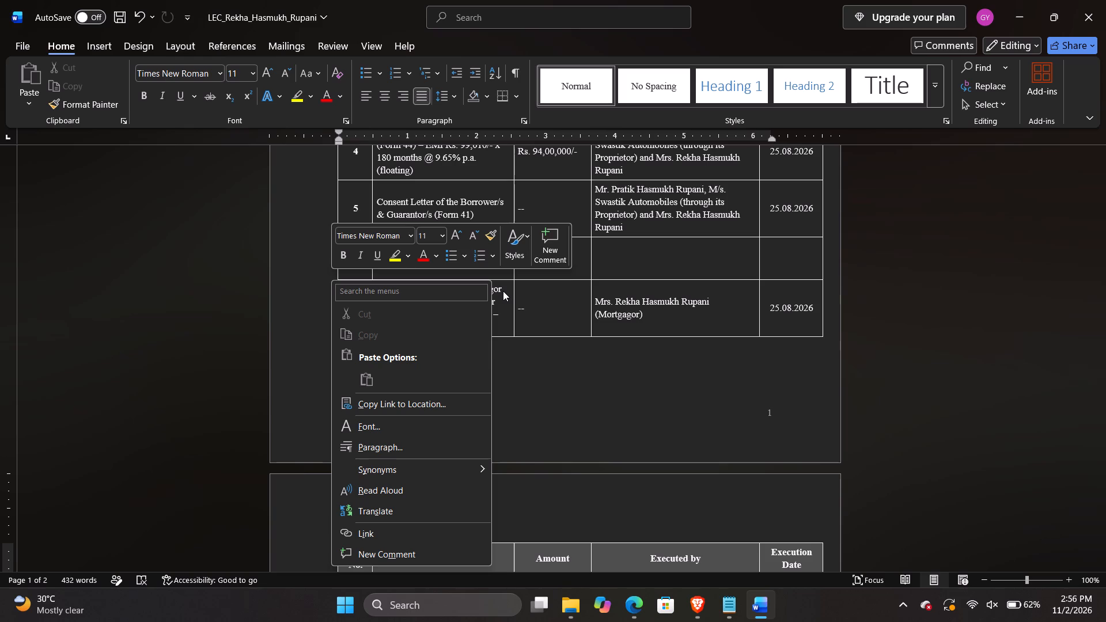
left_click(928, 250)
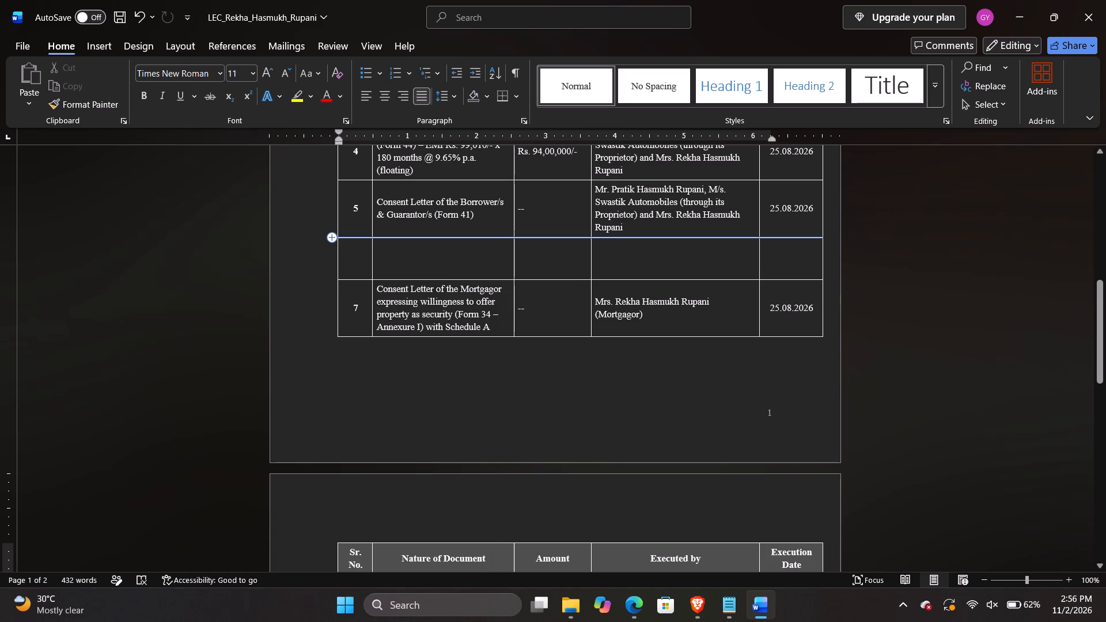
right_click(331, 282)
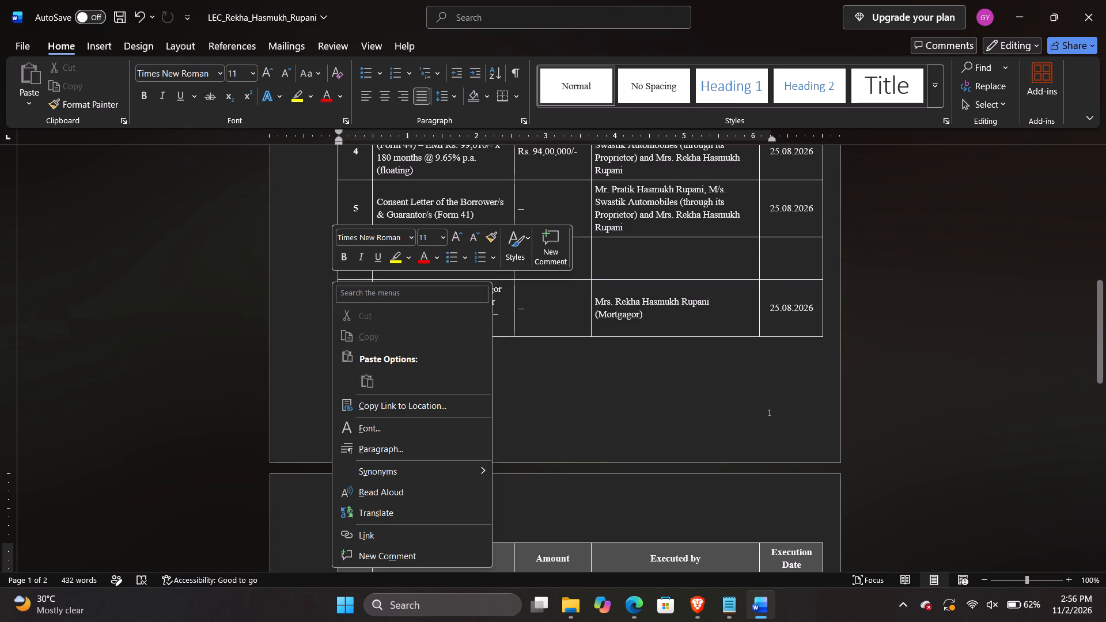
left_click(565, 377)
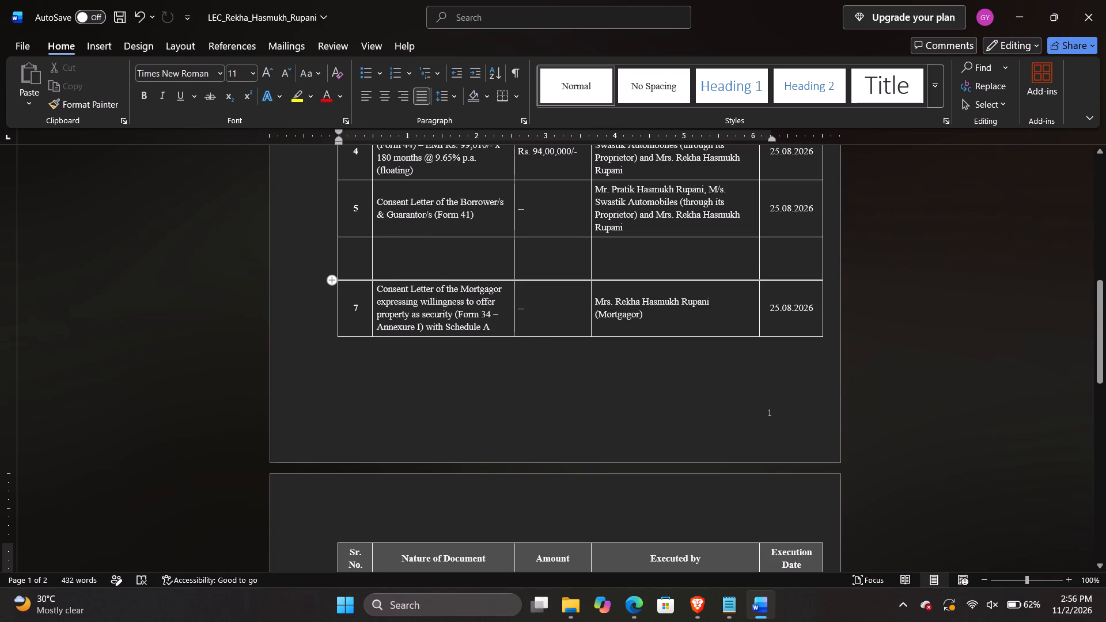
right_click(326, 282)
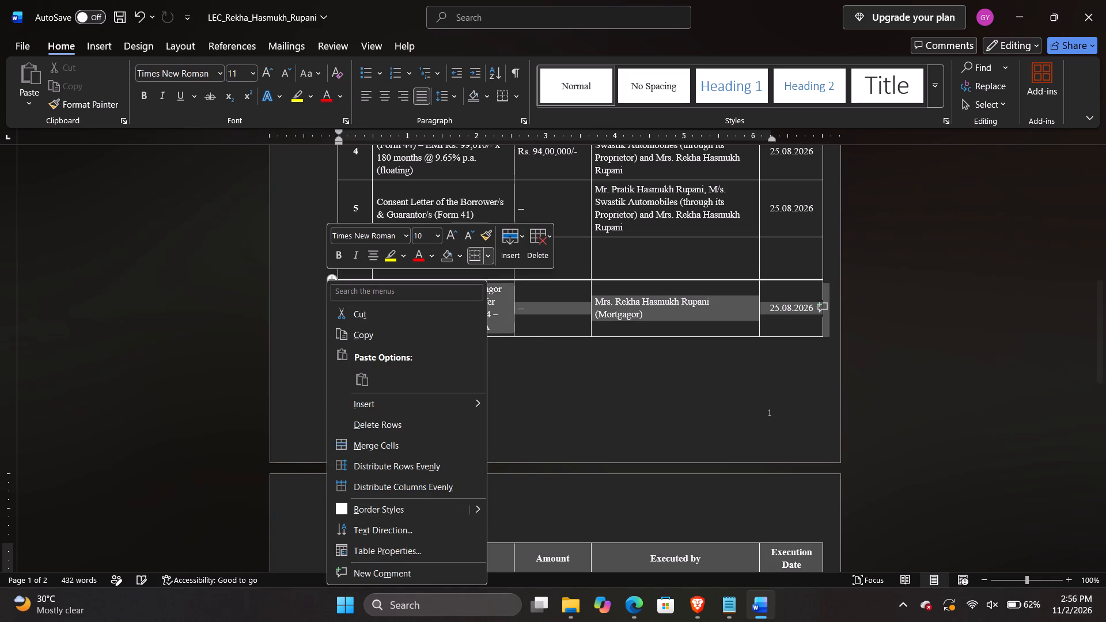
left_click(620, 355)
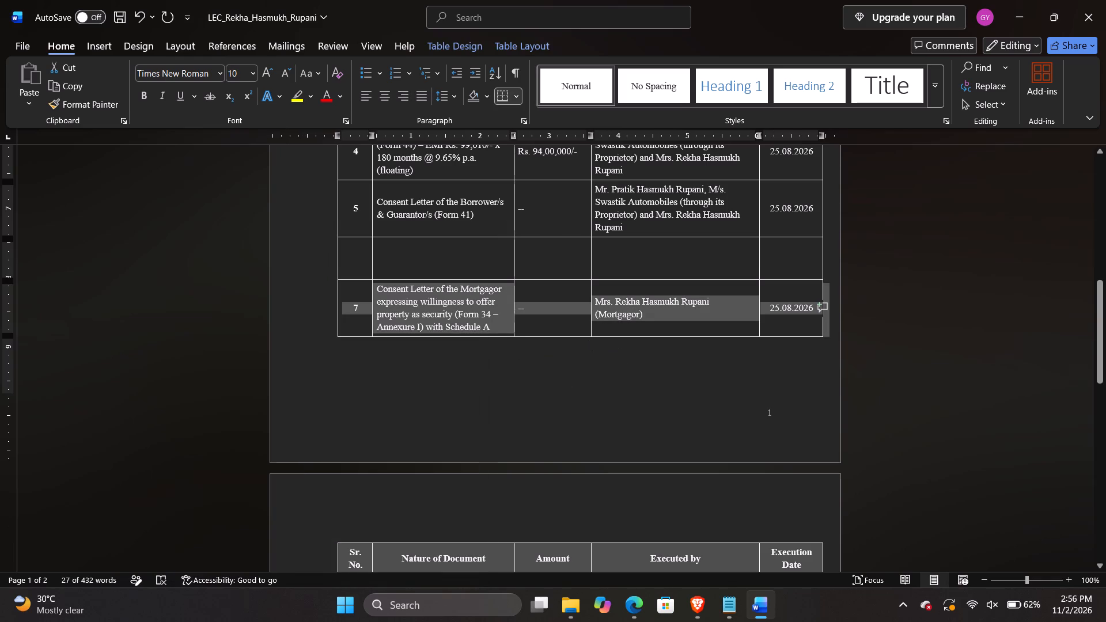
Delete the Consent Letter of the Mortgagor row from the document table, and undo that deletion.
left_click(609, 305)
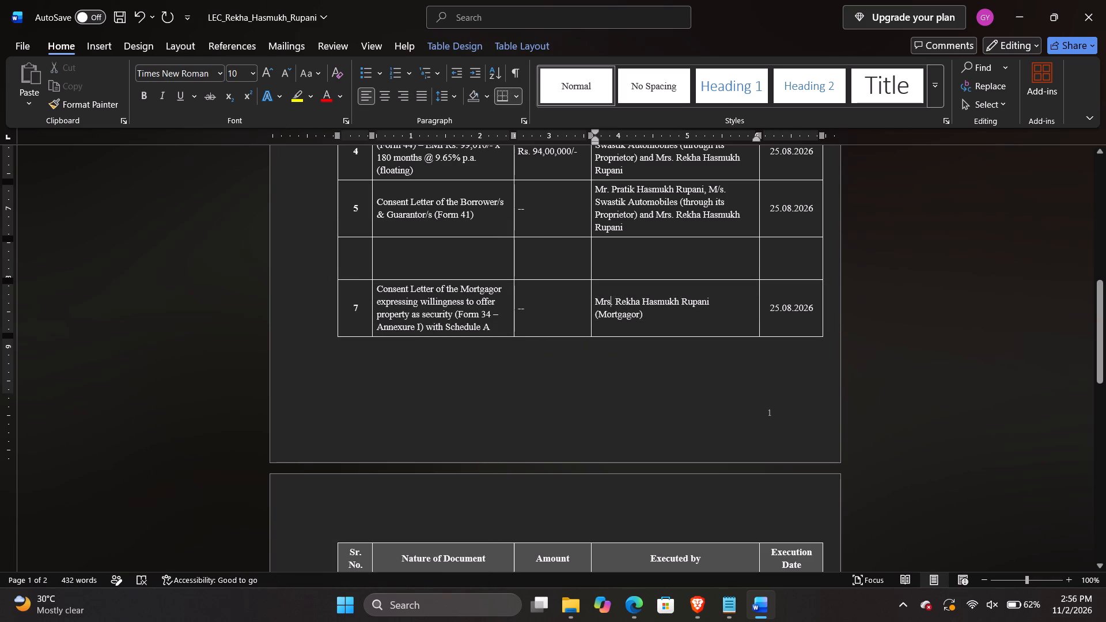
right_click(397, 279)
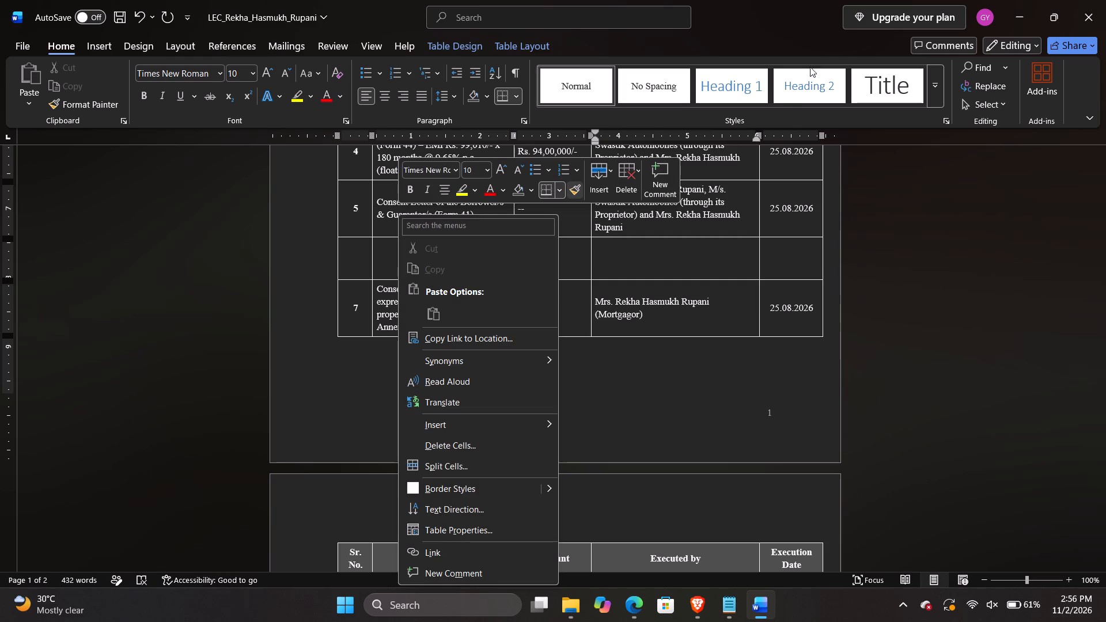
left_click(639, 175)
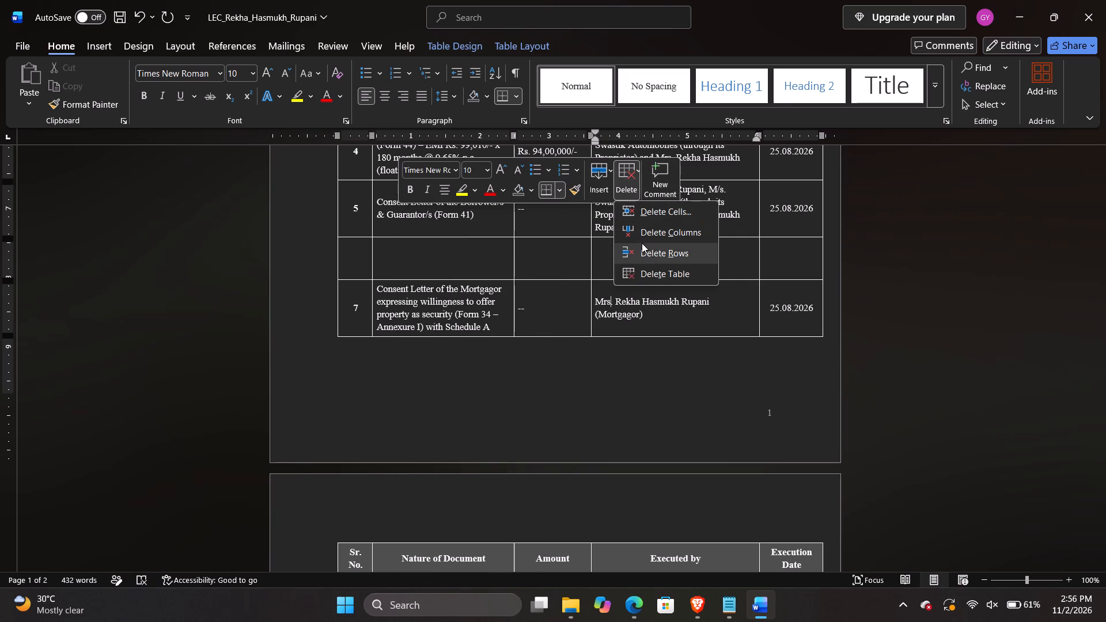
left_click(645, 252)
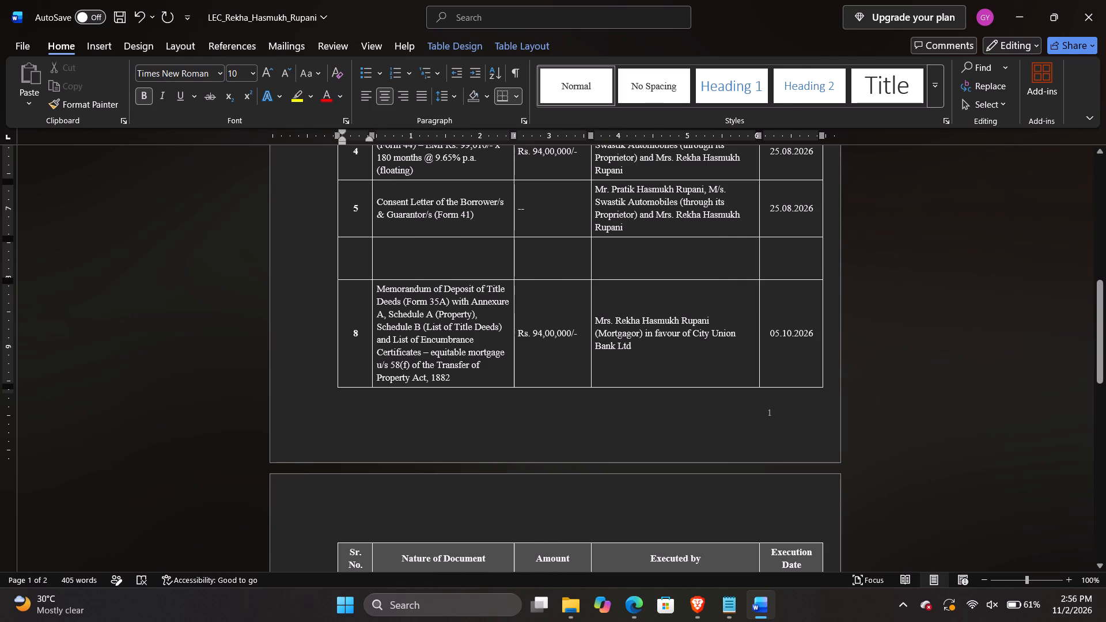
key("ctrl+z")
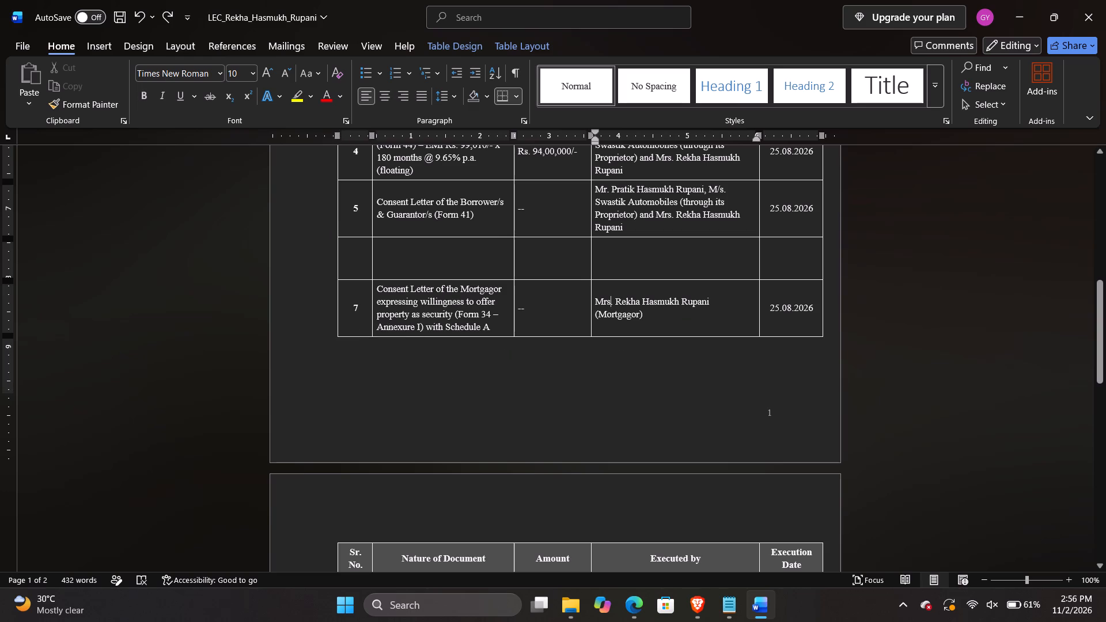
Delete the empty row between the Consent Letter of the Borrower/s & Guarantor/s and the Consent Letter of the Mortgagor.
left_click(351, 241)
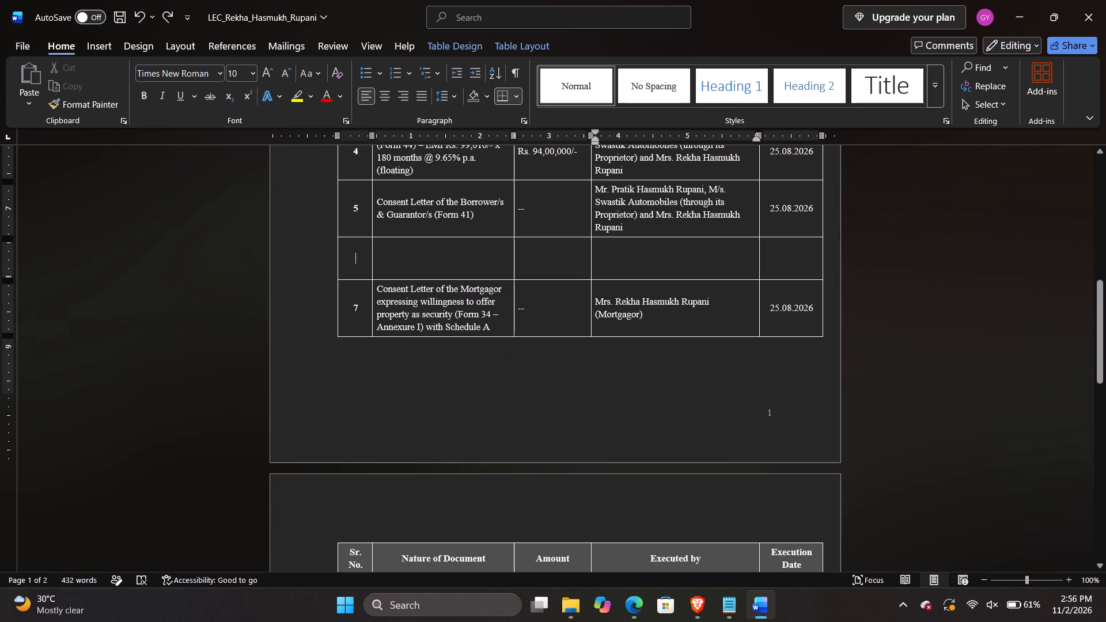
right_click(351, 241)
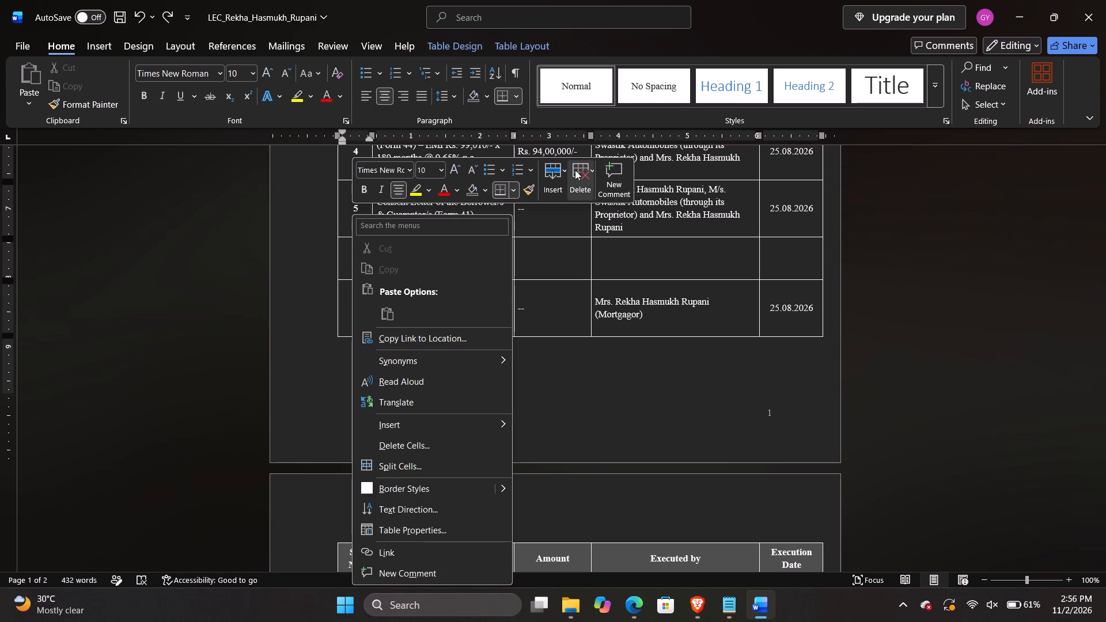
left_click(589, 173)
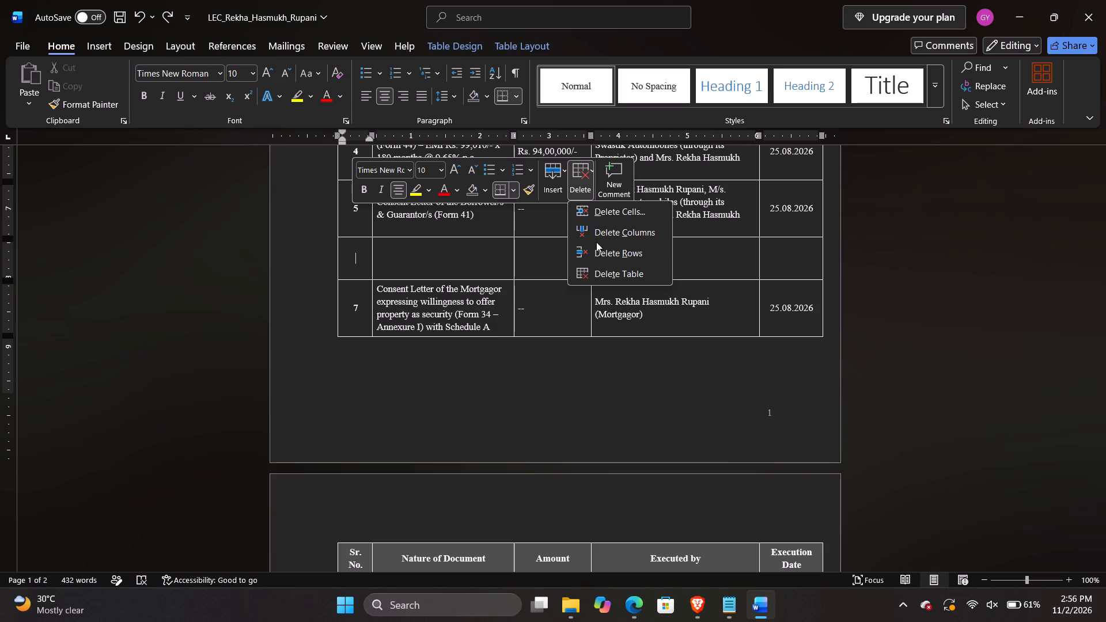
left_click(596, 260)
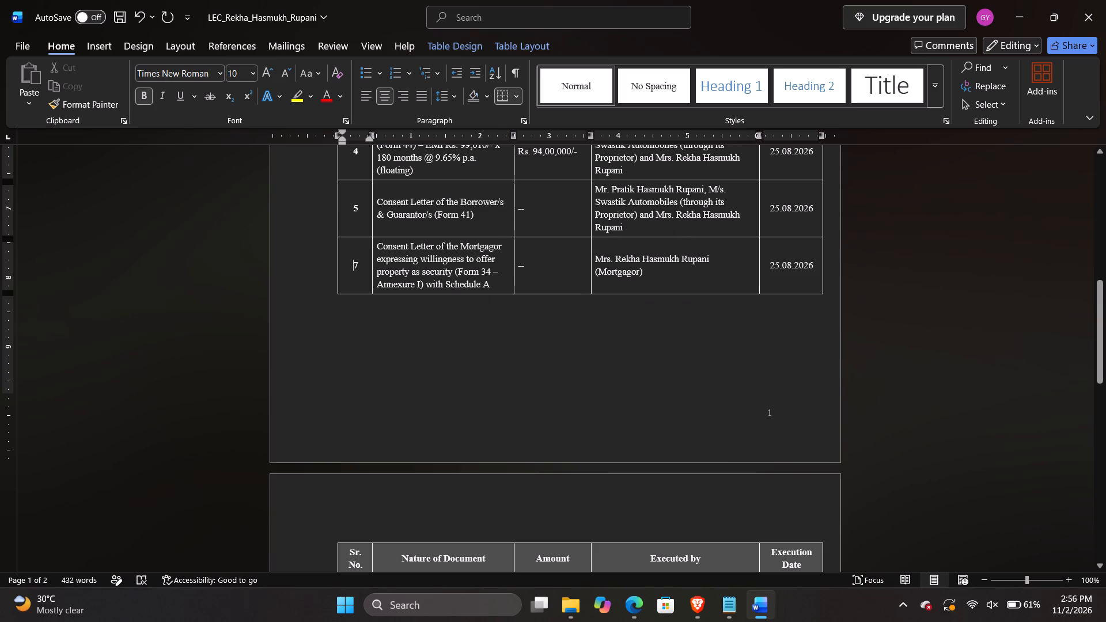
Renumber the Consent Letter of the Mortgagor row as 6.
scroll(596, 260, "up", 1)
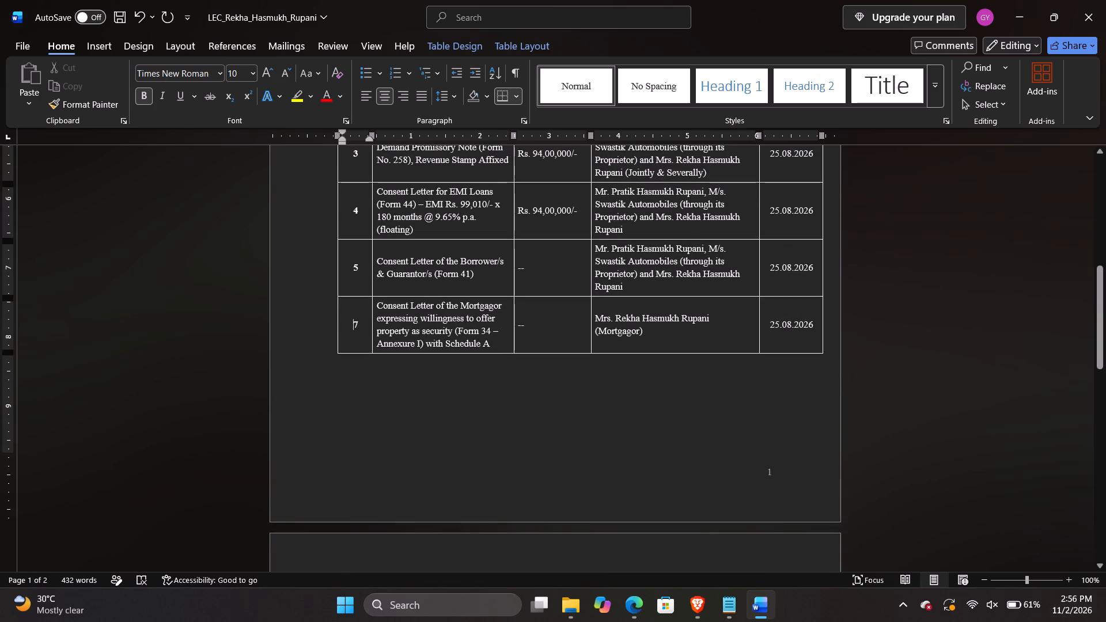
left_click(366, 331)
key("BackSpace")
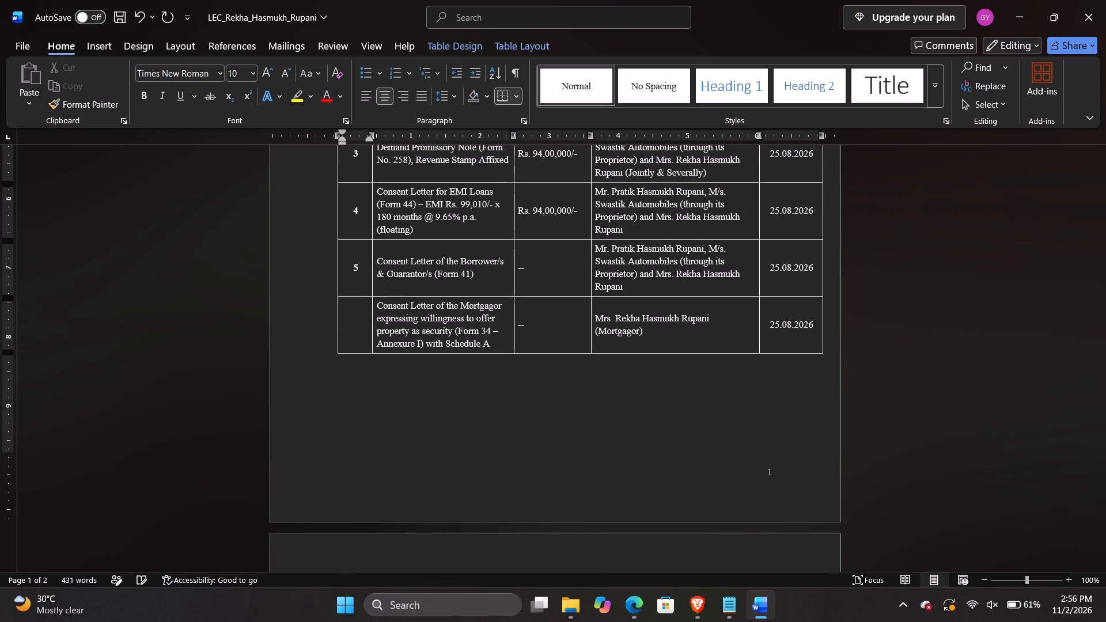
key("6")
Renumber the Memorandum of Deposit of Title Deeds row as 7 and the Notice of Intimation row as 8.
scroll(366, 331, "down", 3)
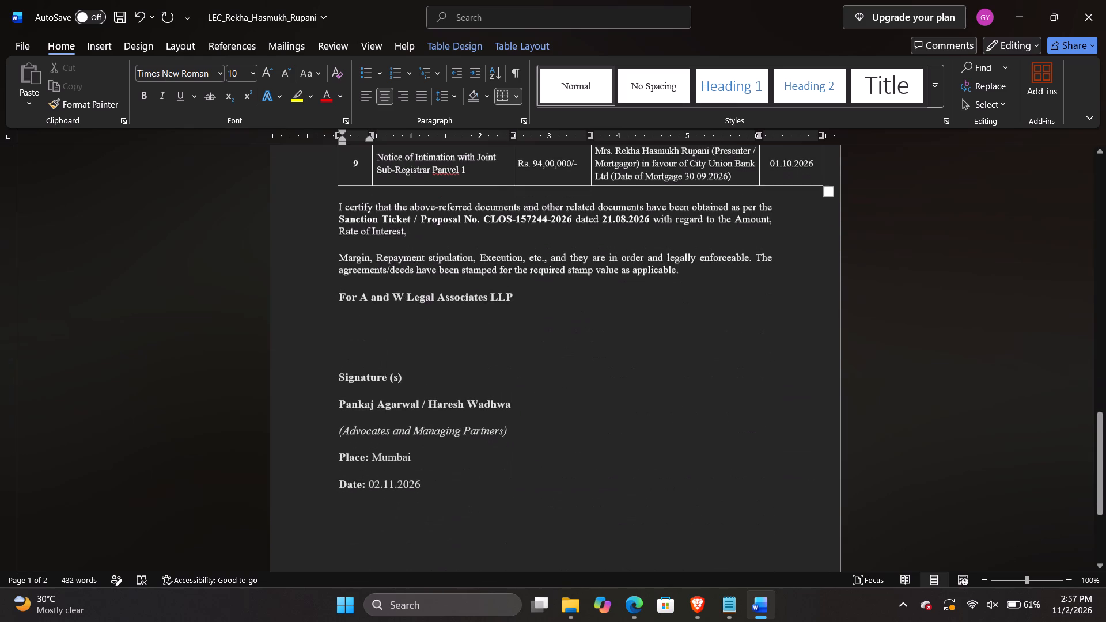
scroll(366, 331, "up", 4)
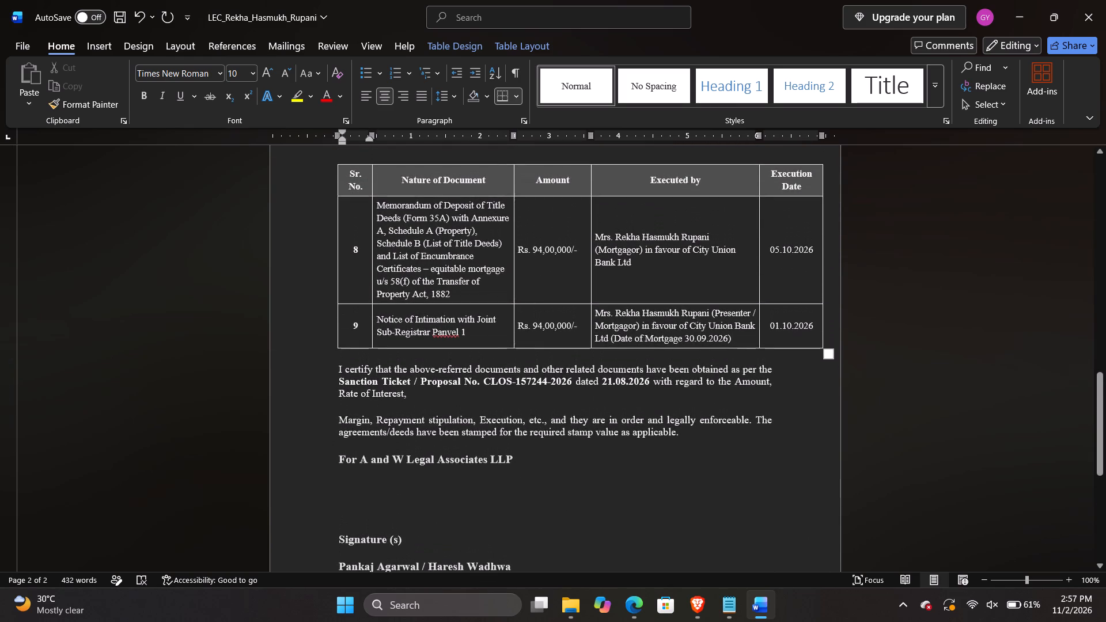
scroll(366, 331, "down", 2)
scroll(366, 331, "up", 1)
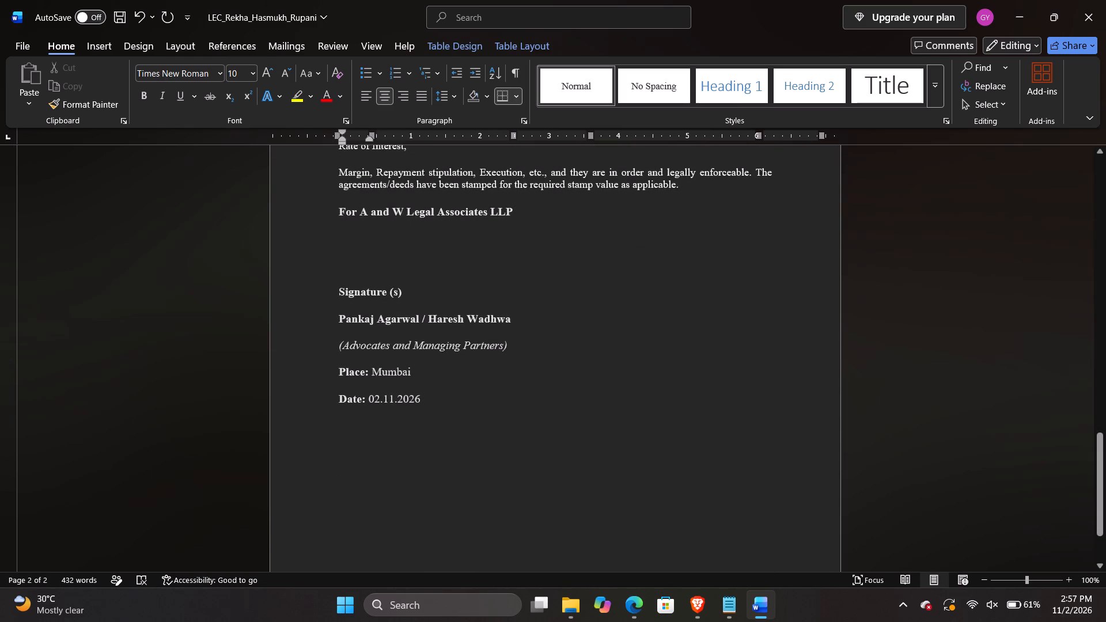
scroll(366, 331, "up", 1)
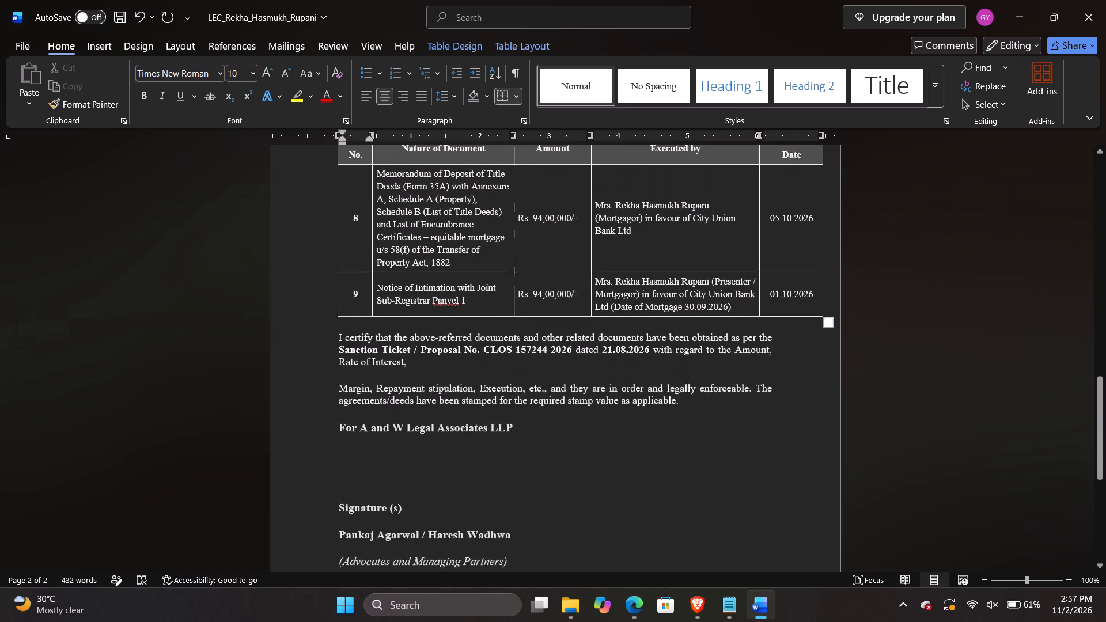
scroll(366, 331, "up", 1)
scroll(350, 340, "right", 1)
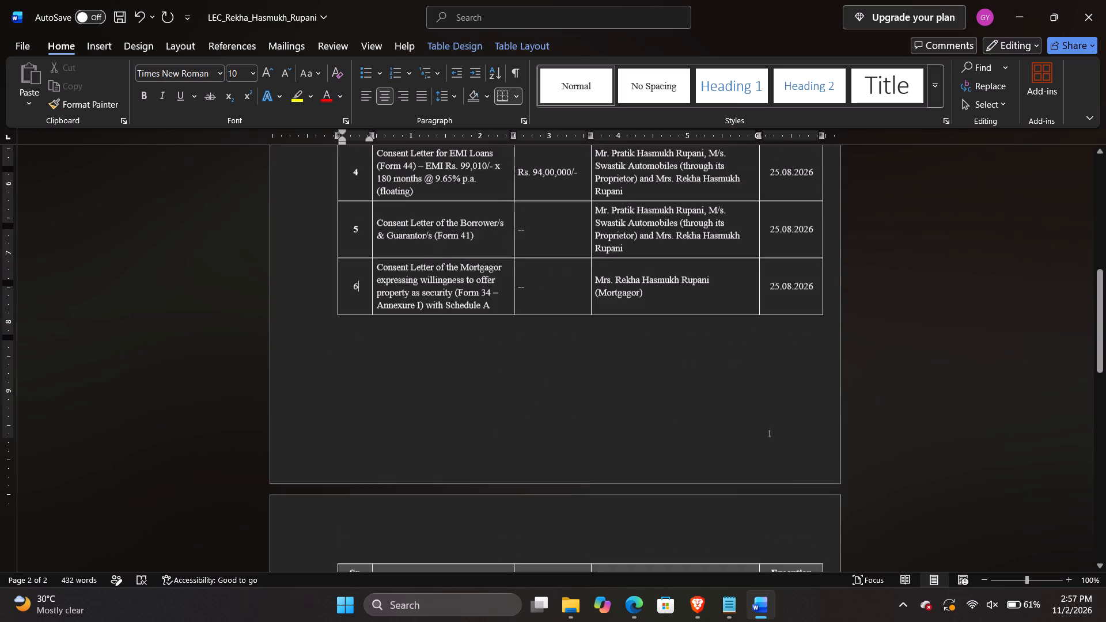
scroll(350, 340, "right", 1)
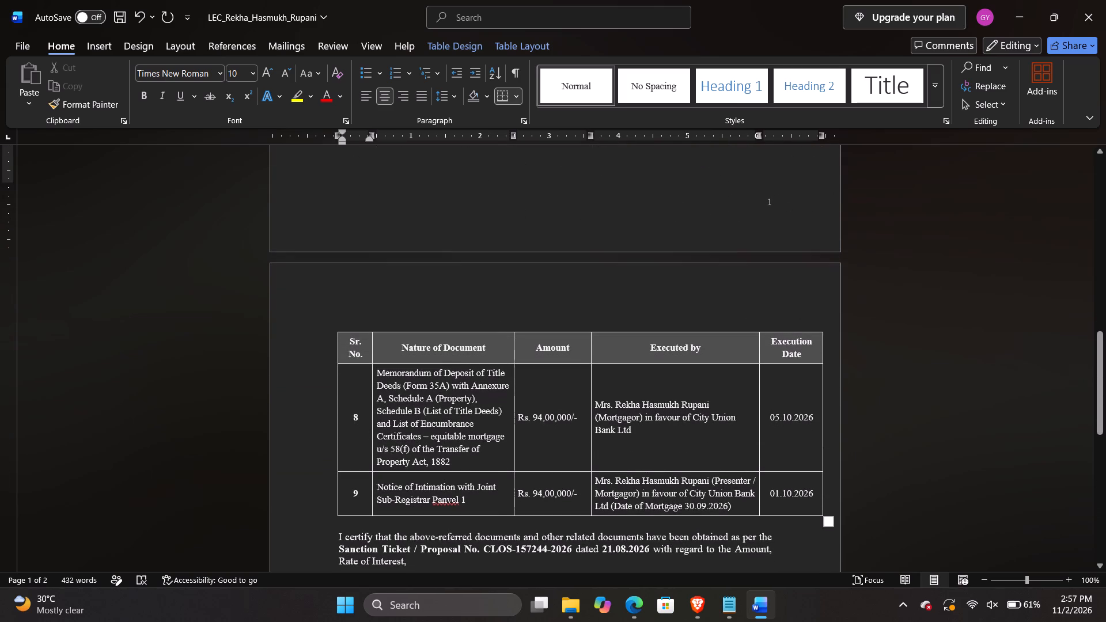
left_click(363, 416)
key("BackSpace")
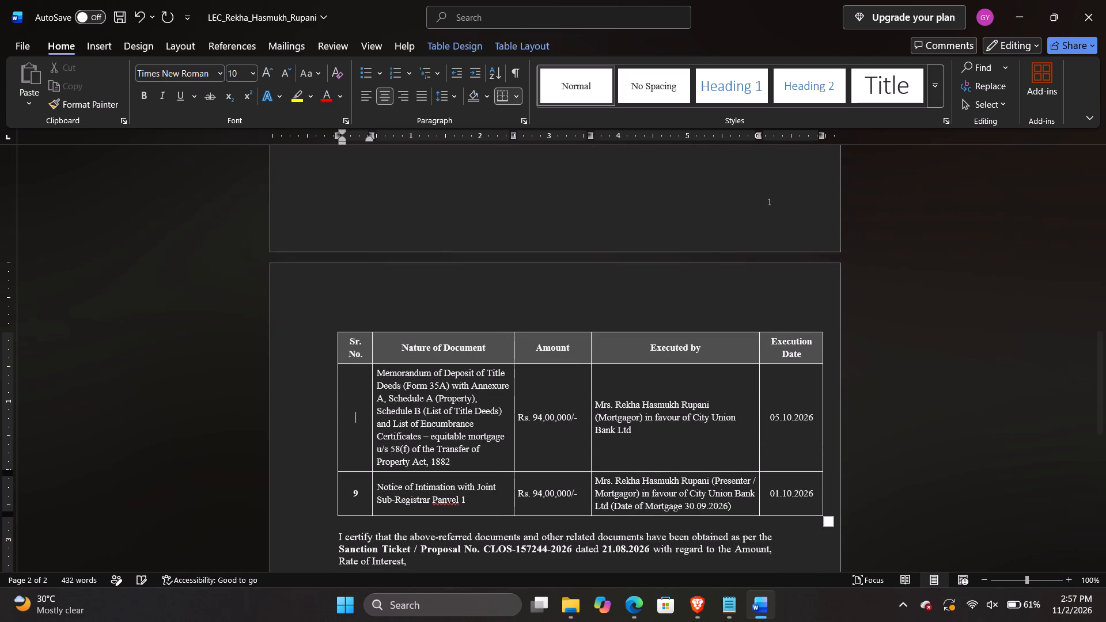
key("7")
key("Down")
key("BackSpace")
key("8")
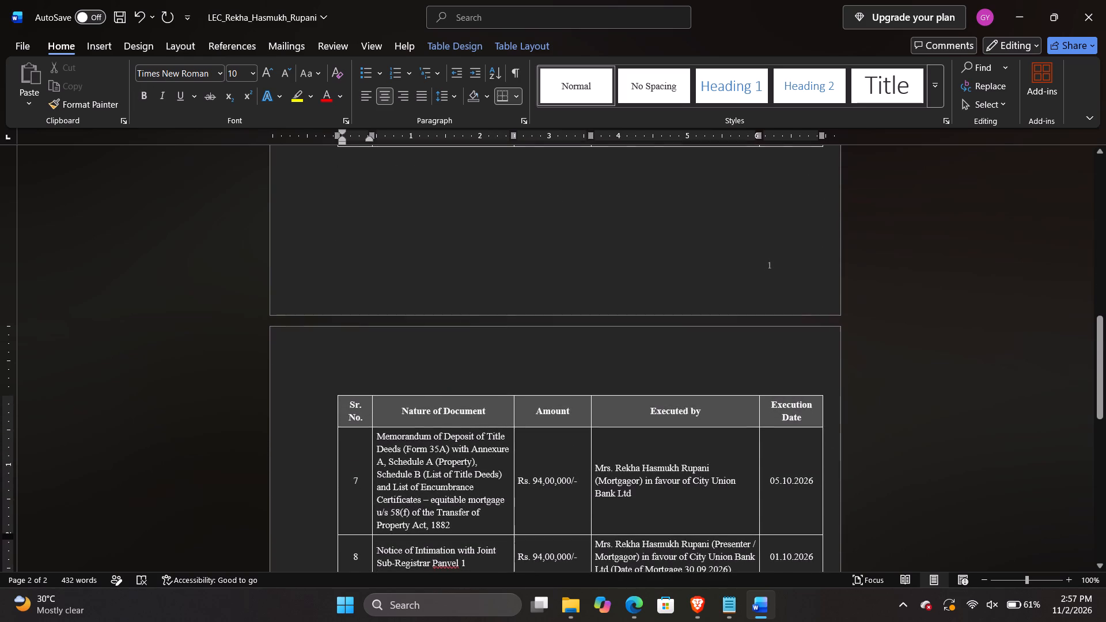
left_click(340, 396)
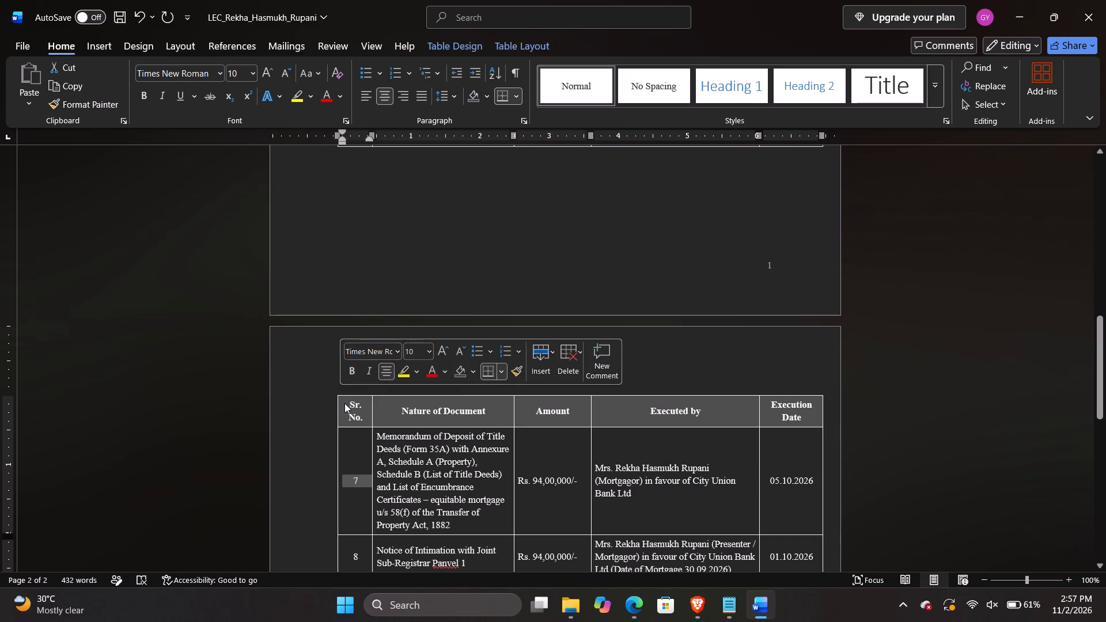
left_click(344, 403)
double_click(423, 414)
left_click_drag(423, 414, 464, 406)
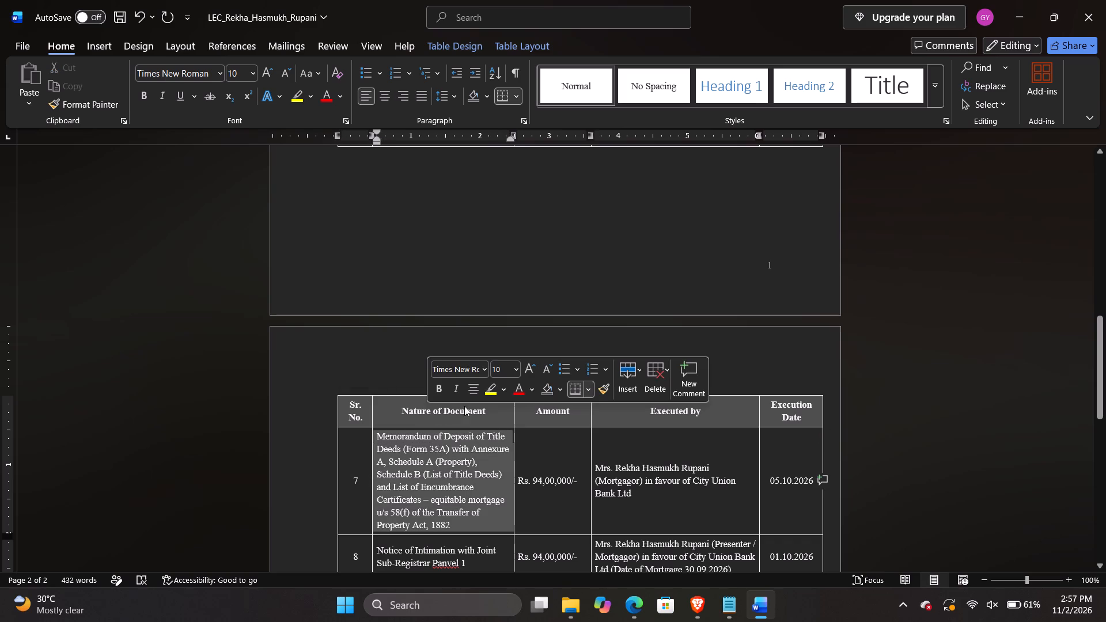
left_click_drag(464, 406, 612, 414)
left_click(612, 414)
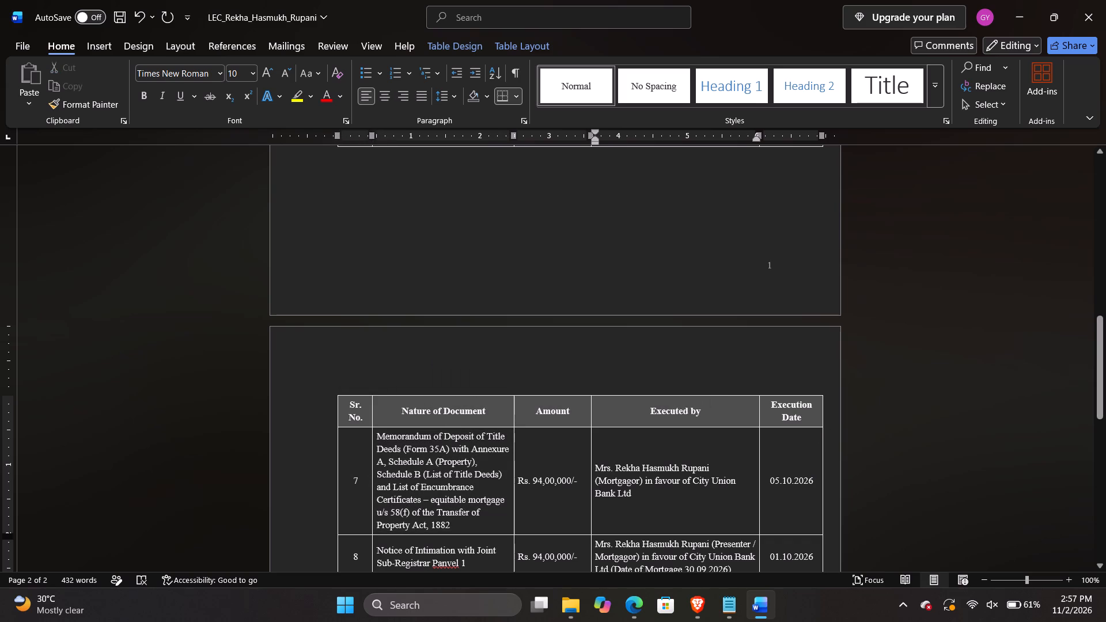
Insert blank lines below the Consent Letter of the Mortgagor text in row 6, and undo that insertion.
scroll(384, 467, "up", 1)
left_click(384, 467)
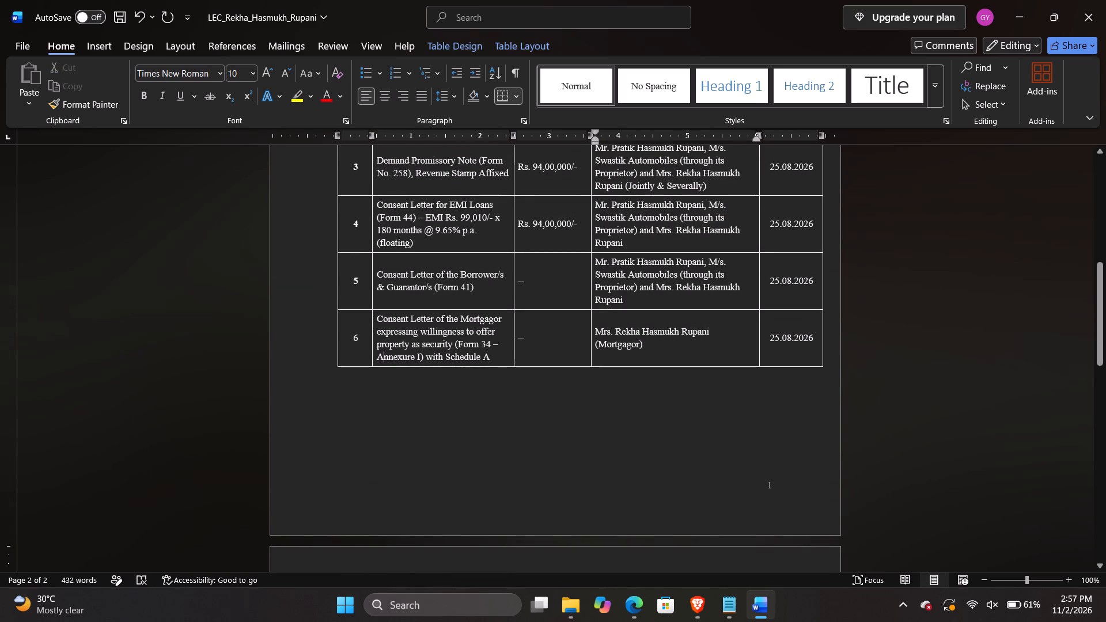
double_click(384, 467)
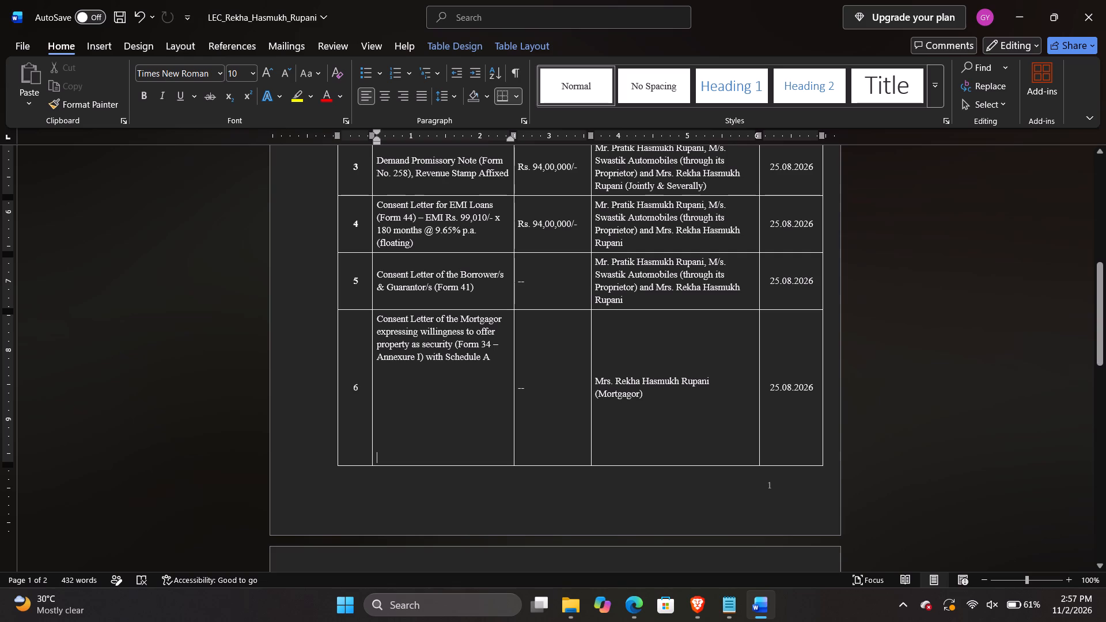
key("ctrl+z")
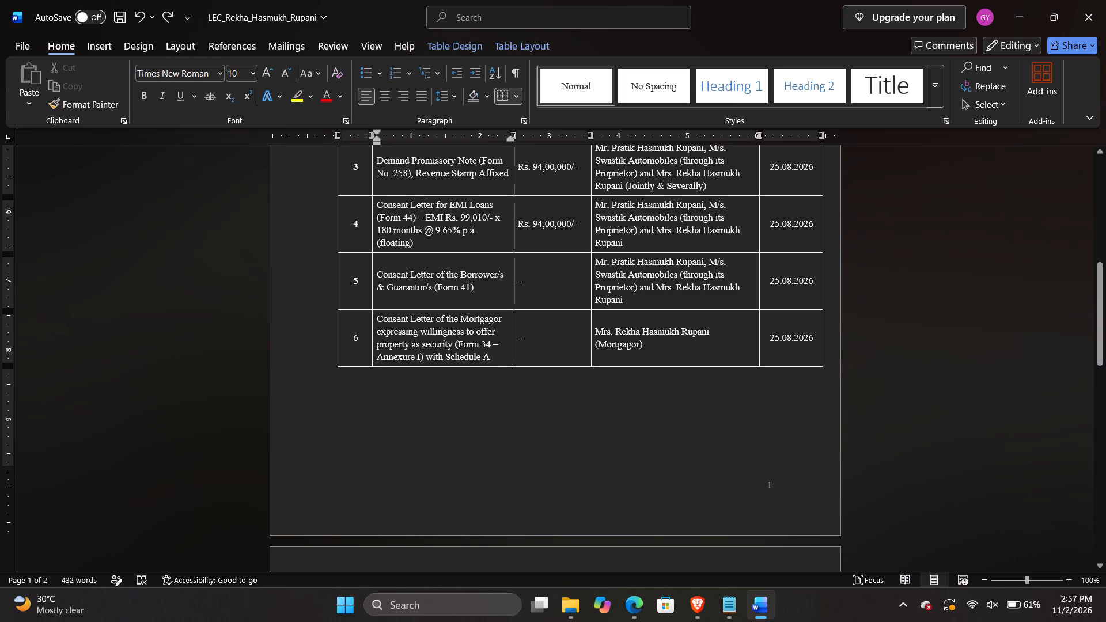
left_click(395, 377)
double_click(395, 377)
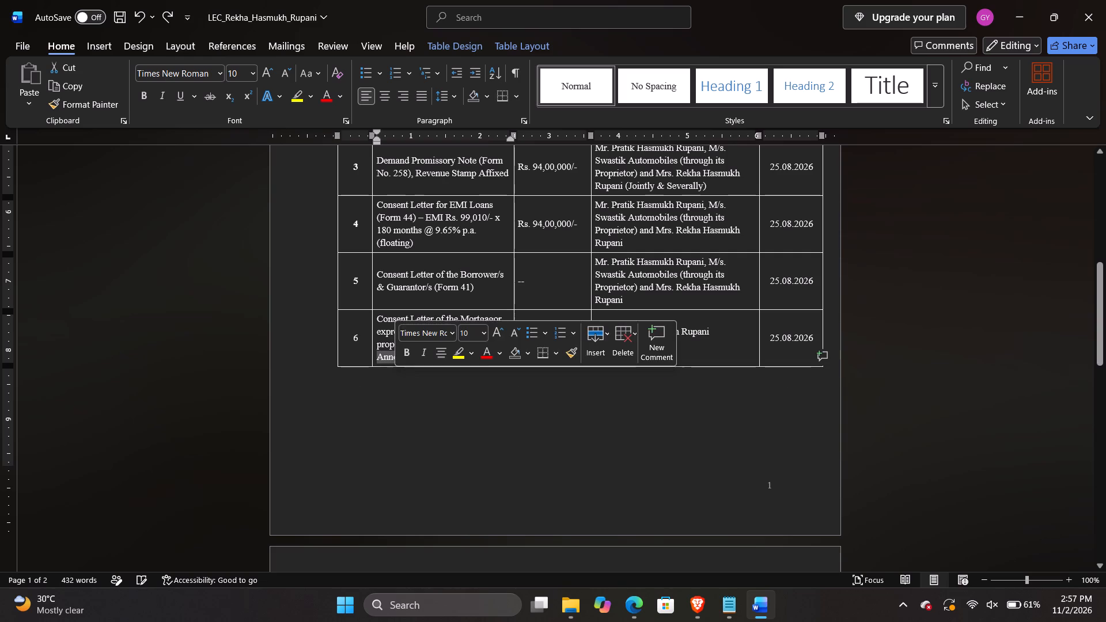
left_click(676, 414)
Check the renumbered document table through to the signature section and save the Rupani certificate.
scroll(440, 365, "up", 1)
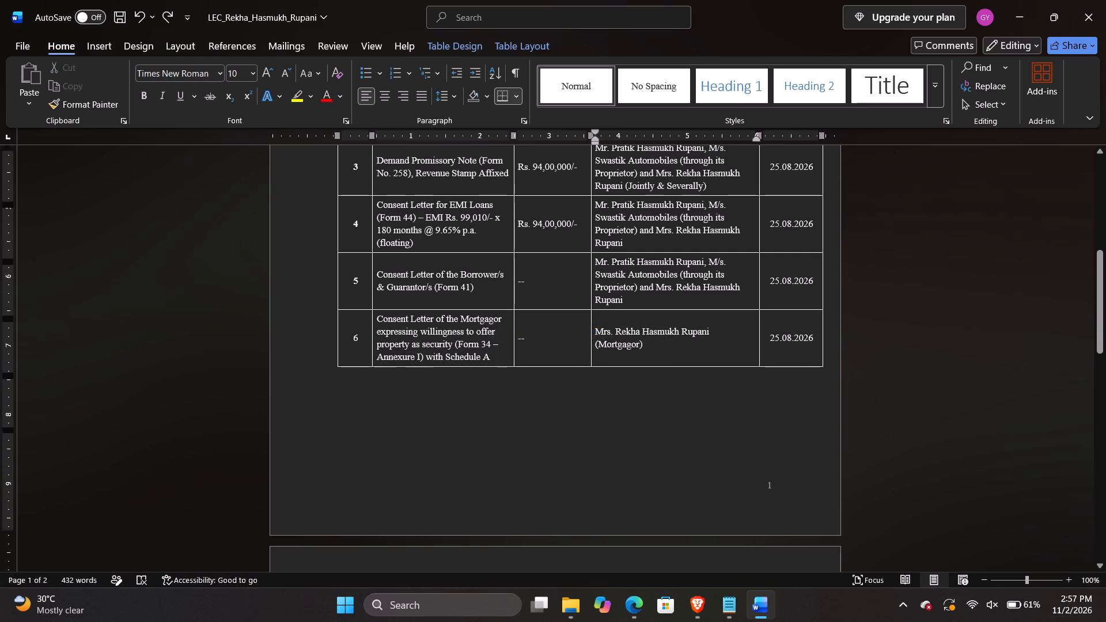
scroll(440, 365, "up", 2)
scroll(440, 365, "down", 7)
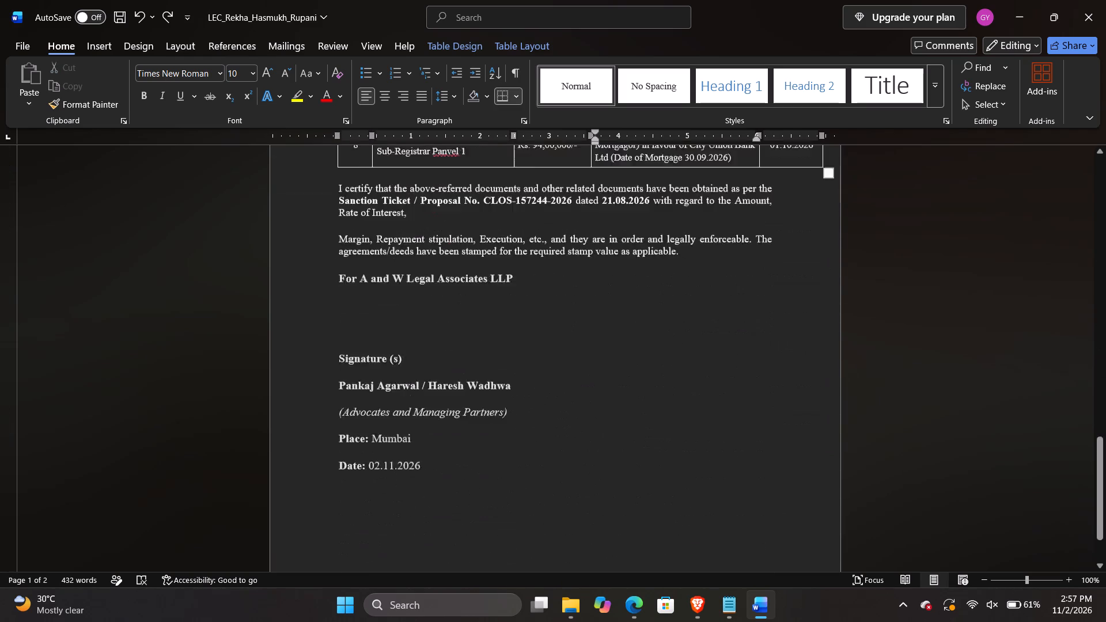
scroll(440, 365, "down", 1)
scroll(440, 365, "up", 4)
key("ctrl+s")
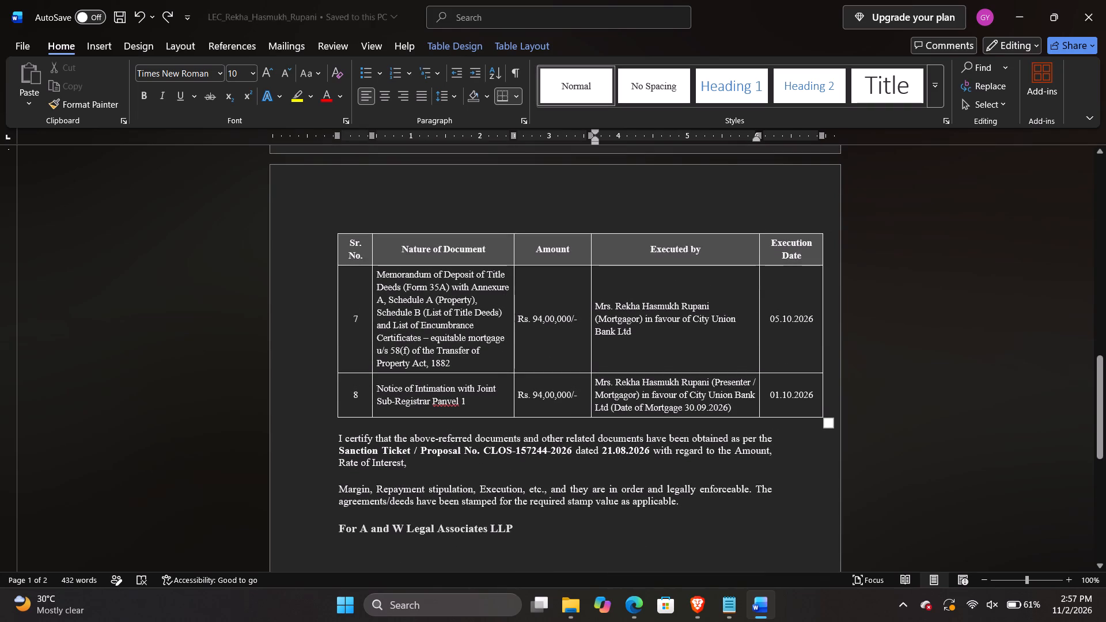
scroll(476, 281, "up", 7)
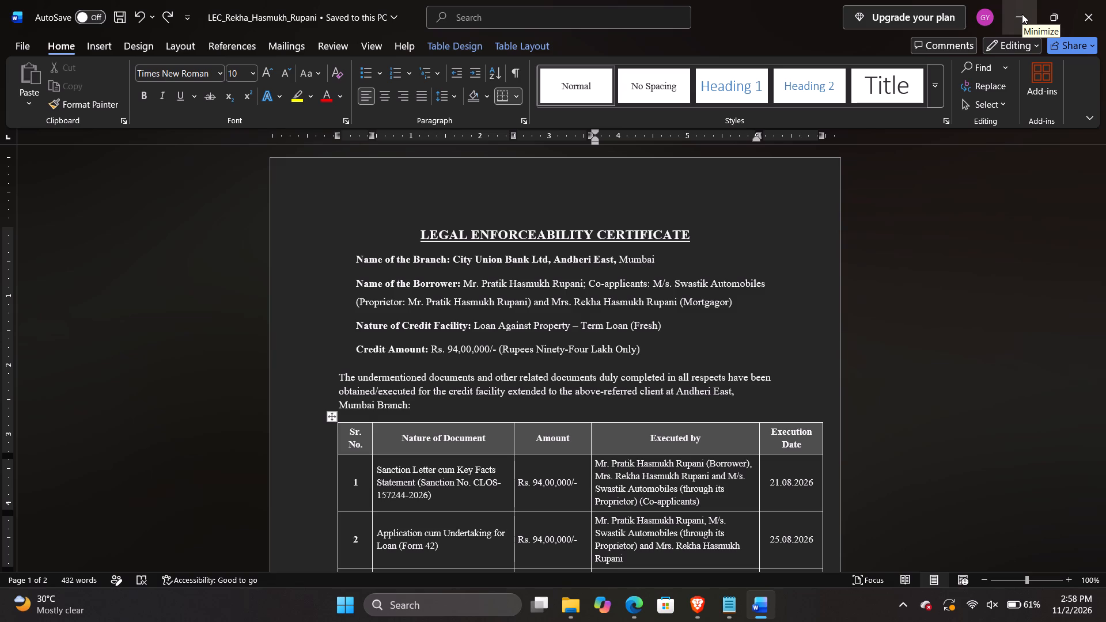
Minimize the certificate and launch WhatsApp.
left_click(1022, 14)
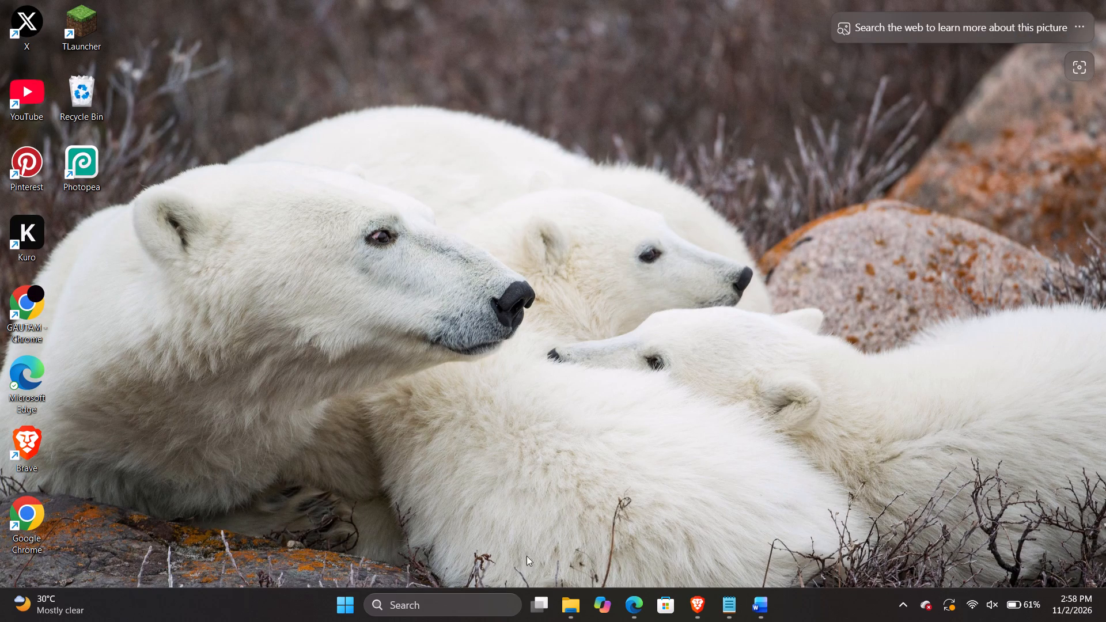
left_click(337, 606)
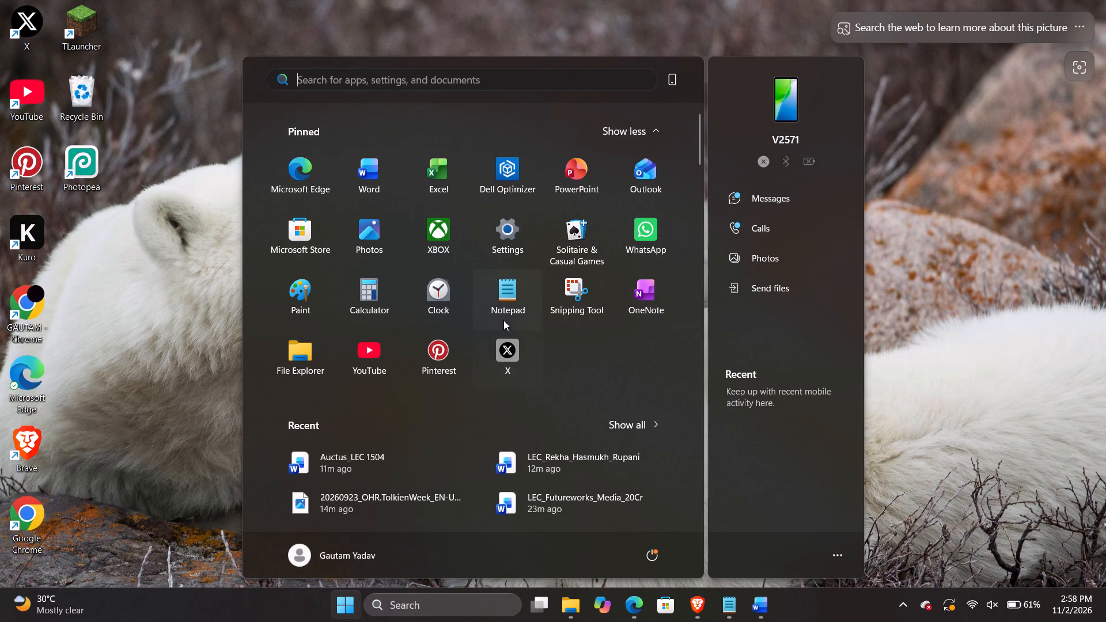
left_click(623, 240)
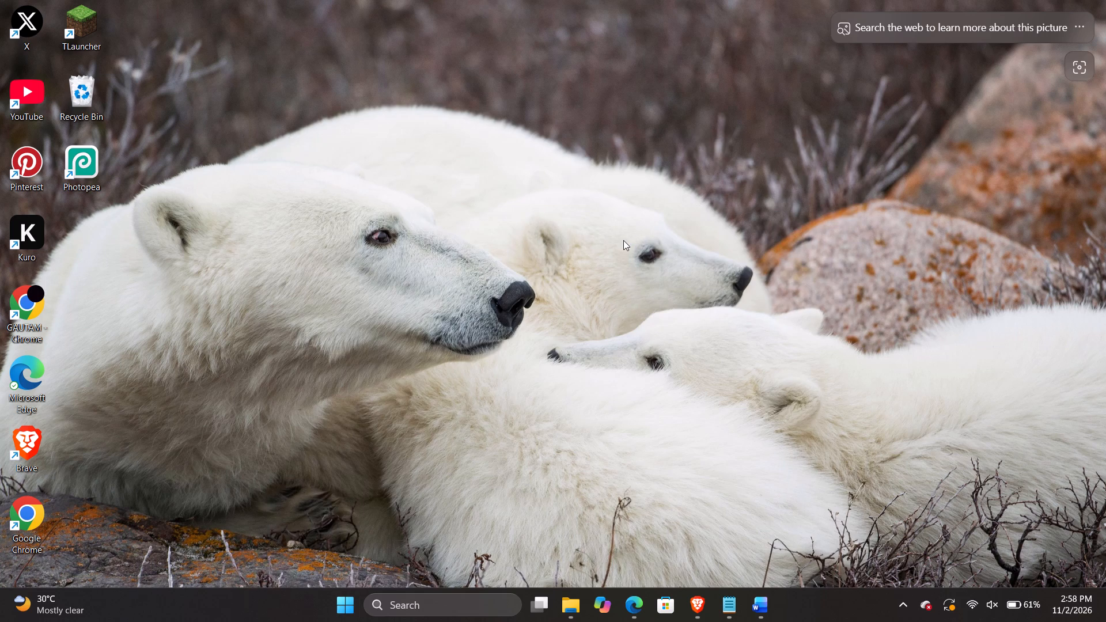
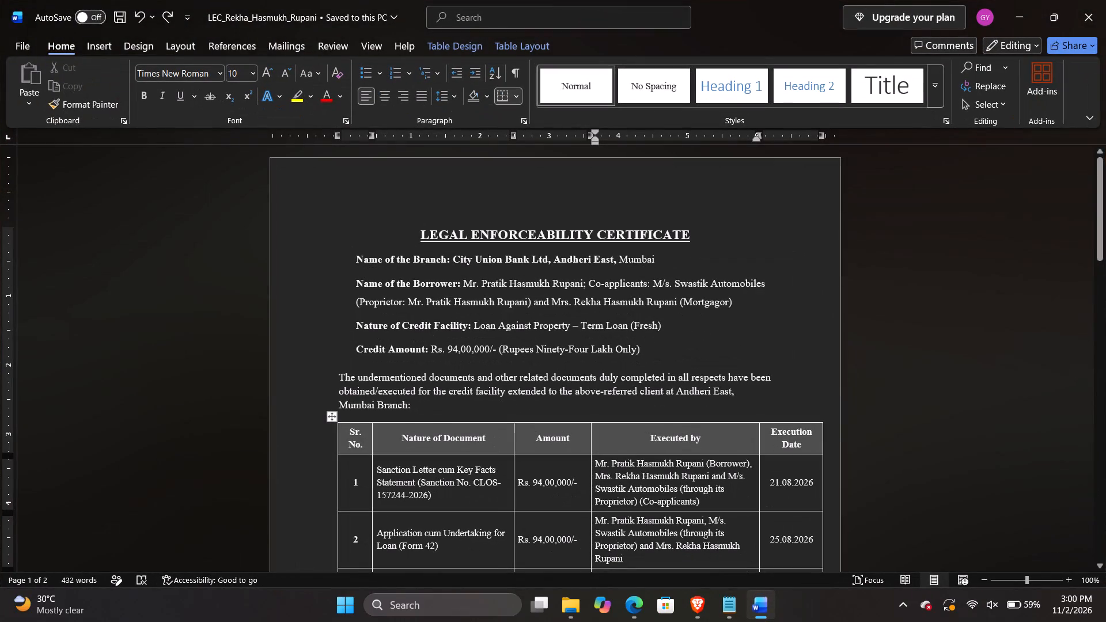
Close the saved Rupani certificate.
left_click(1105, 21)
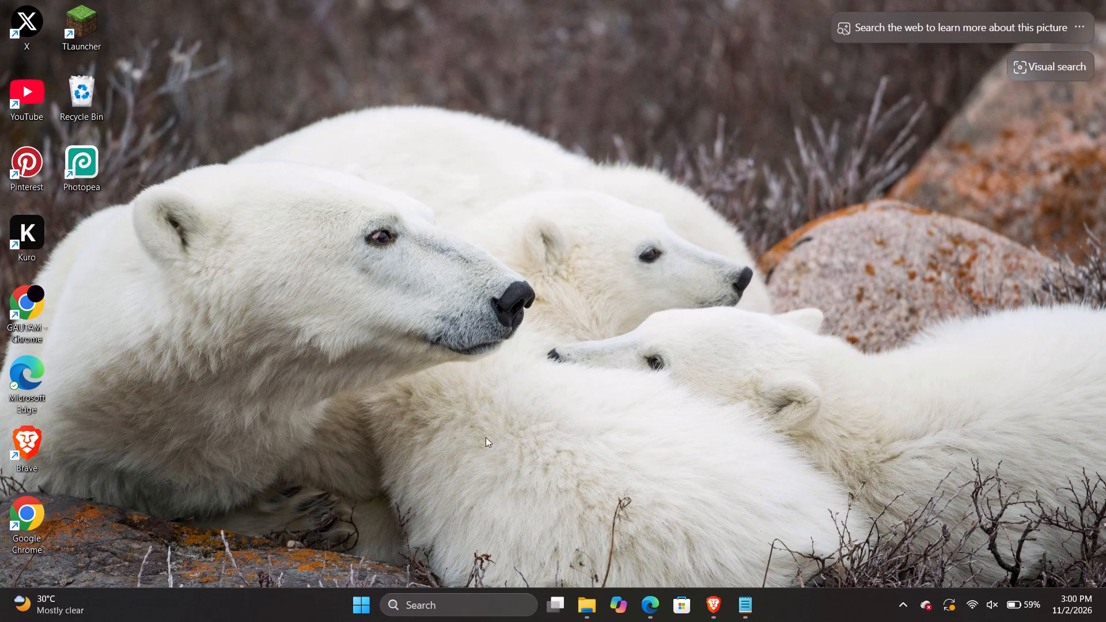
Open the LEC Futureworks CUB Khar 404 PDF from the Downloads folder.
left_click(362, 602)
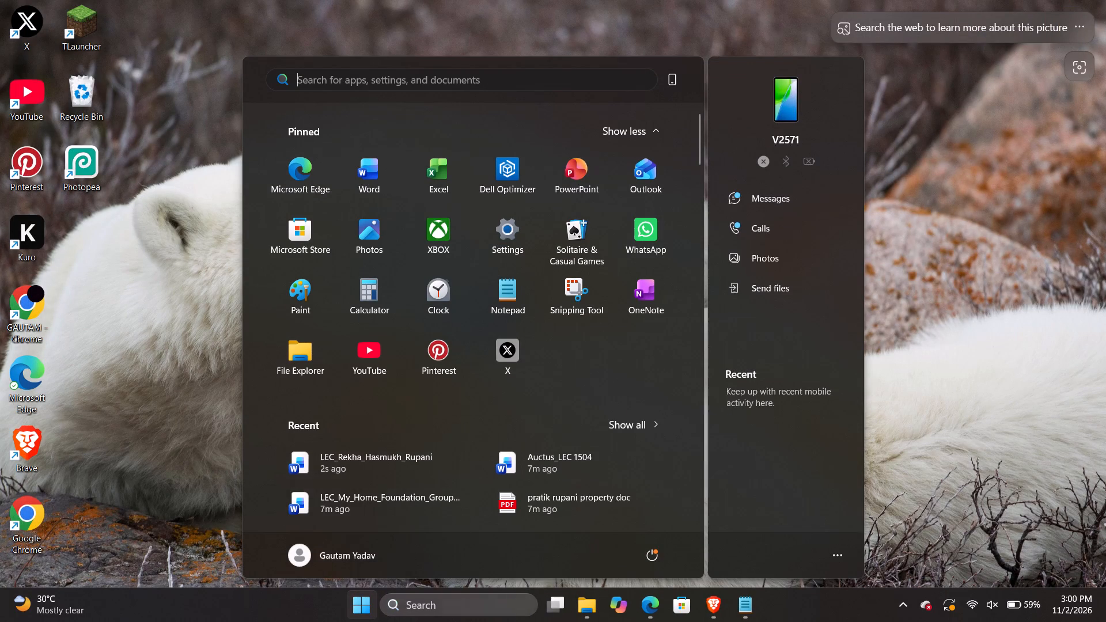
left_click(594, 613)
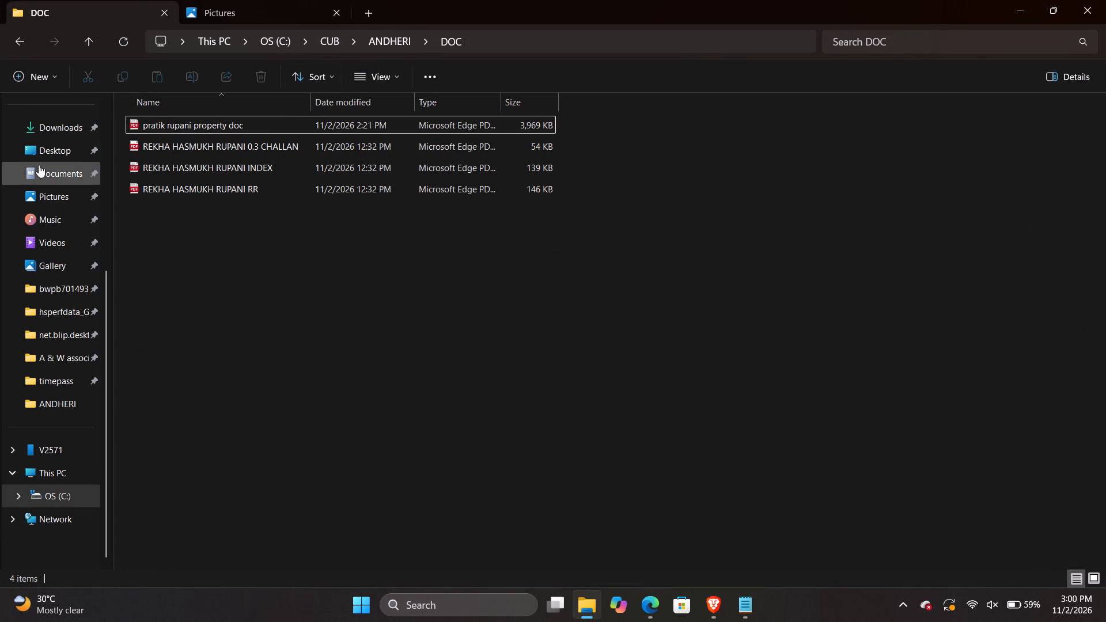
left_click(62, 122)
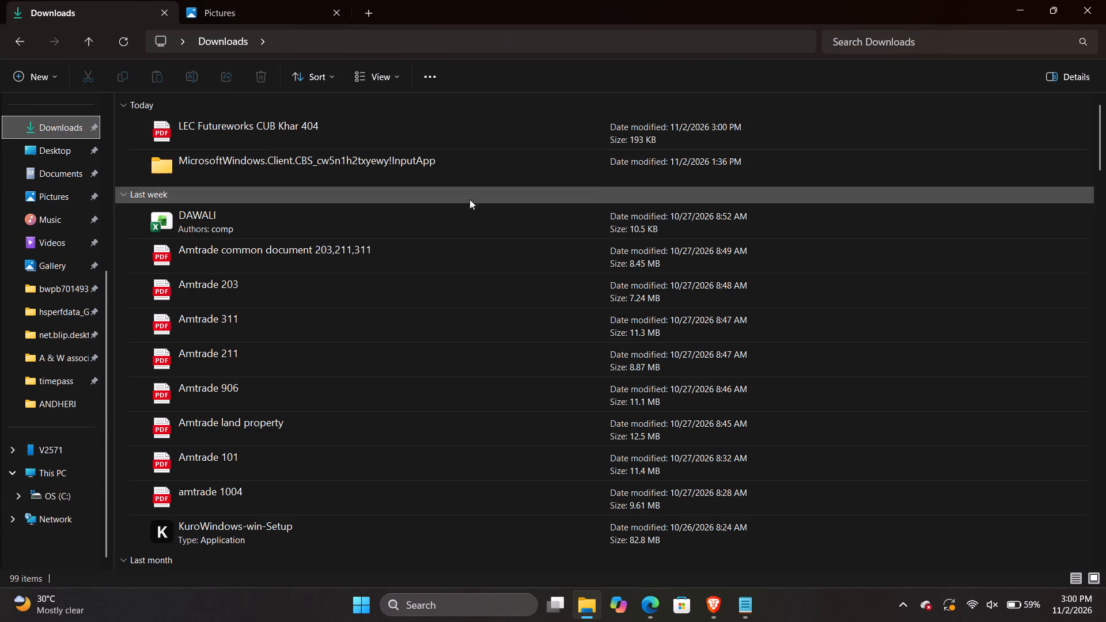
scroll(285, 166, "up", 9)
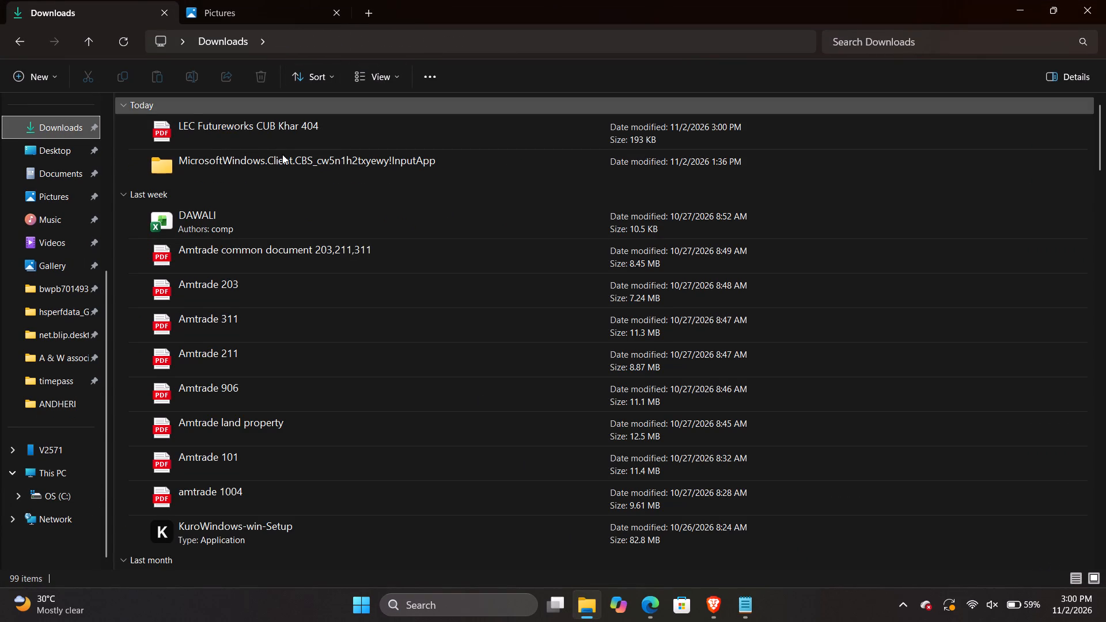
double_click(253, 141)
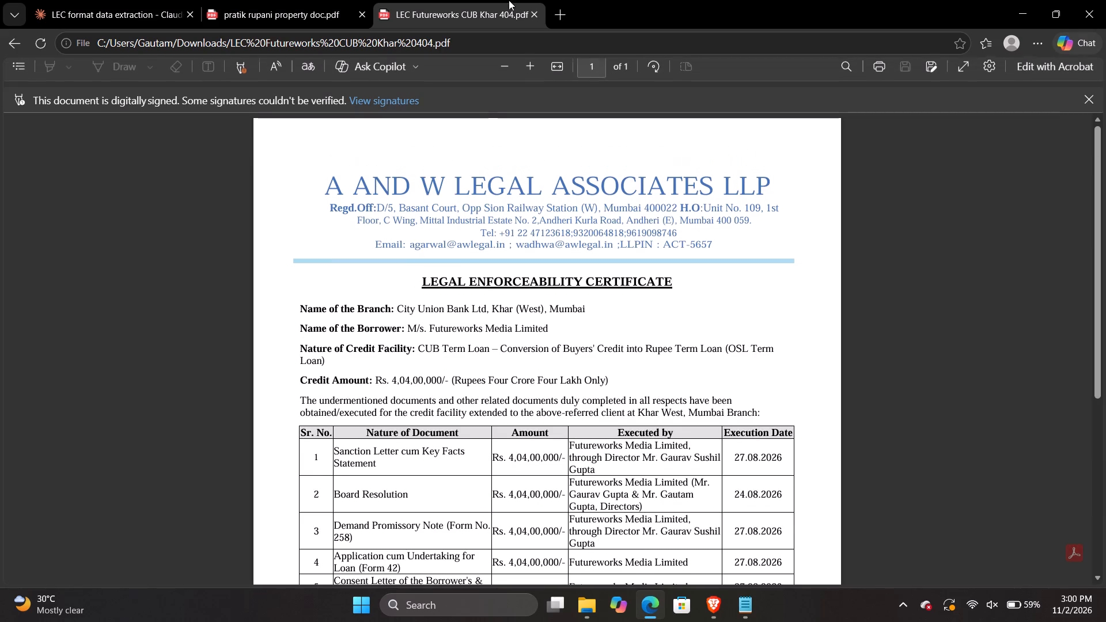
left_click(366, 16)
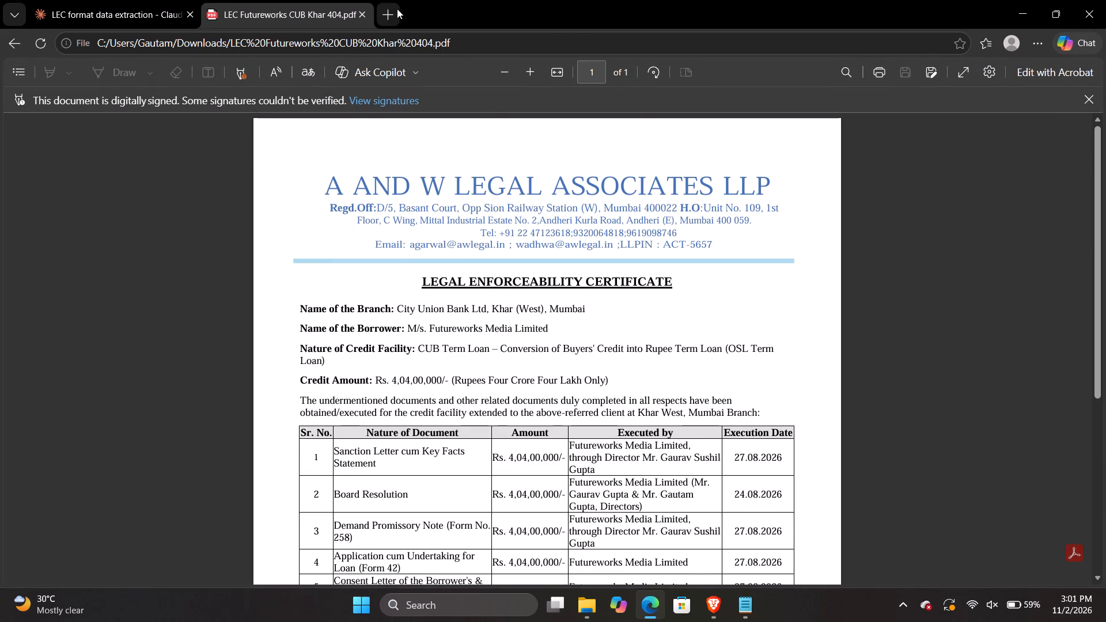
left_click_drag(578, 185, 672, 313)
left_click(672, 313)
scroll(672, 313, "up", 4)
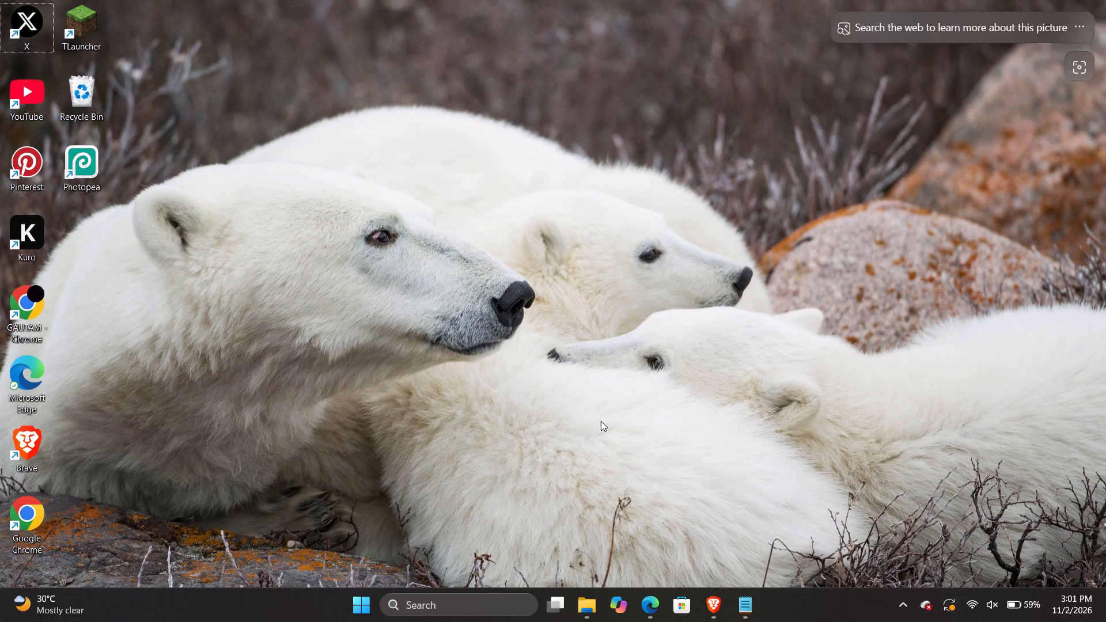
Open the LEC for 96L_Futureworks_Media_Ltd document from the KHAR subfolder of CUB on the C: drive.
left_click(588, 616)
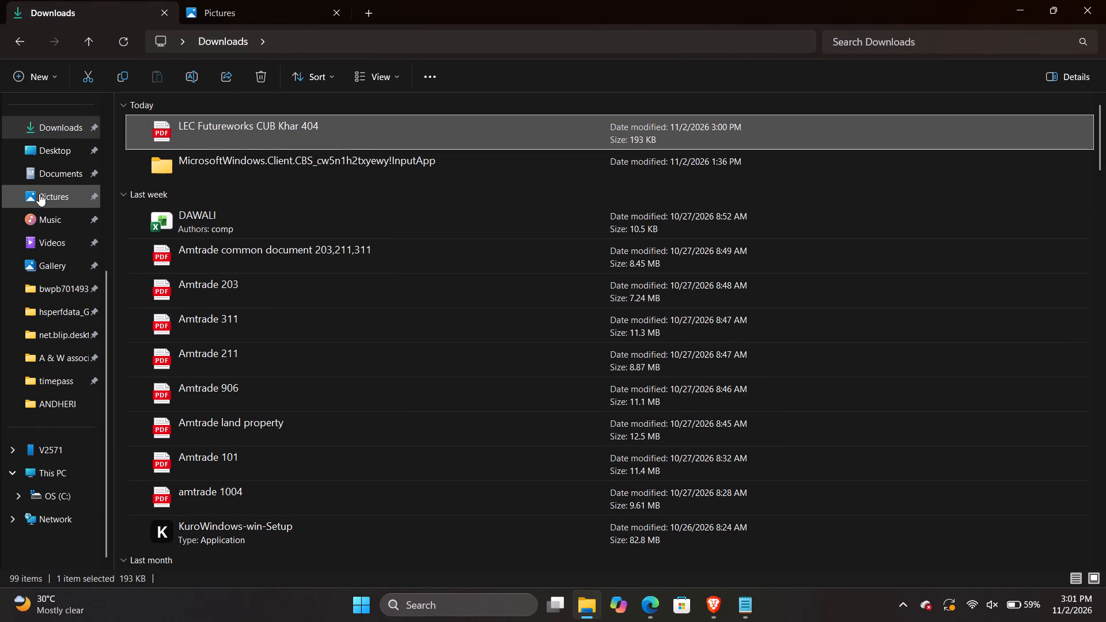
scroll(39, 194, "right", 2)
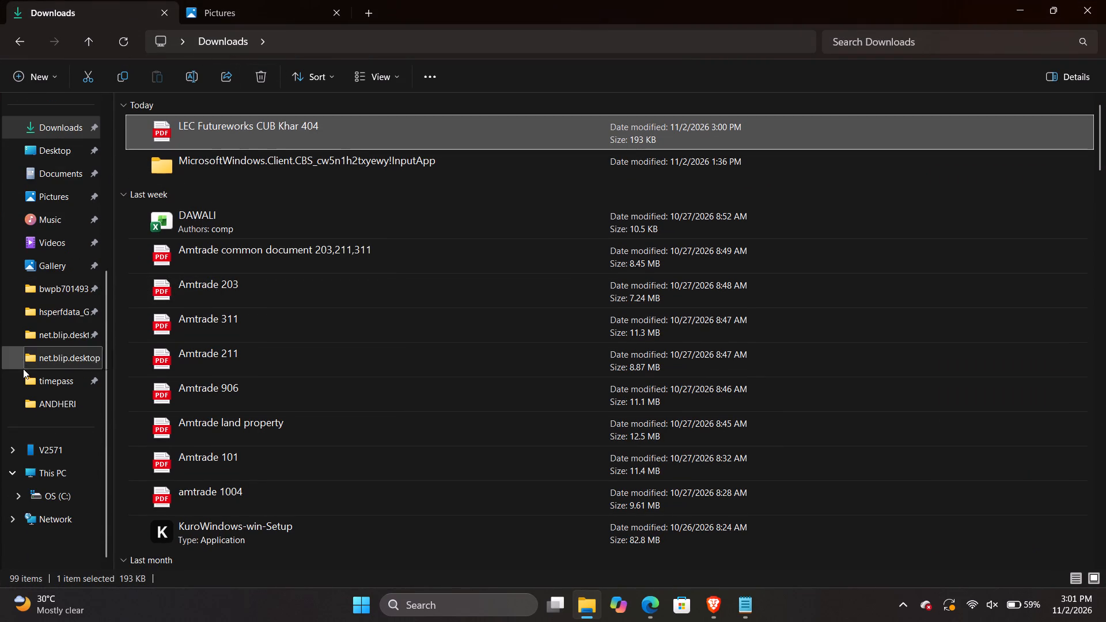
left_click(39, 490)
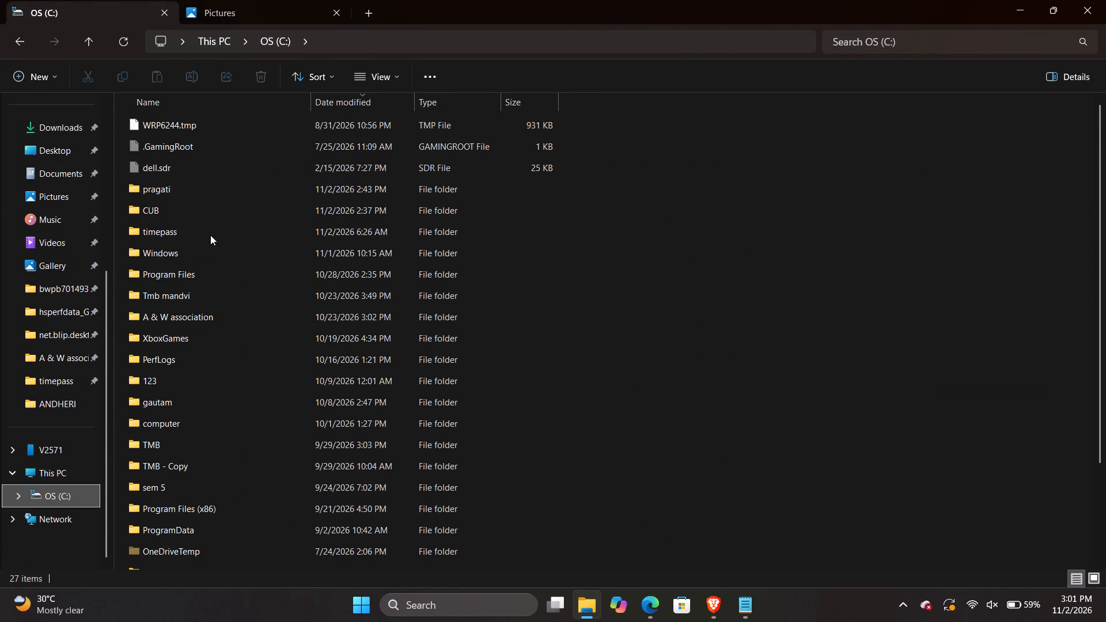
double_click(192, 217)
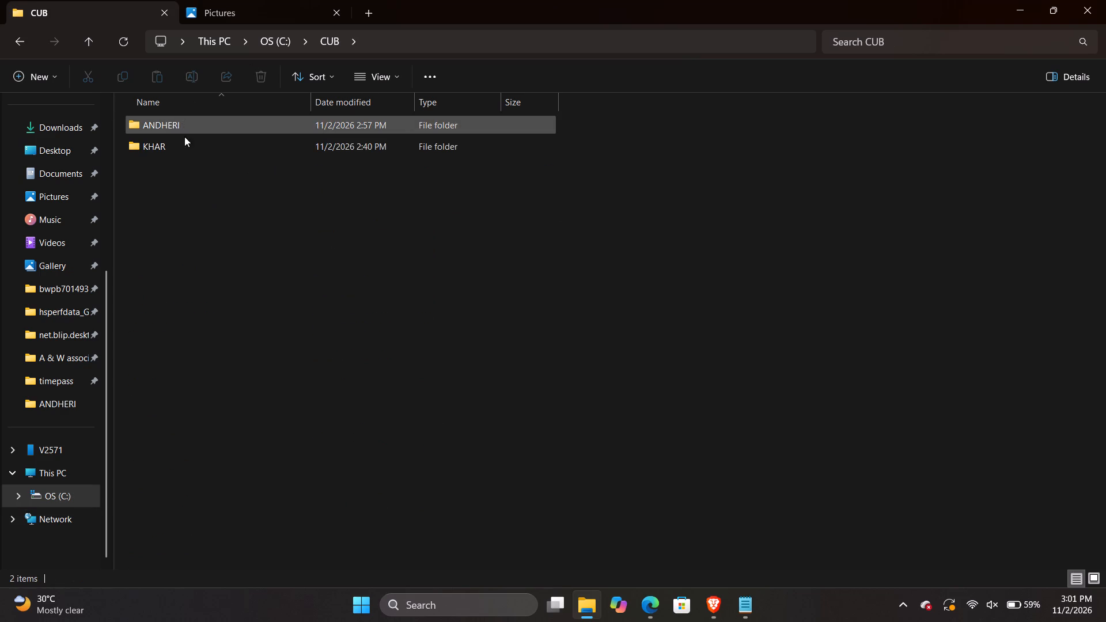
double_click(180, 144)
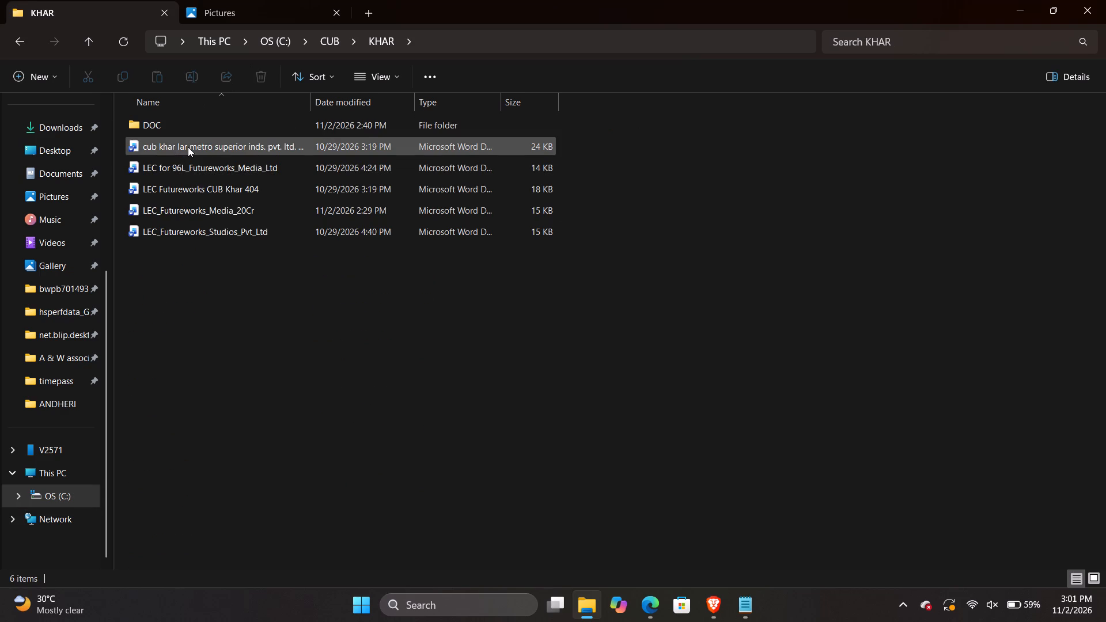
double_click(209, 168)
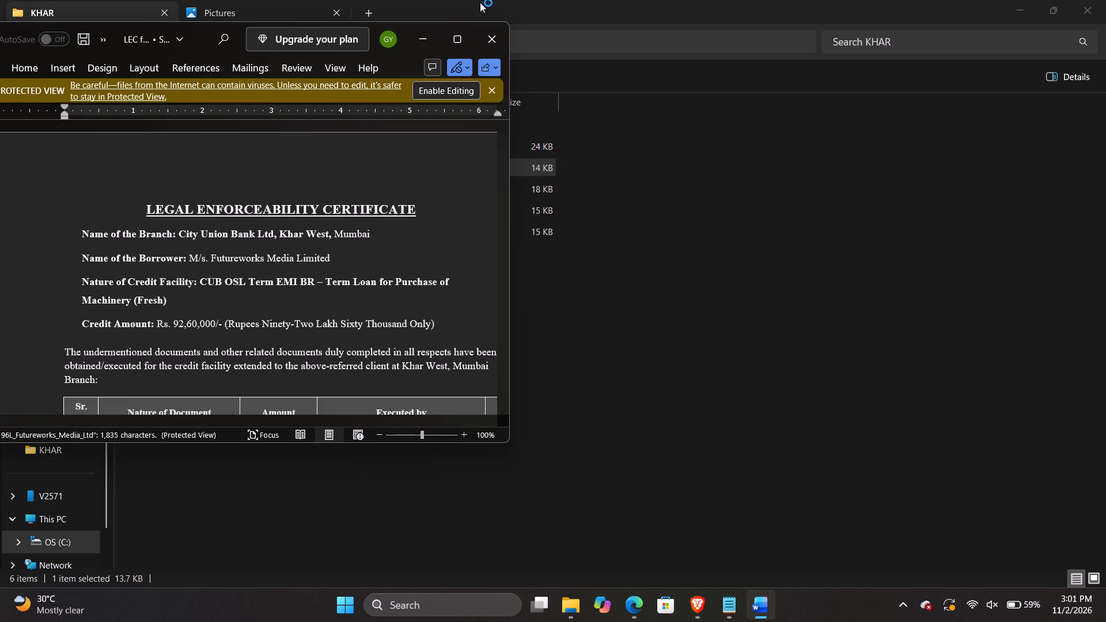
Arrange the 96L Futureworks certificate and the browser side by side at full height, closing the file window.
left_click(457, 33)
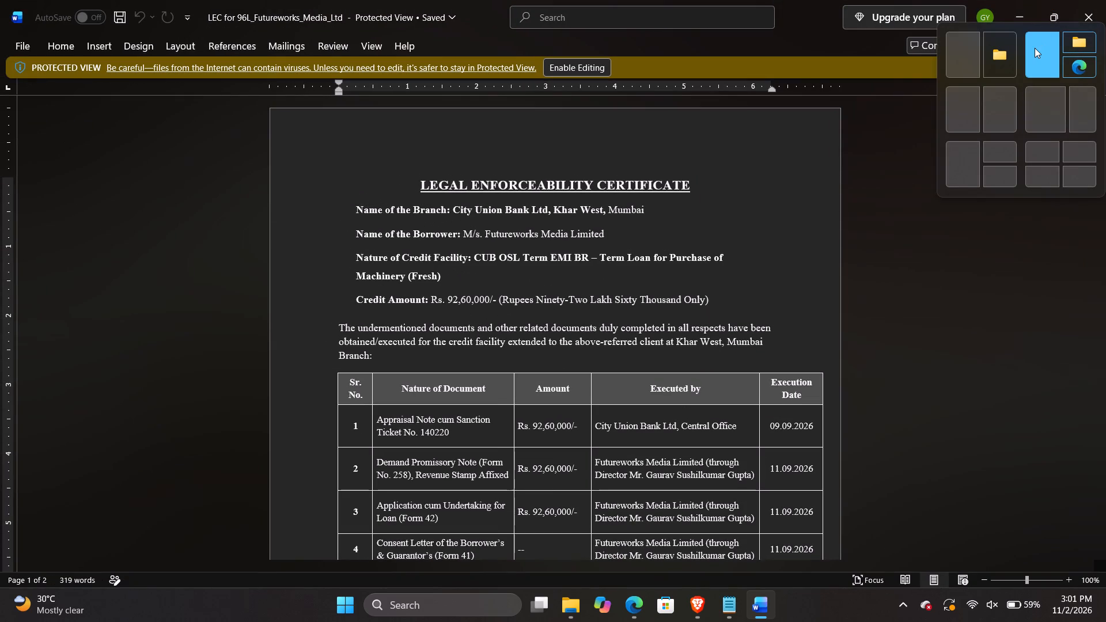
left_click(1033, 48)
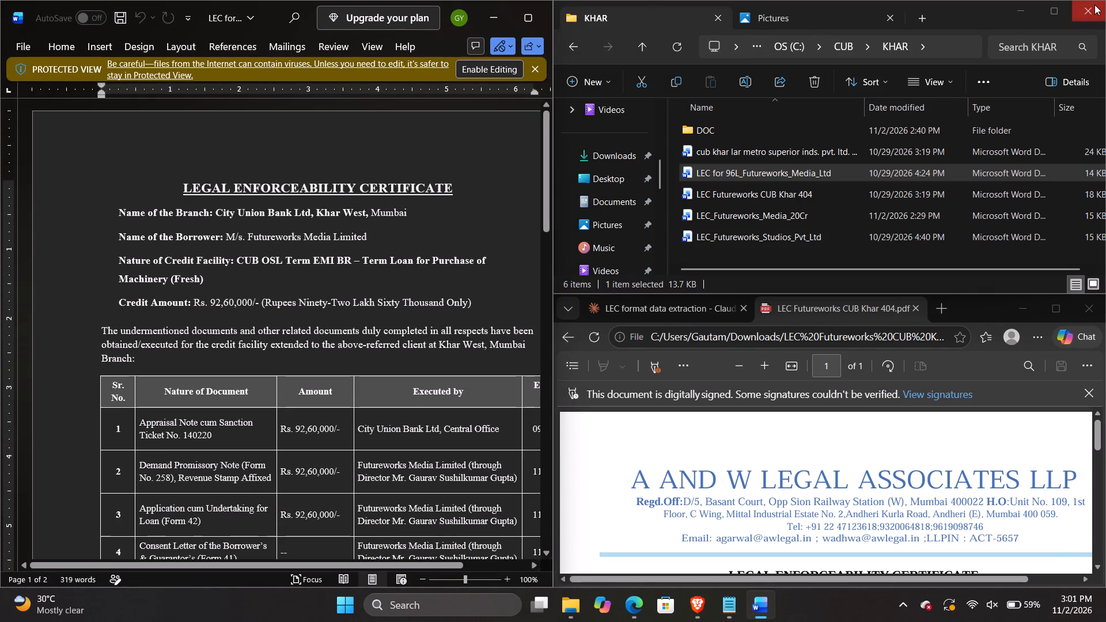
left_click(1094, 5)
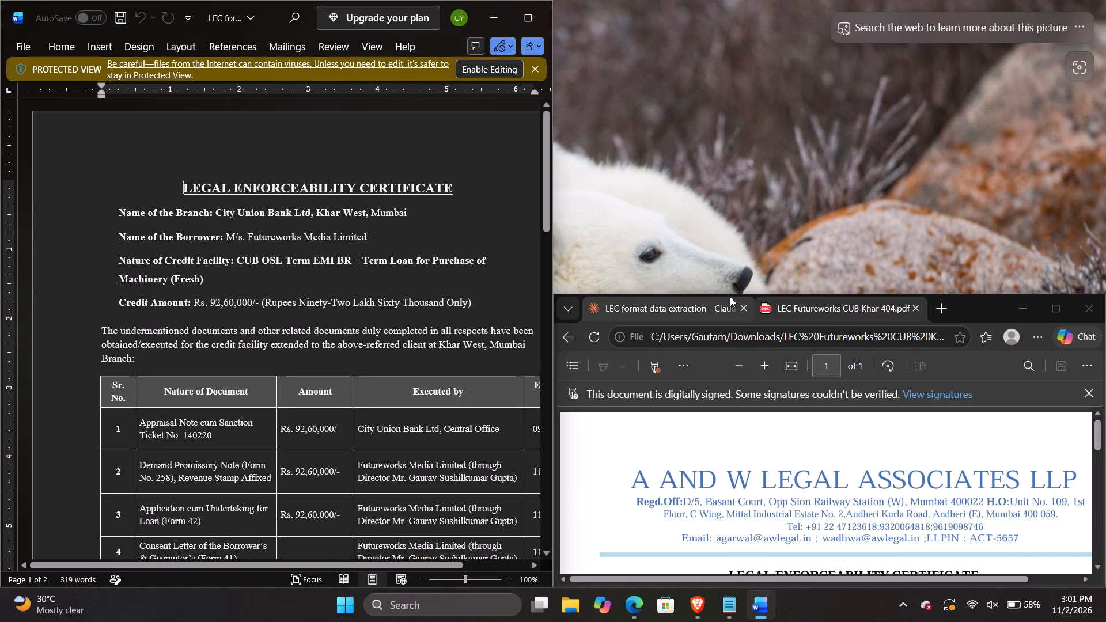
left_click_drag(730, 297, 740, 327)
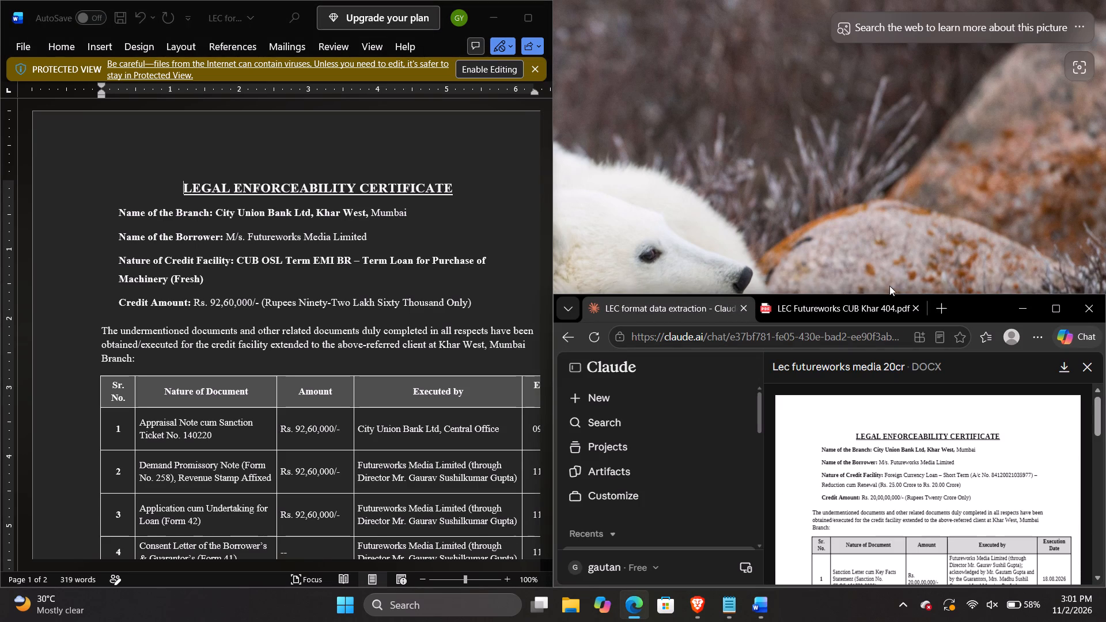
left_click_drag(976, 295, 955, 0)
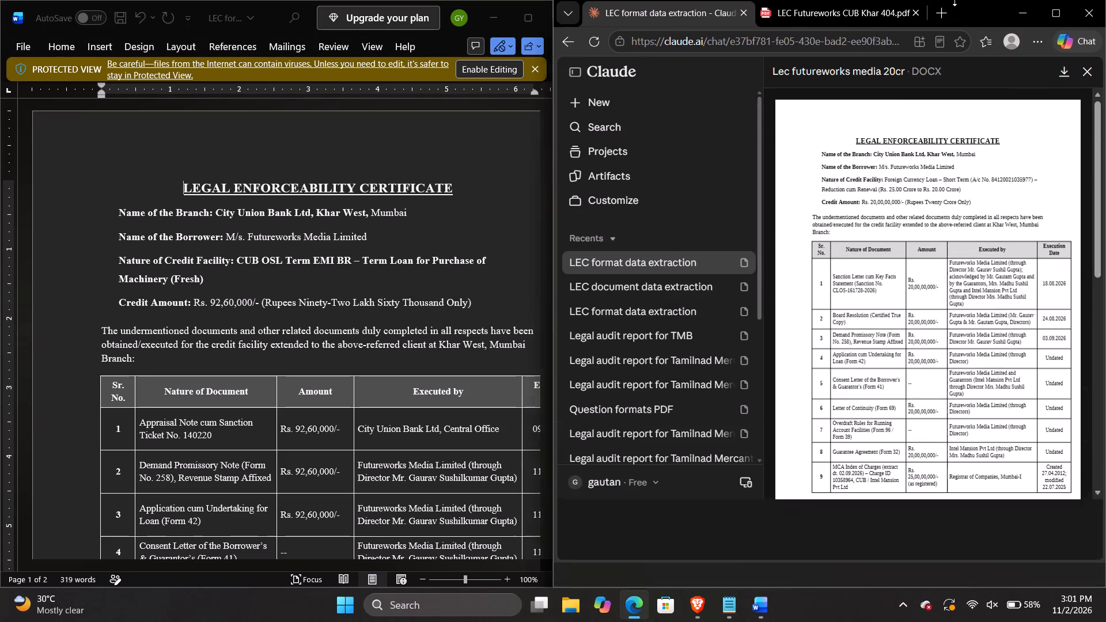
left_click_drag(955, 0, 955, 0)
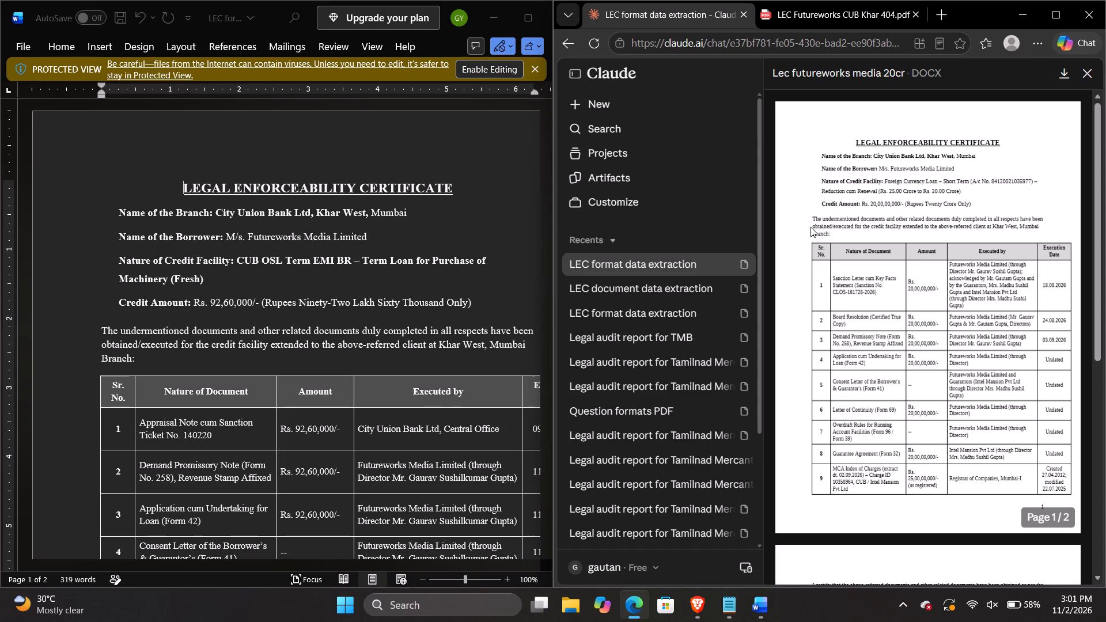
Bring up the Khar 404 PDF beside the 96L certificate and examine its header details and document table.
left_click(813, 3)
scroll(772, 275, "down", 1)
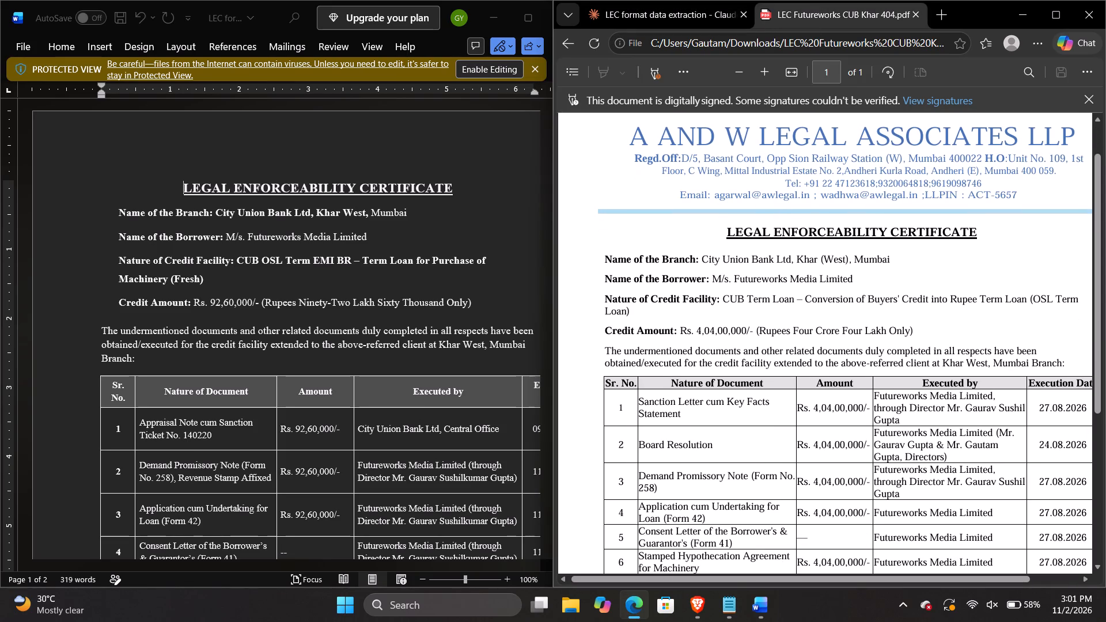
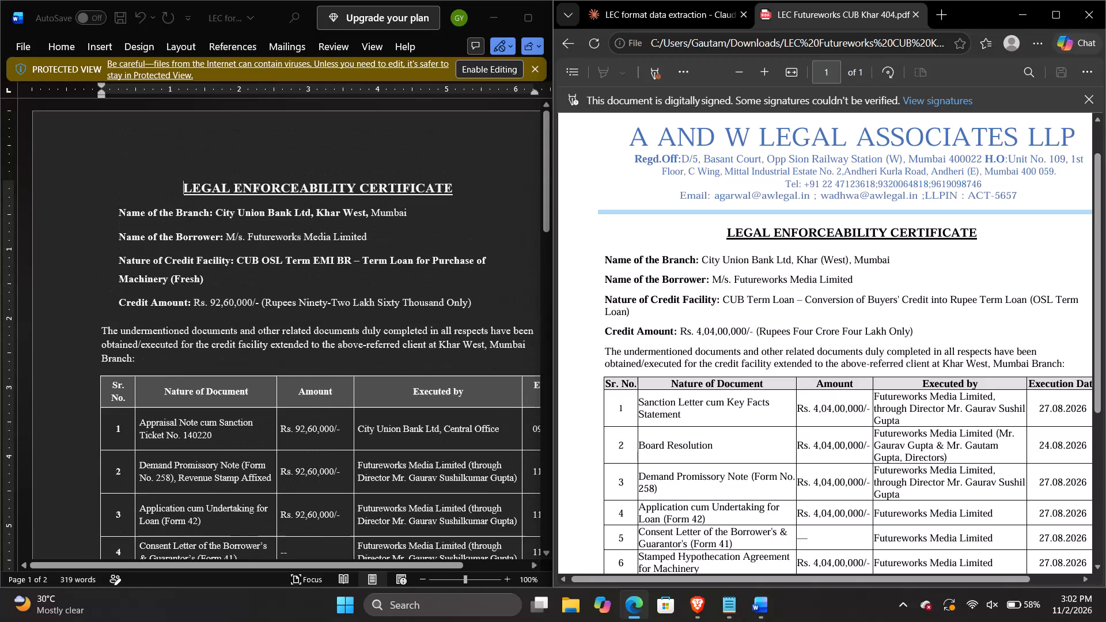
Compare the 96L Futureworks certificate's header details and document table with those in the Khar 404 PDF.
scroll(422, 294, "up", 1)
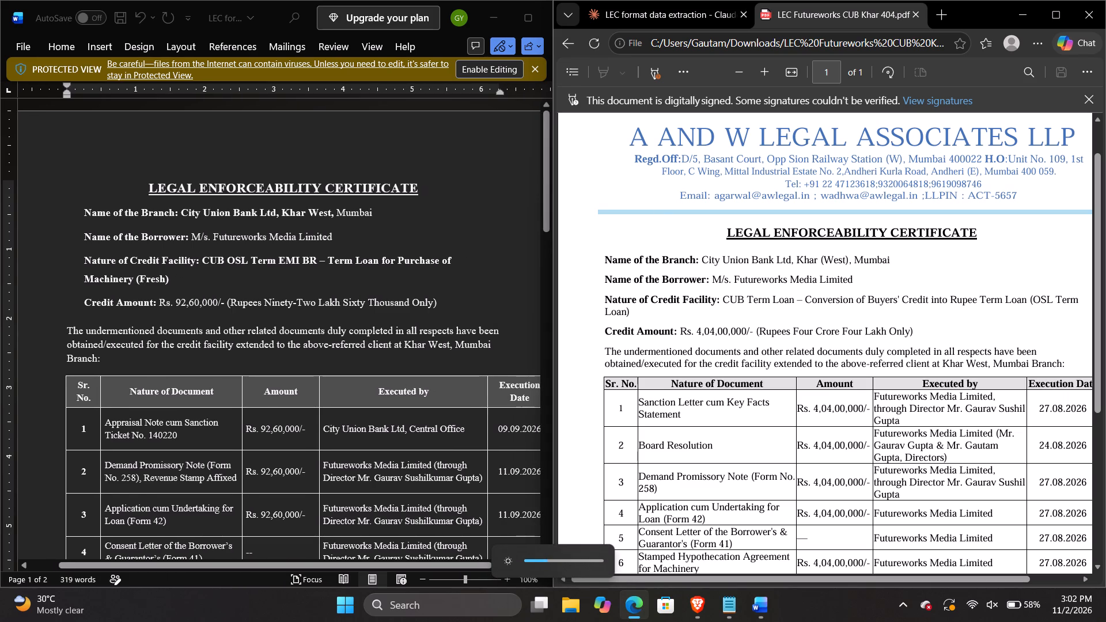
left_click(331, 276)
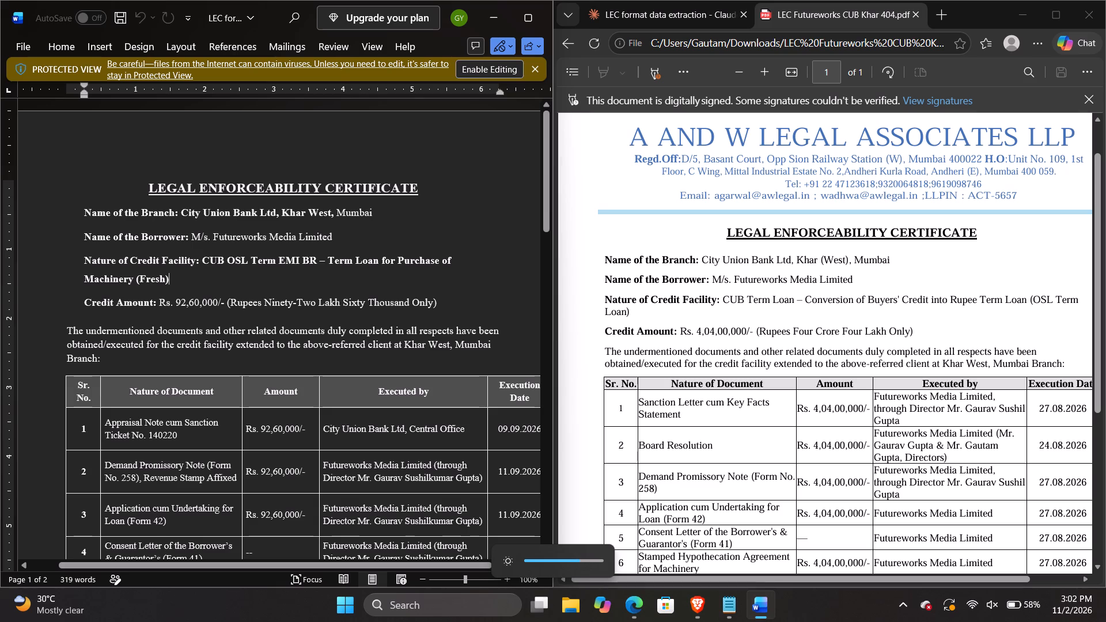
scroll(331, 276, "down", 1)
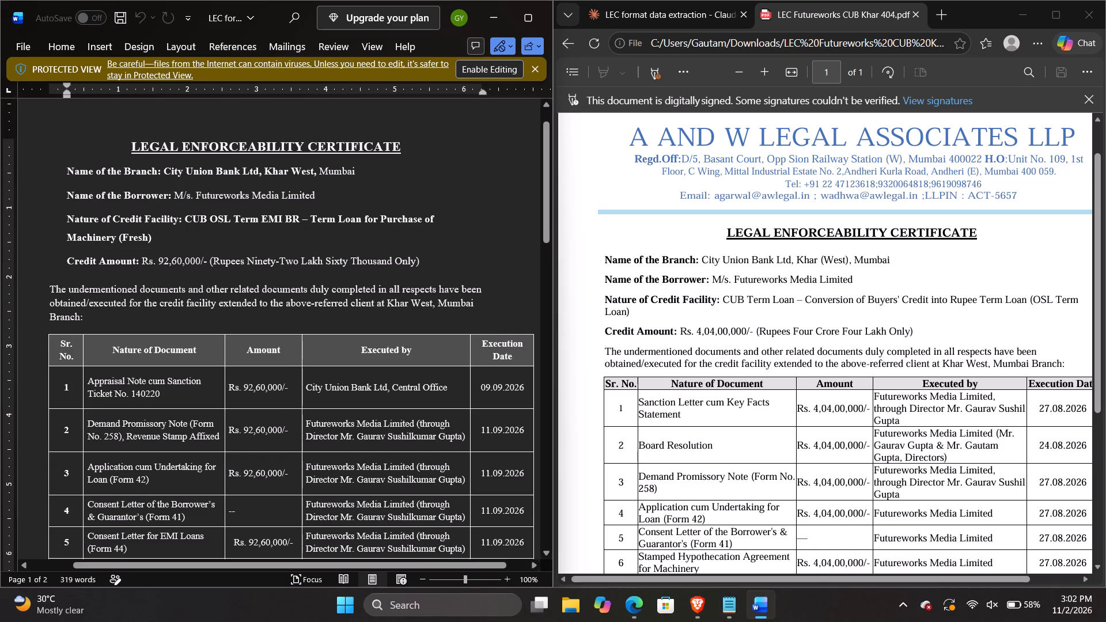
scroll(169, 343, "down", 2)
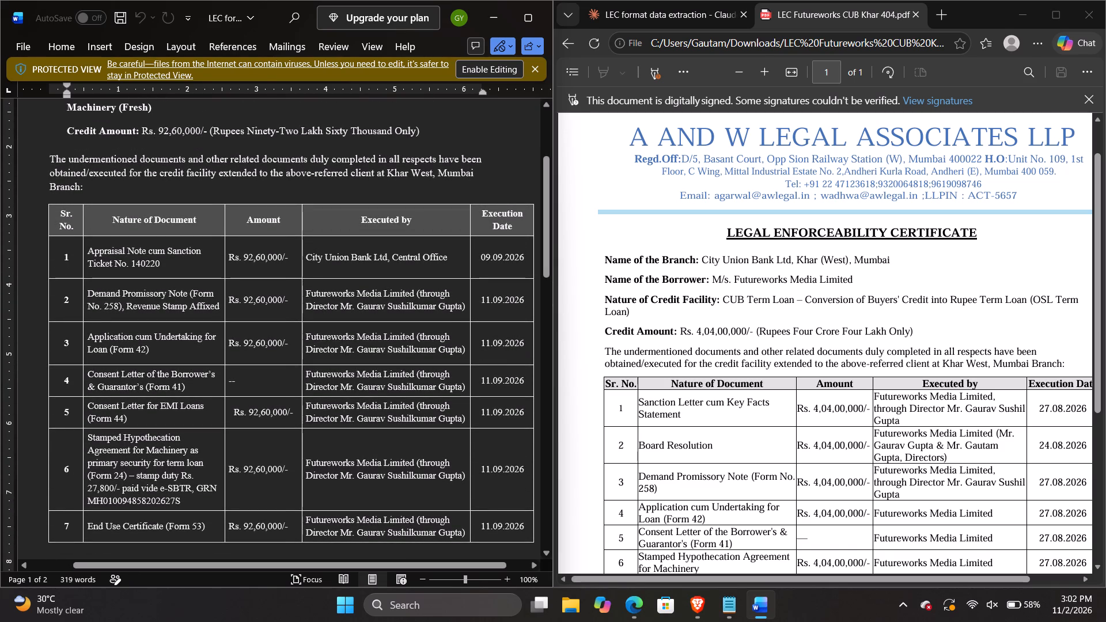
scroll(721, 441, "down", 1)
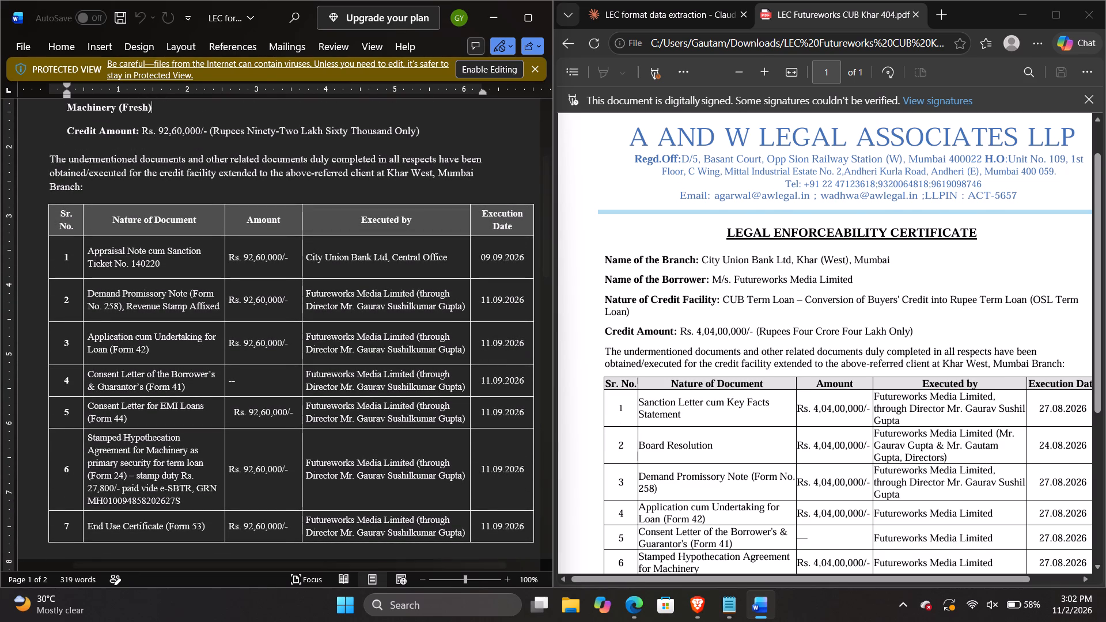
scroll(721, 441, "down", 2)
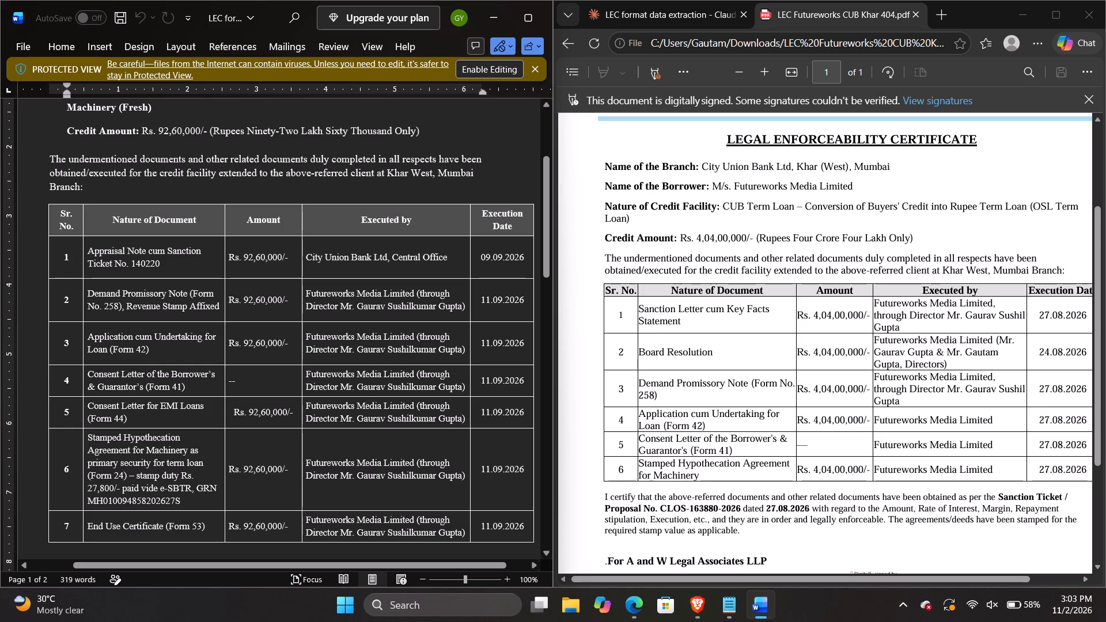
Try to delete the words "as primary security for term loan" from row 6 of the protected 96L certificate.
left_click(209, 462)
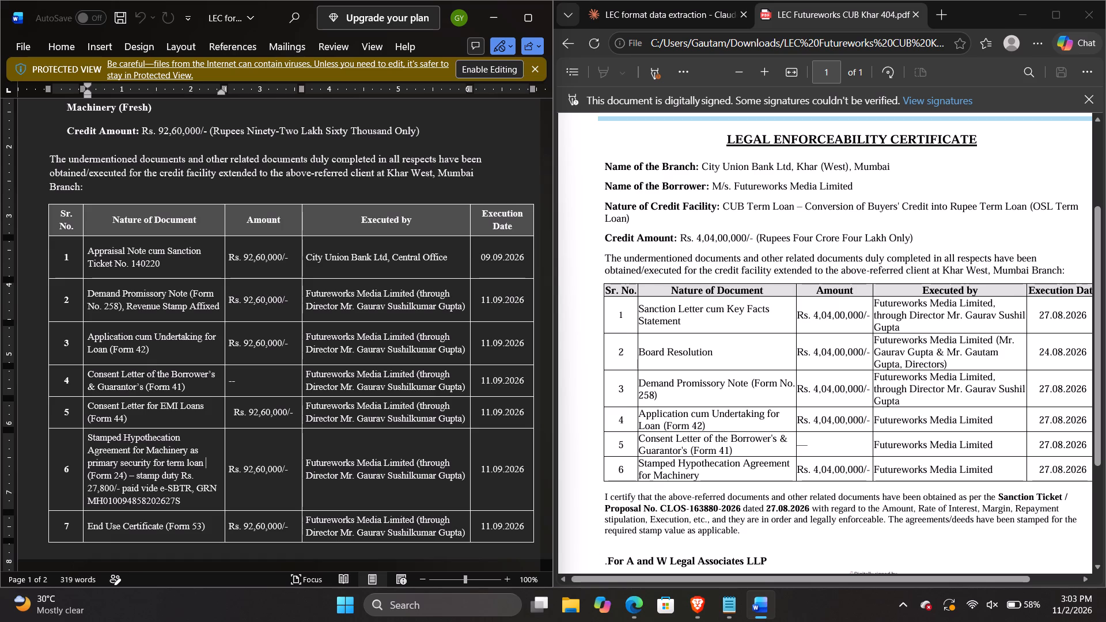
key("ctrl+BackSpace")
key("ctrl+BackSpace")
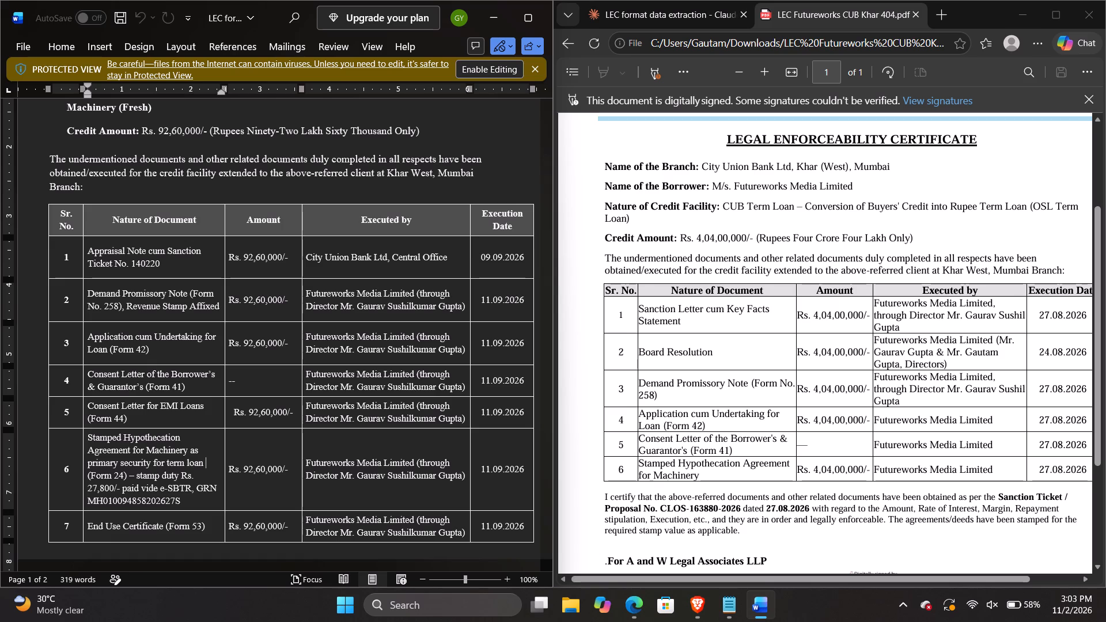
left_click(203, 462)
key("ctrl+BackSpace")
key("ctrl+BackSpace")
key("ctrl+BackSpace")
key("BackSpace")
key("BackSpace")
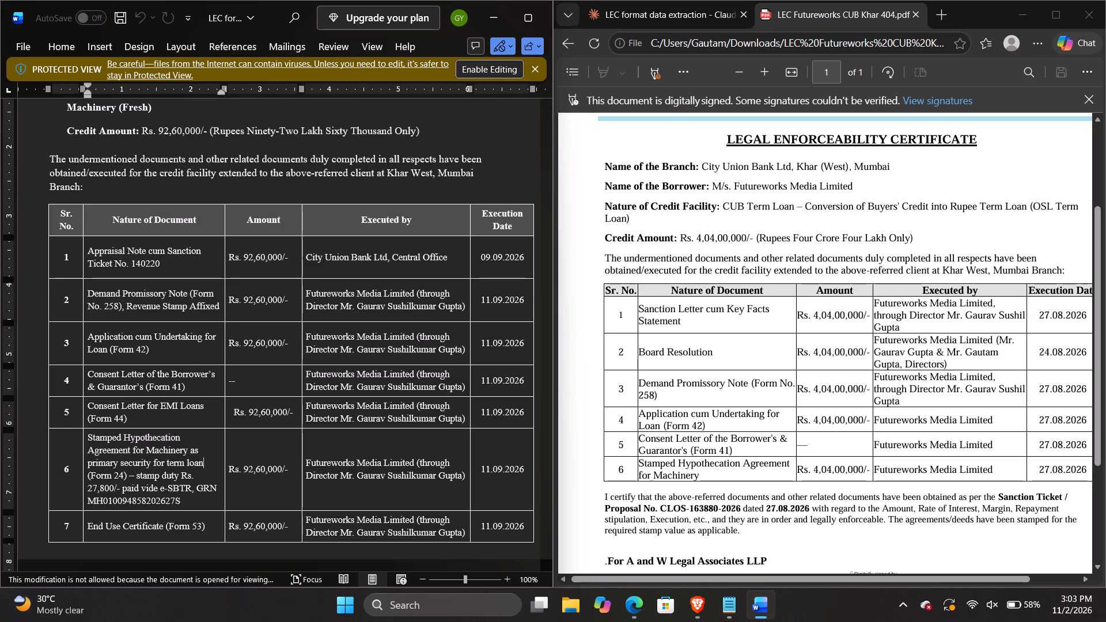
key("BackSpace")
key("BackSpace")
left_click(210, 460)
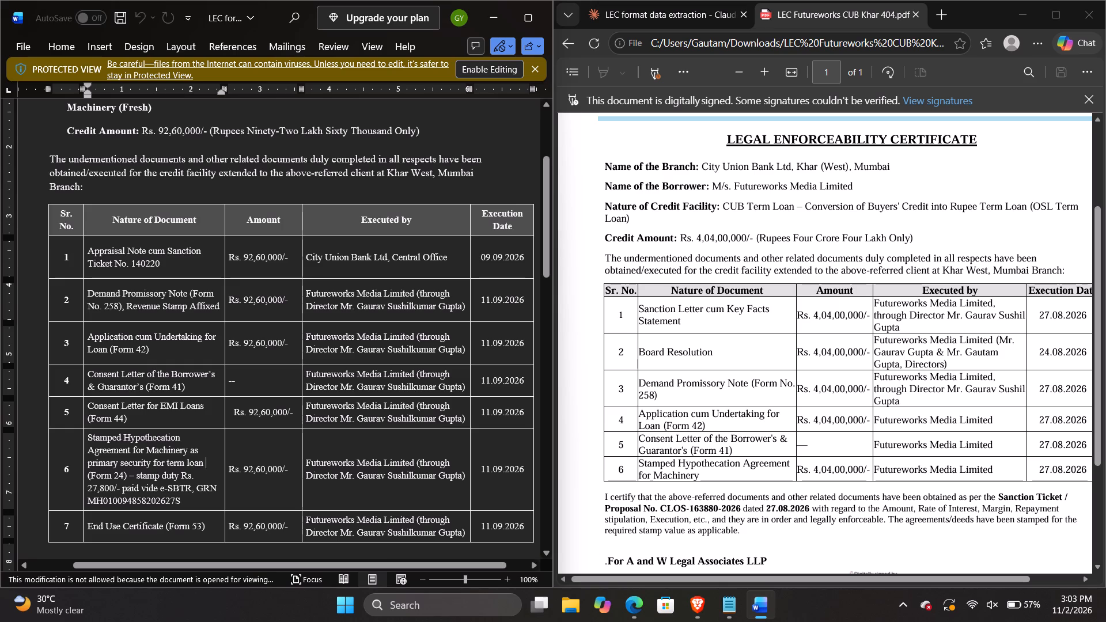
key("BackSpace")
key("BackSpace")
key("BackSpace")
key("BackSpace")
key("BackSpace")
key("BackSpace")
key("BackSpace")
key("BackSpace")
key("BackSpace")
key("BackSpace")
Enable editing of the 96L certificate and arrange its window at full height beside the Khar 404 PDF.
left_click(468, 63)
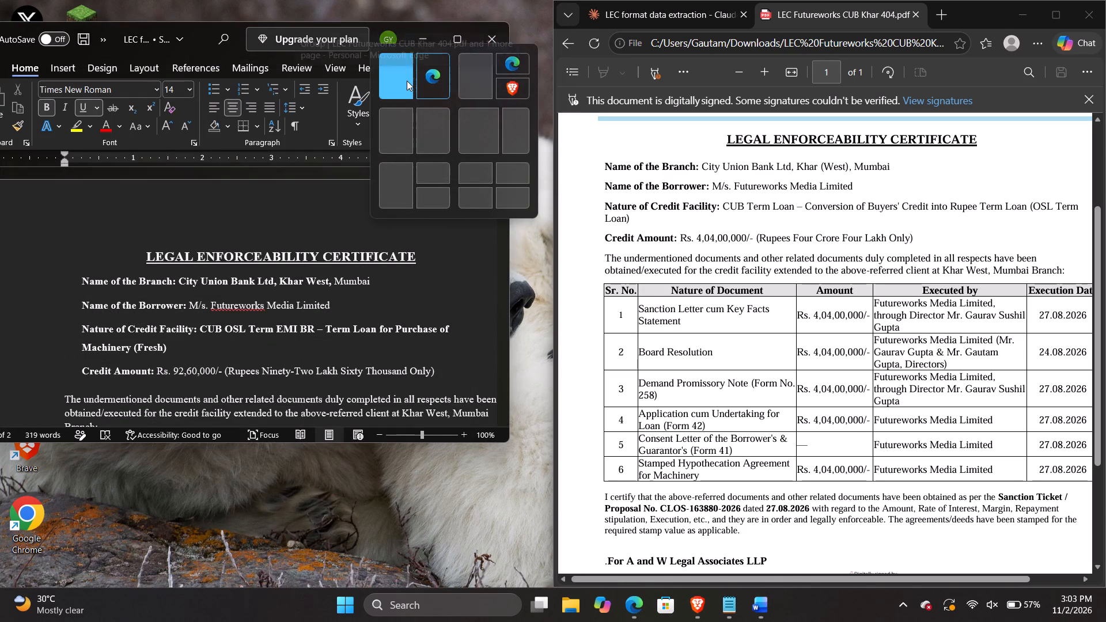
left_click(407, 81)
Delete "as primary security for term loan" and the space before "(Form 24)" in row 6's hypothecation agreement description.
scroll(301, 352, "down", 1)
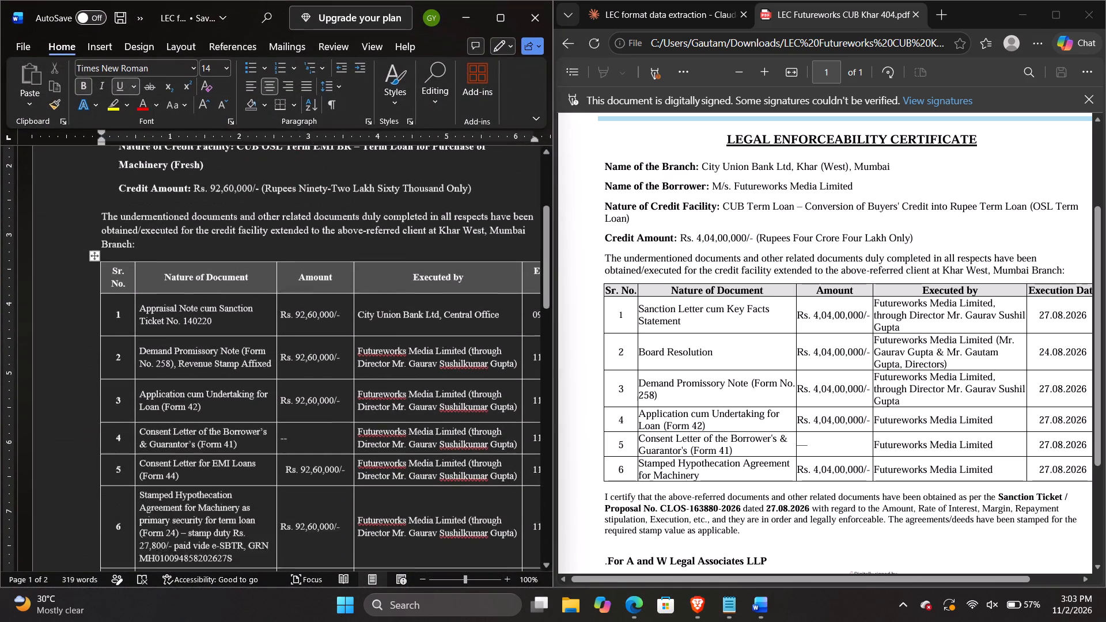
scroll(301, 352, "down", 1)
scroll(233, 472, "down", 1)
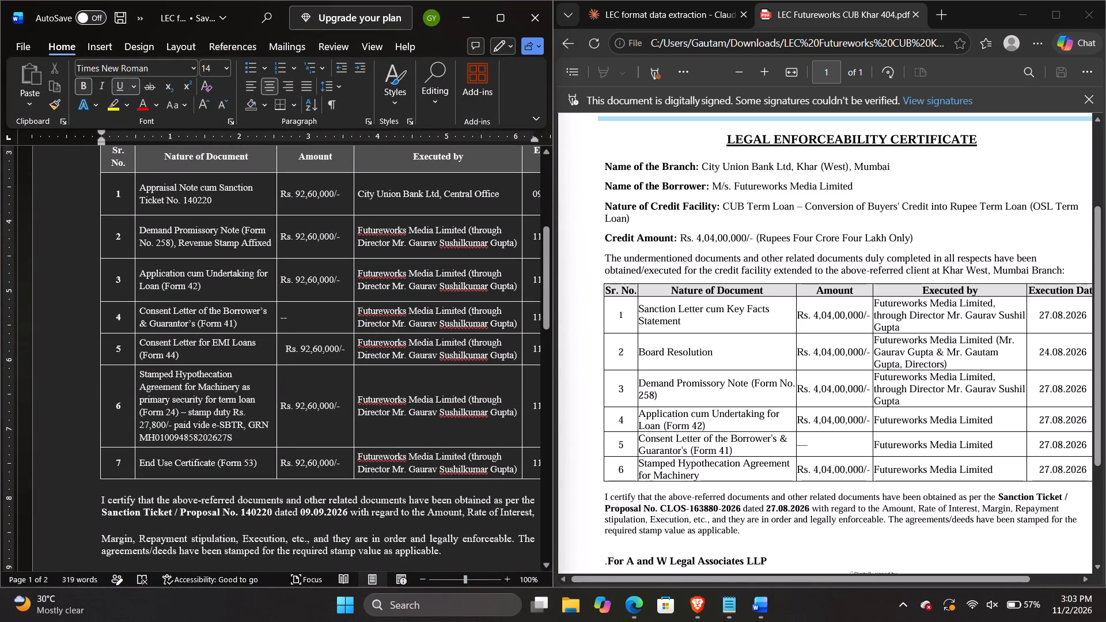
left_click(260, 395)
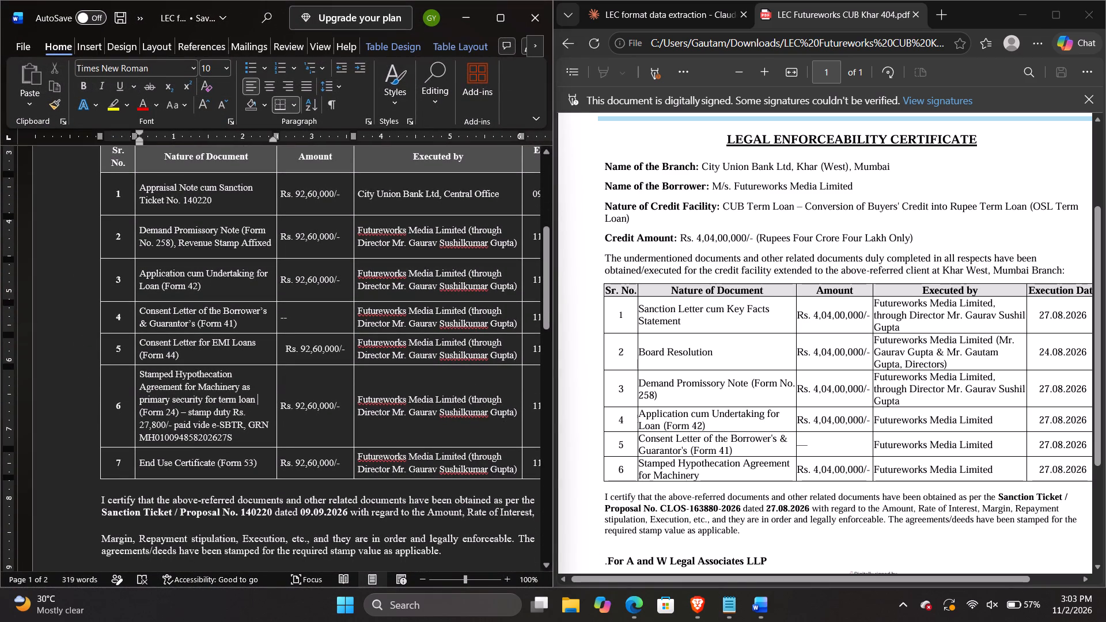
key("ctrl+BackSpace")
key("ctrl+BackSpace")
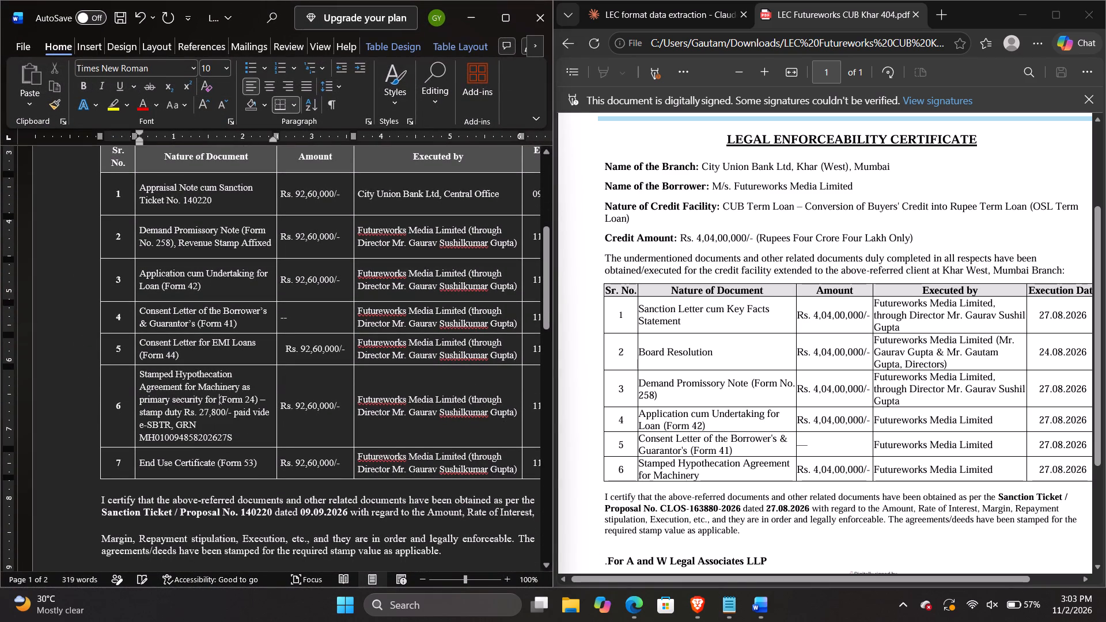
key("ctrl+BackSpace")
key("ctrl+BackSpace")
key("ctrl+BackSpace")
key("ctrl+BackSpace")
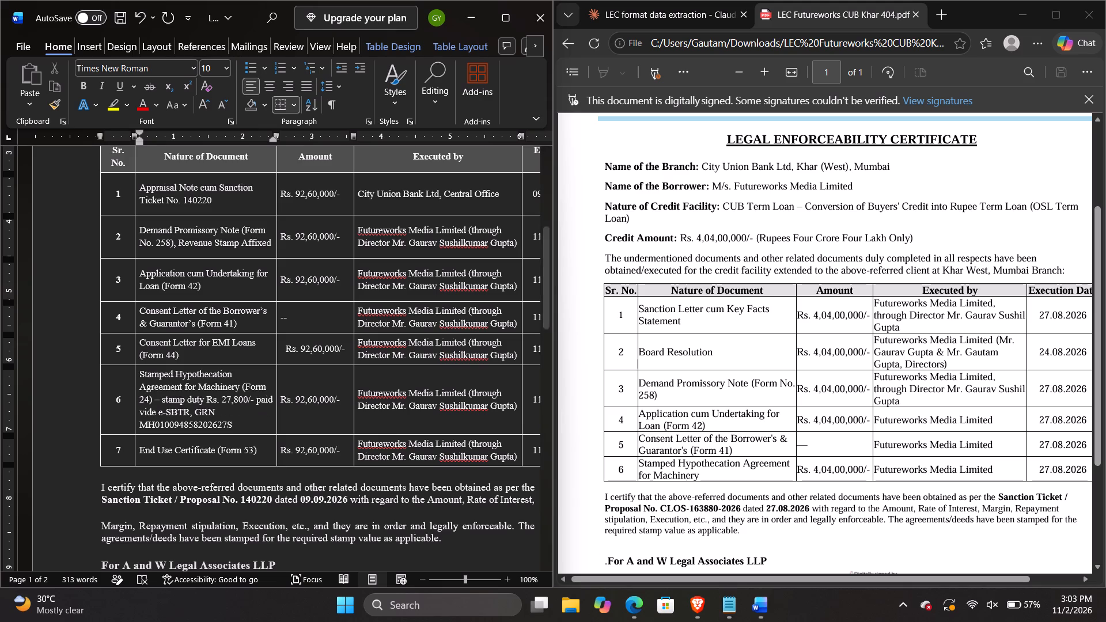
key("BackSpace")
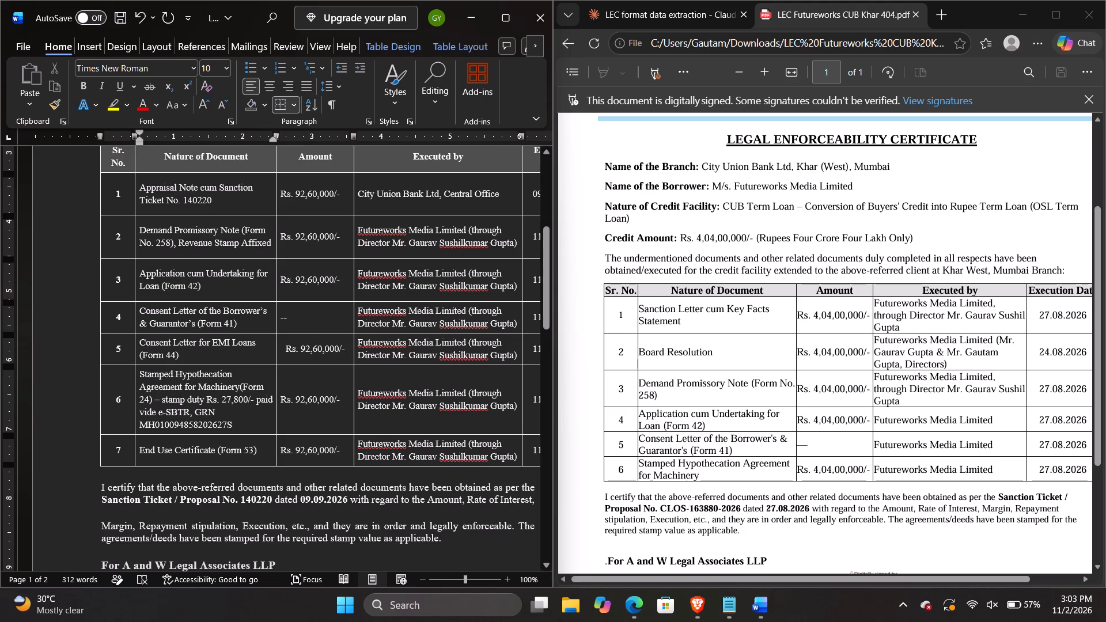
Delete the dash and the stamp duty, e-SBTR and GRN details following "(Form 24)" in row 6.
left_click_drag(244, 423, 169, 396)
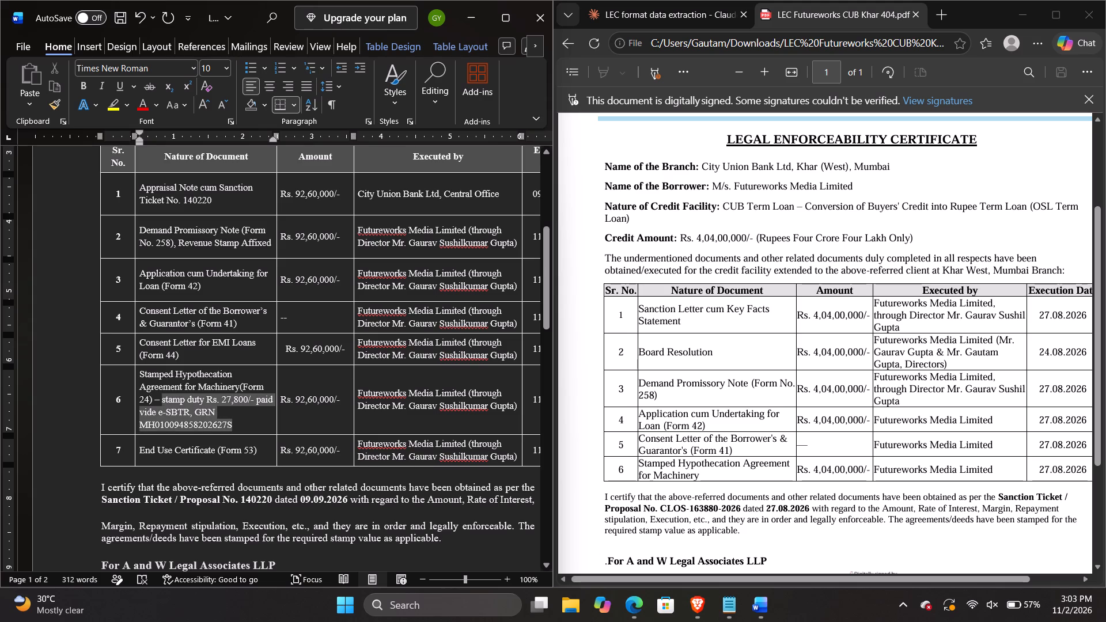
left_click_drag(169, 396, 168, 396)
key("BackSpace")
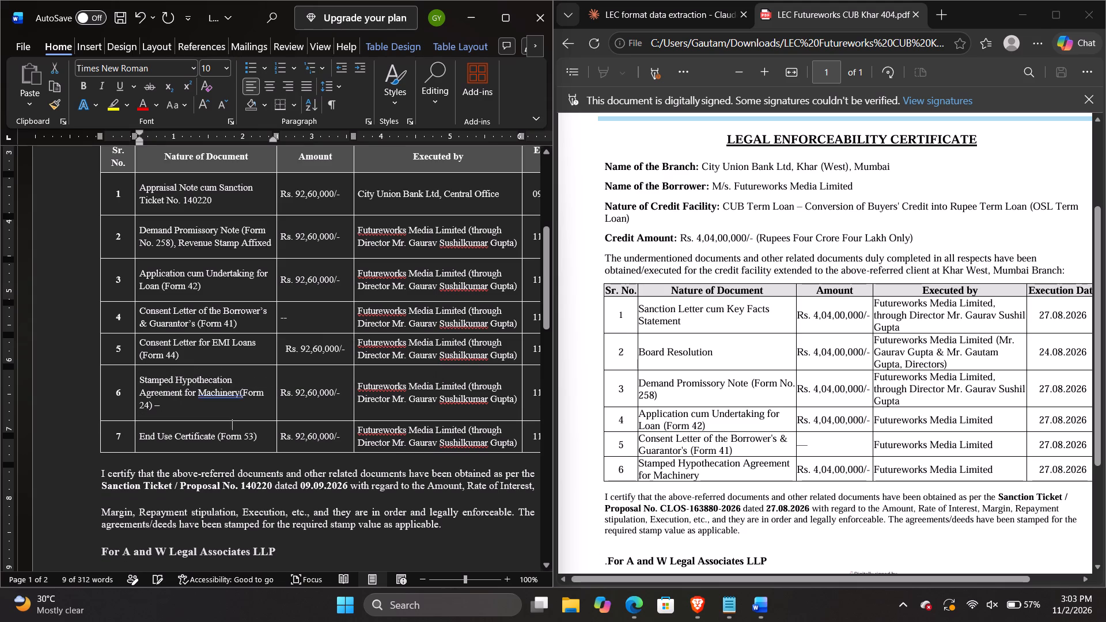
key("BackSpace")
key("BackSpace")
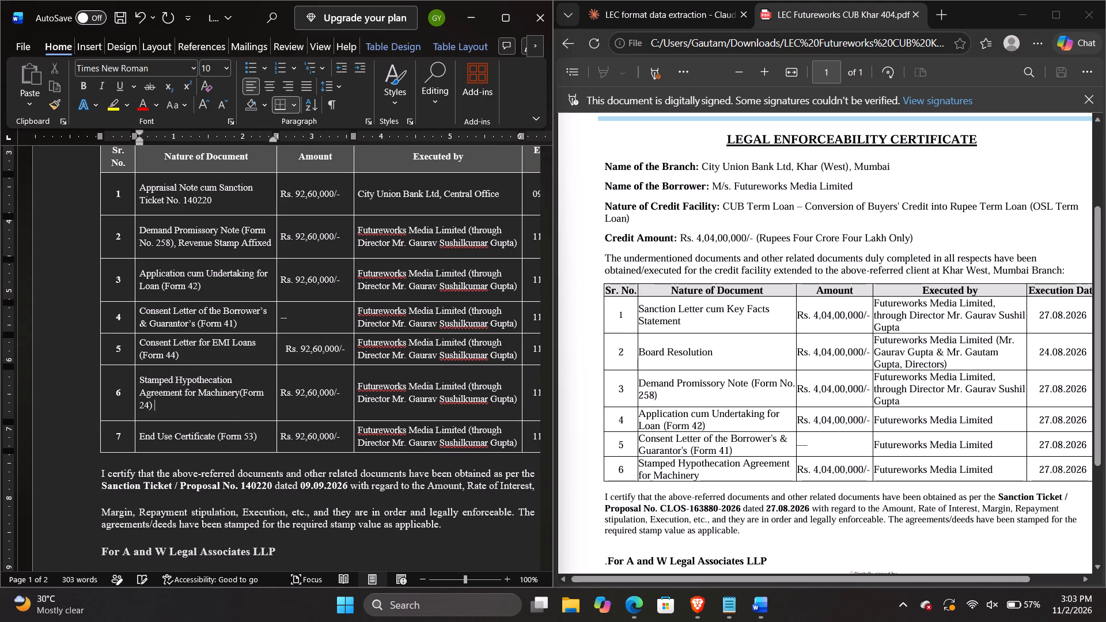
key("BackSpace")
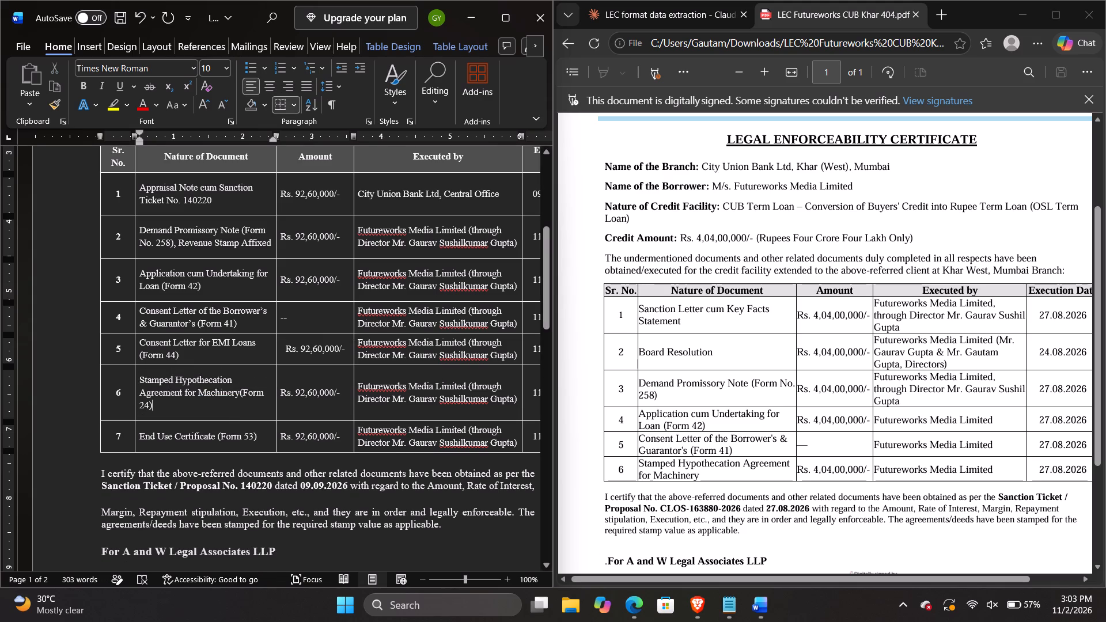
Delete row 7, End Use Certificate (Form 53), from the 96L certificate's document table.
left_click(131, 433)
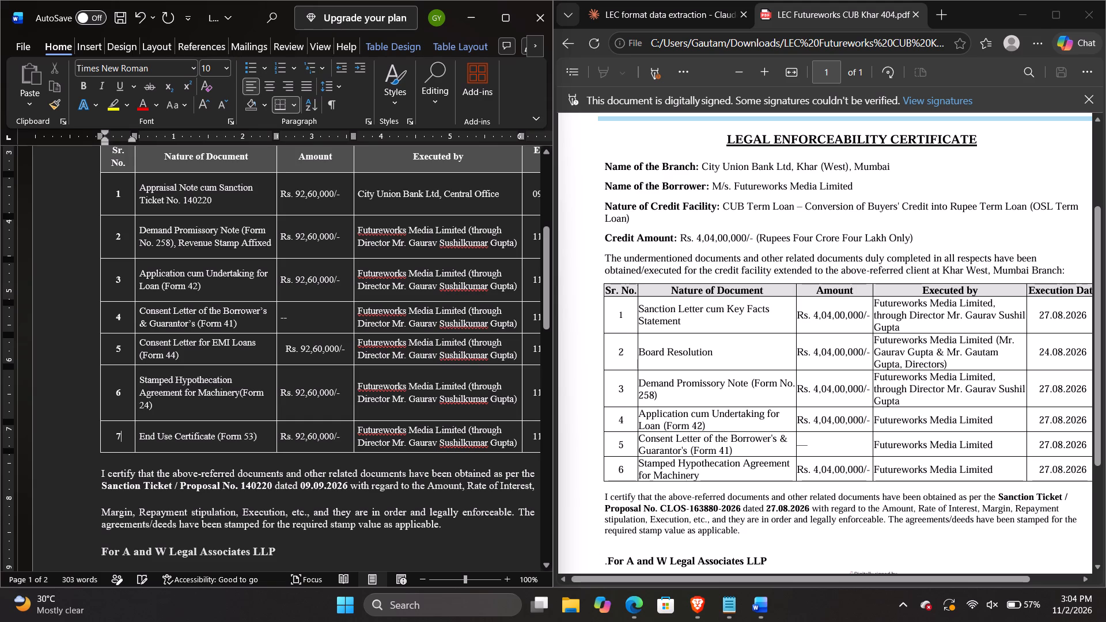
key("BackSpace")
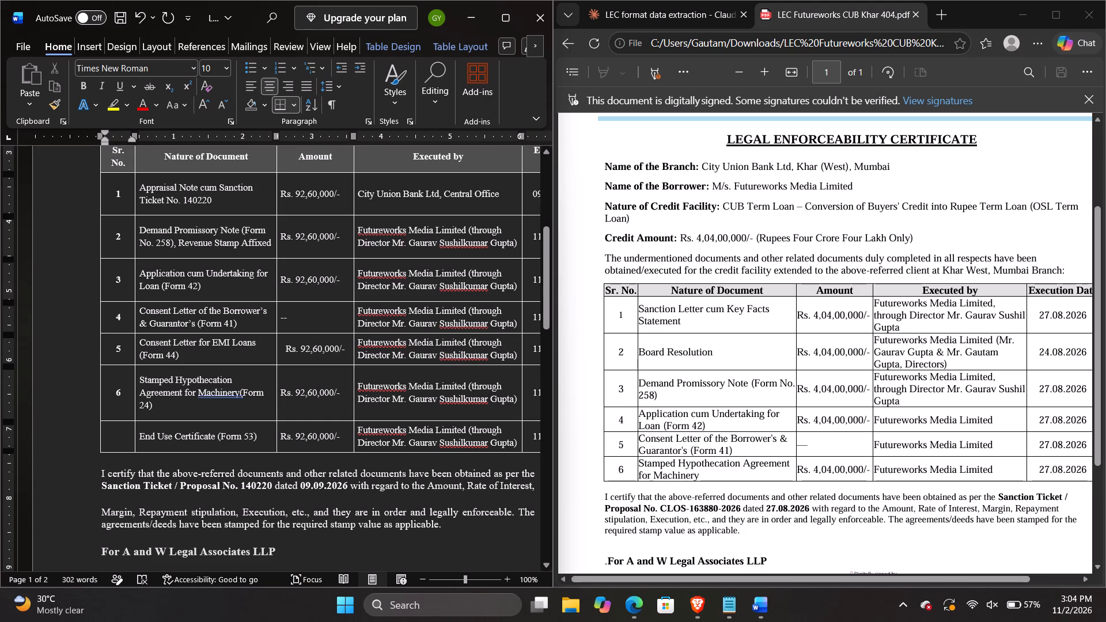
right_click(110, 447)
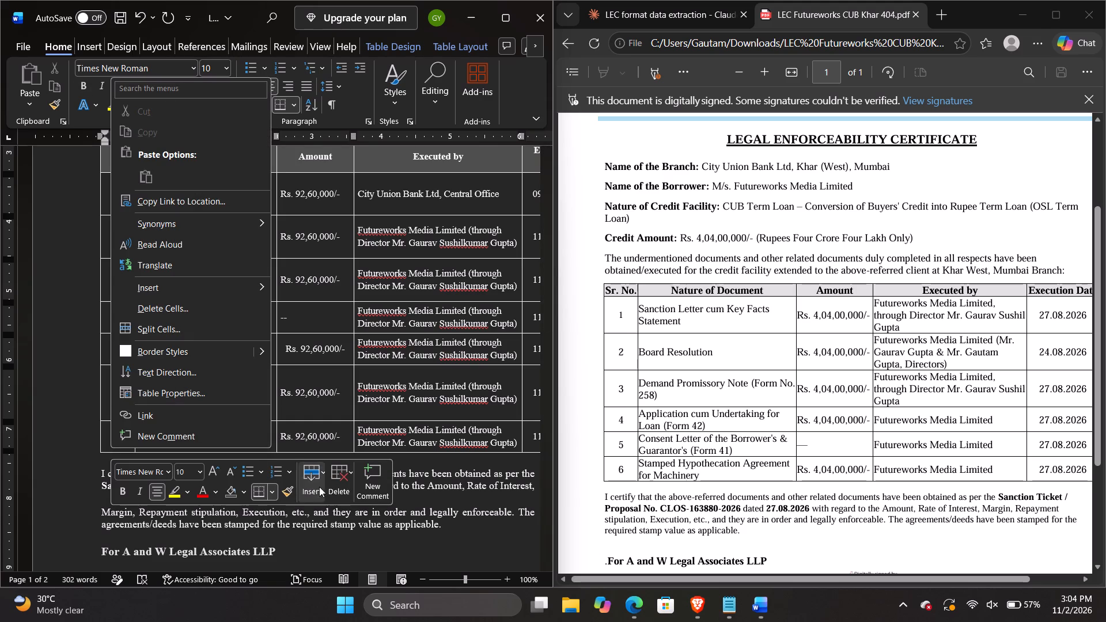
left_click(348, 486)
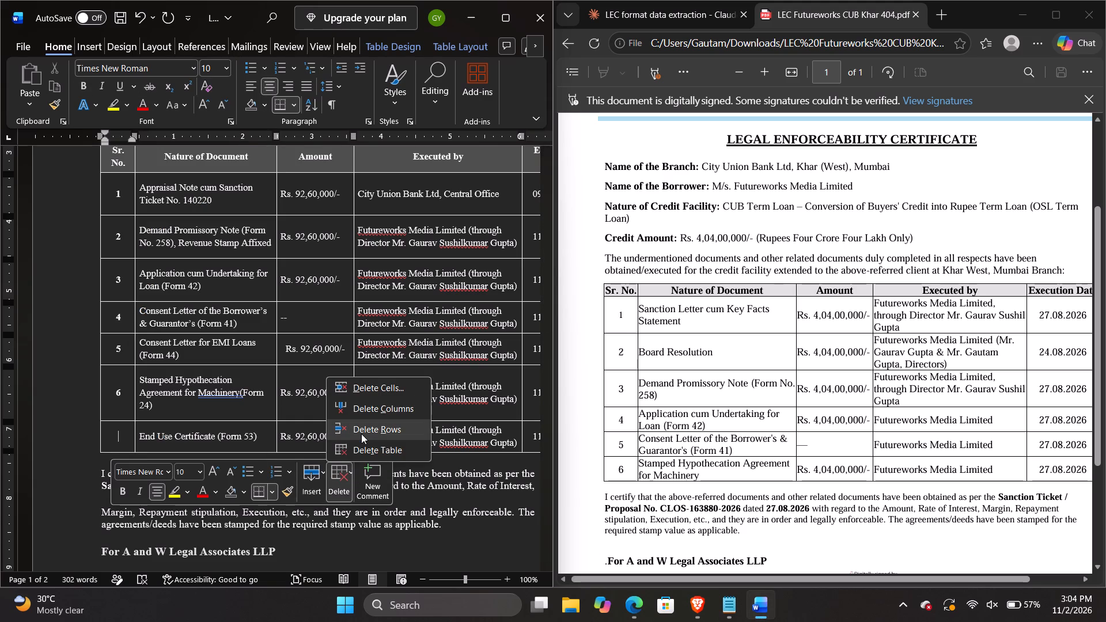
left_click(361, 434)
Remove the gap before "Margin, Repayment stipulation" so the certification statement runs as one continuous paragraph.
scroll(216, 465, "down", 1)
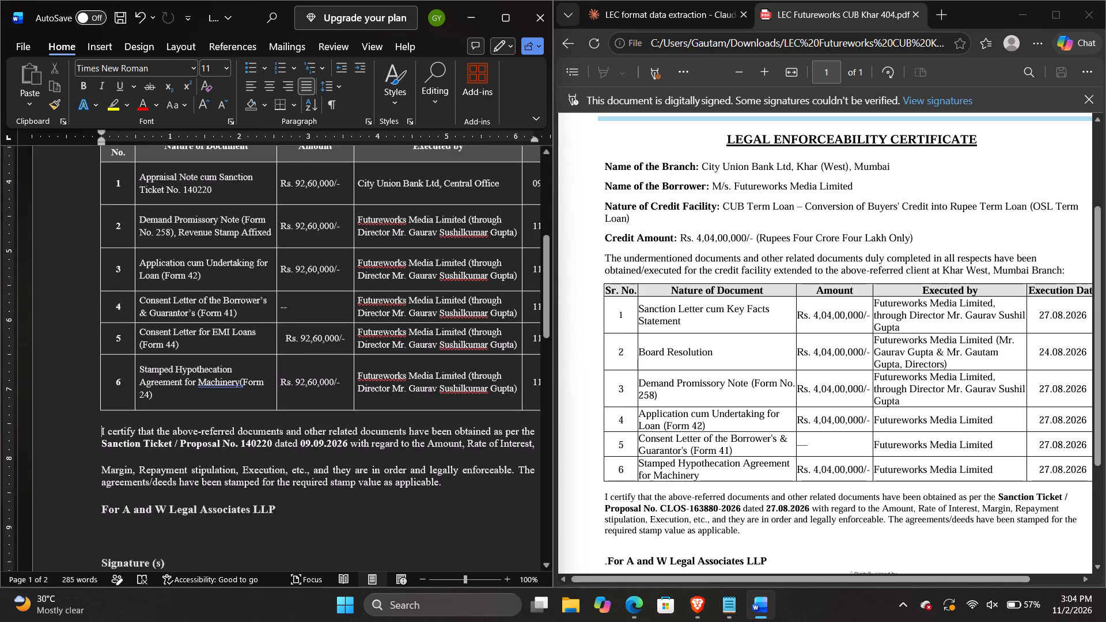
scroll(216, 465, "down", 1)
scroll(666, 393, "down", 2)
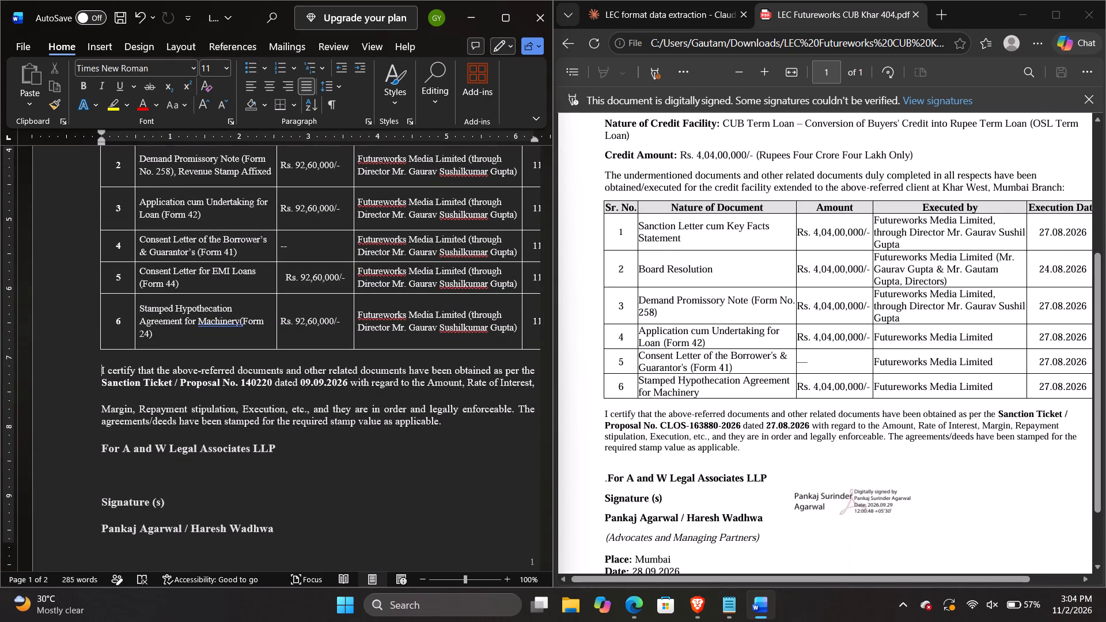
scroll(666, 393, "down", 2)
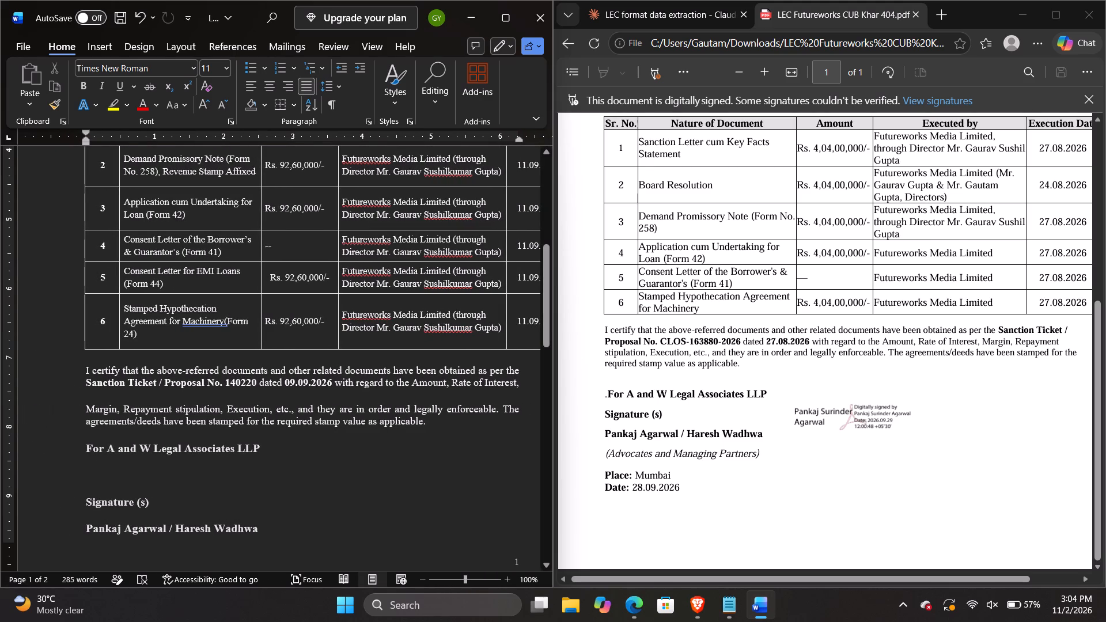
left_click(84, 409)
key("BackSpace")
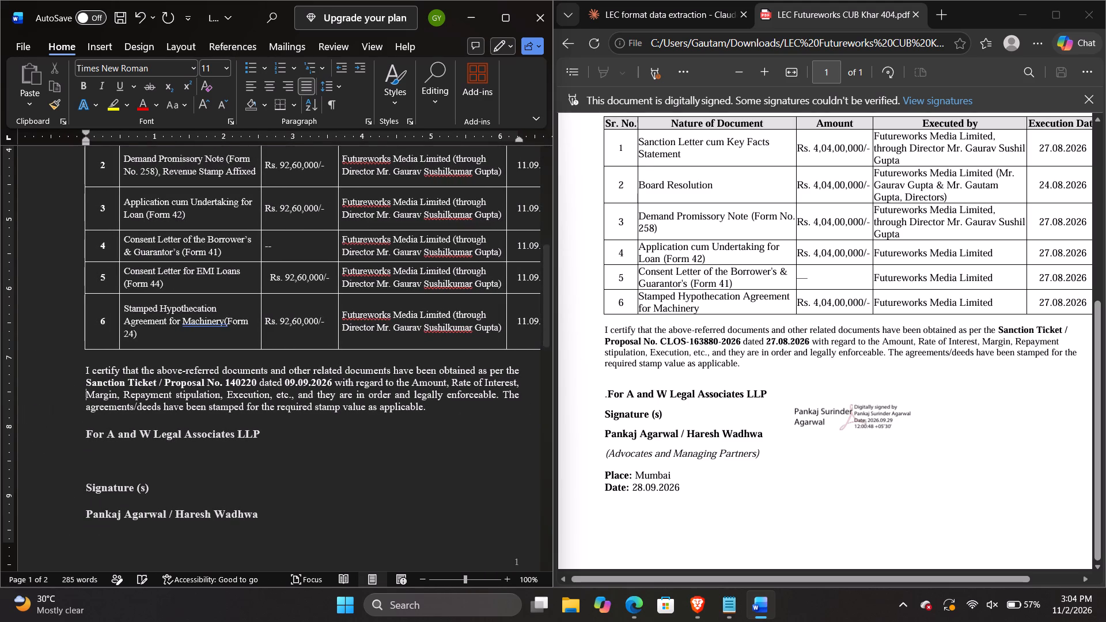
Save the 96L Futureworks certificate and check its file name and storage location.
scroll(84, 409, "up", 3)
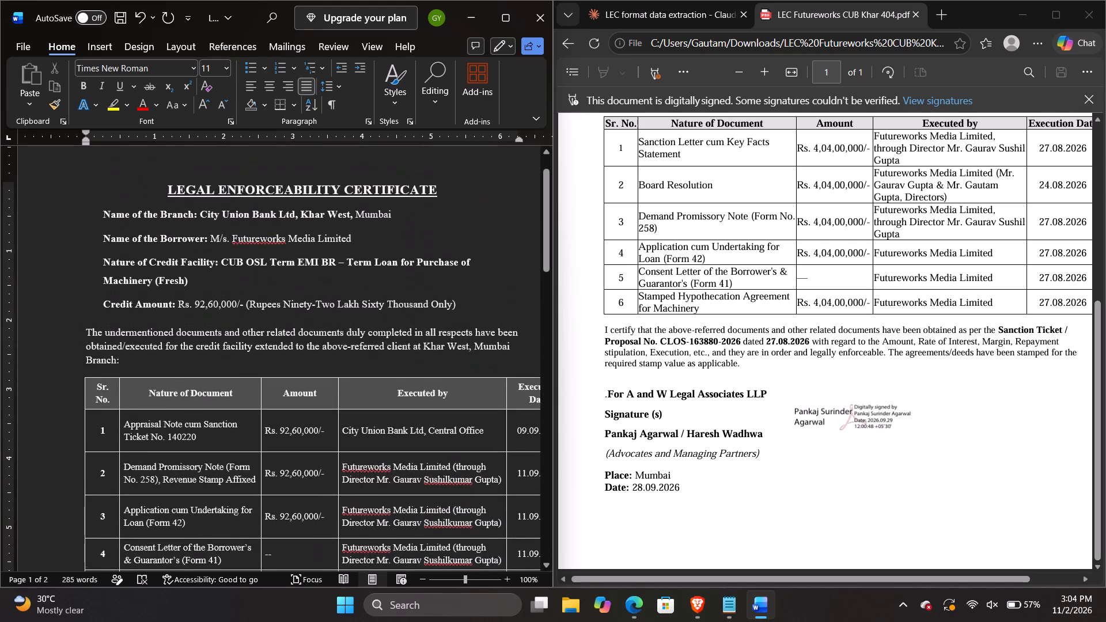
scroll(84, 409, "down", 2)
key("ctrl+s")
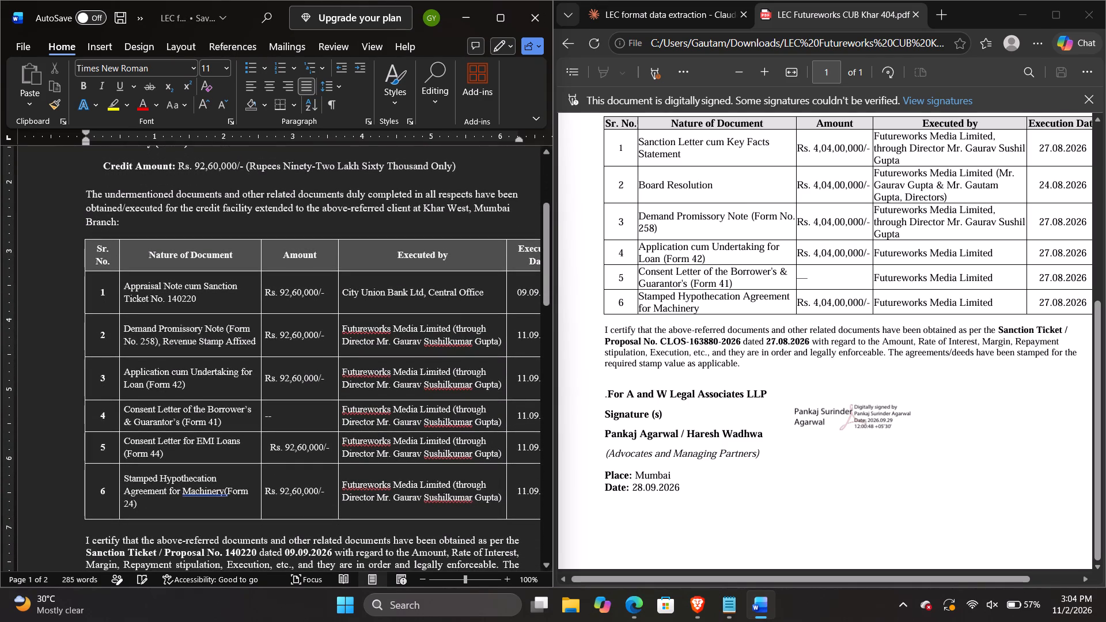
left_click(172, 12)
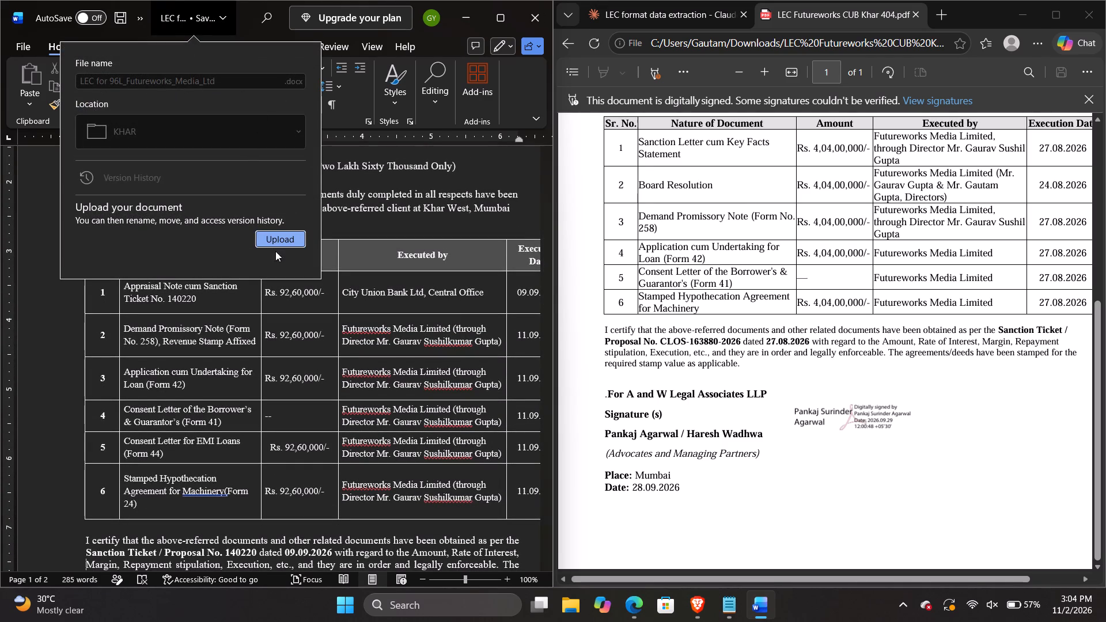
left_click(403, 276)
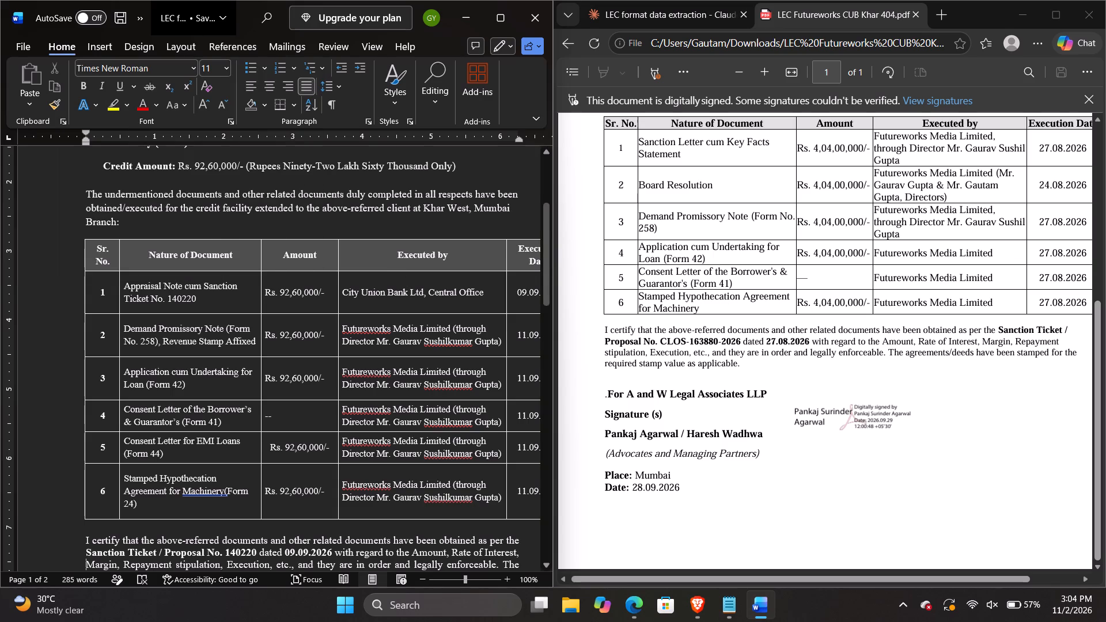
Save the Futureworks 96L certificate and close it.
key("ctrl+s")
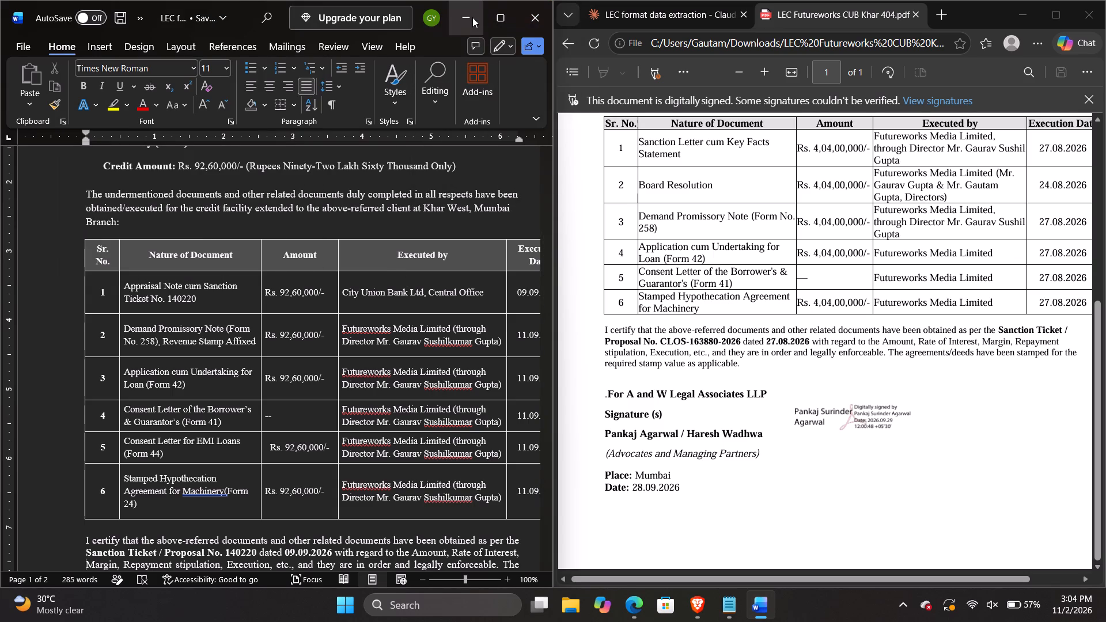
left_click(534, 7)
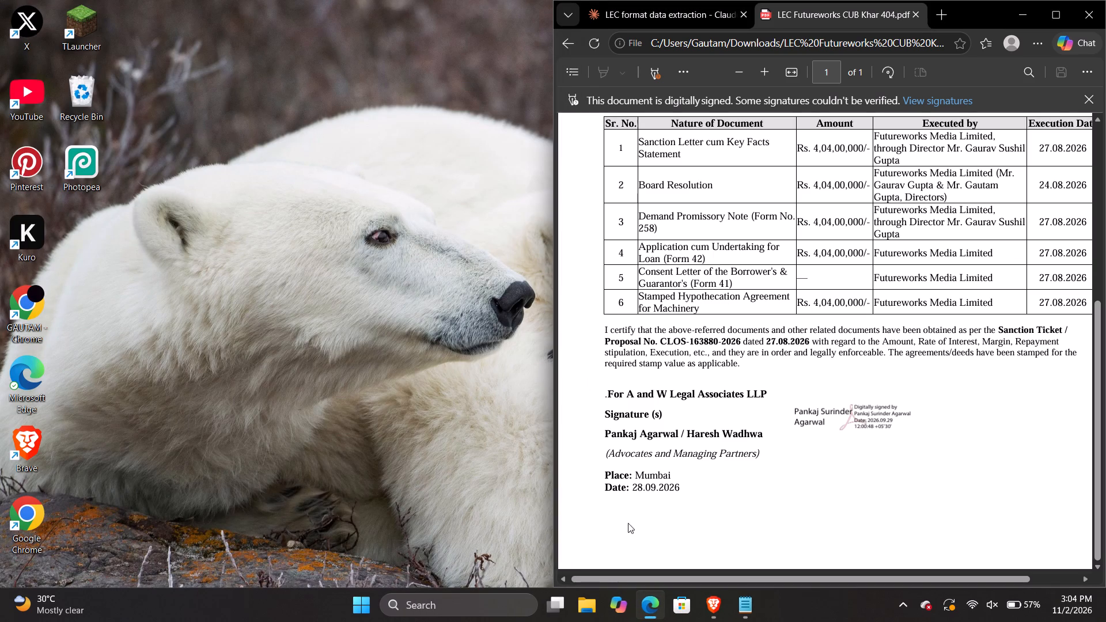
Open the LEC_Futureworks_Media_20Cr certificate from the KHAR subfolder of CUB on the C: drive, and close the folder window.
left_click(584, 614)
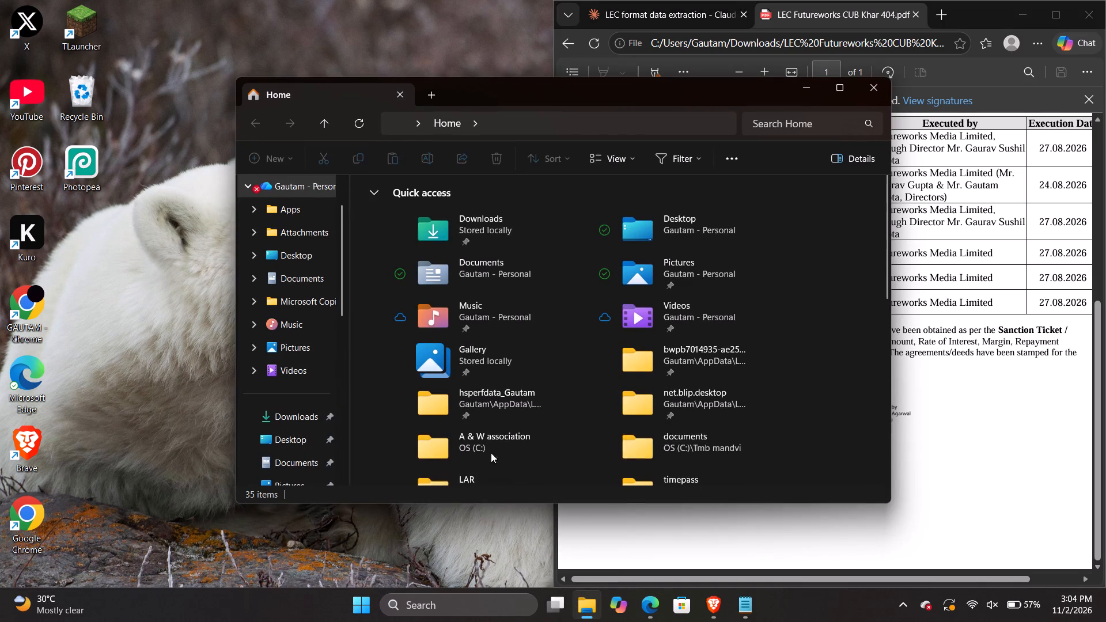
left_click(871, 82)
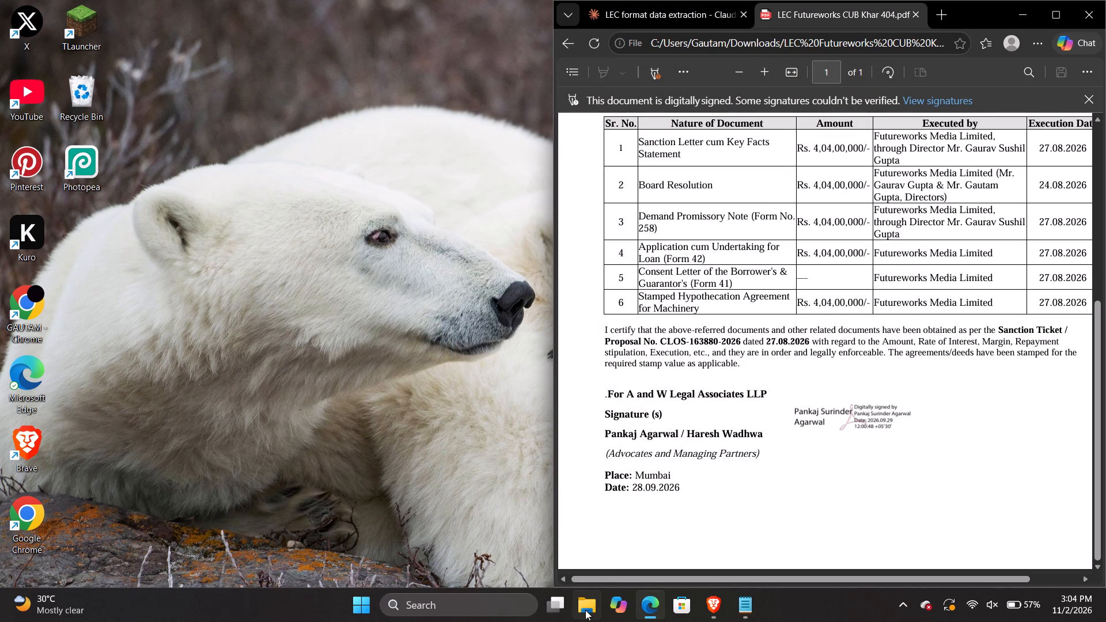
left_click(585, 610)
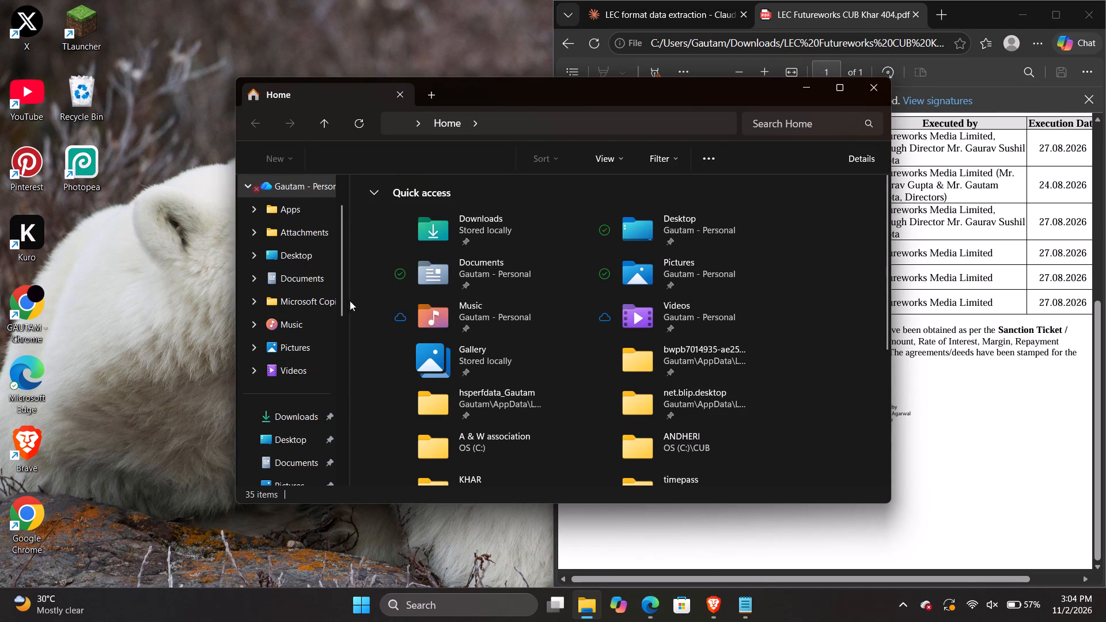
scroll(278, 321, "down", 4)
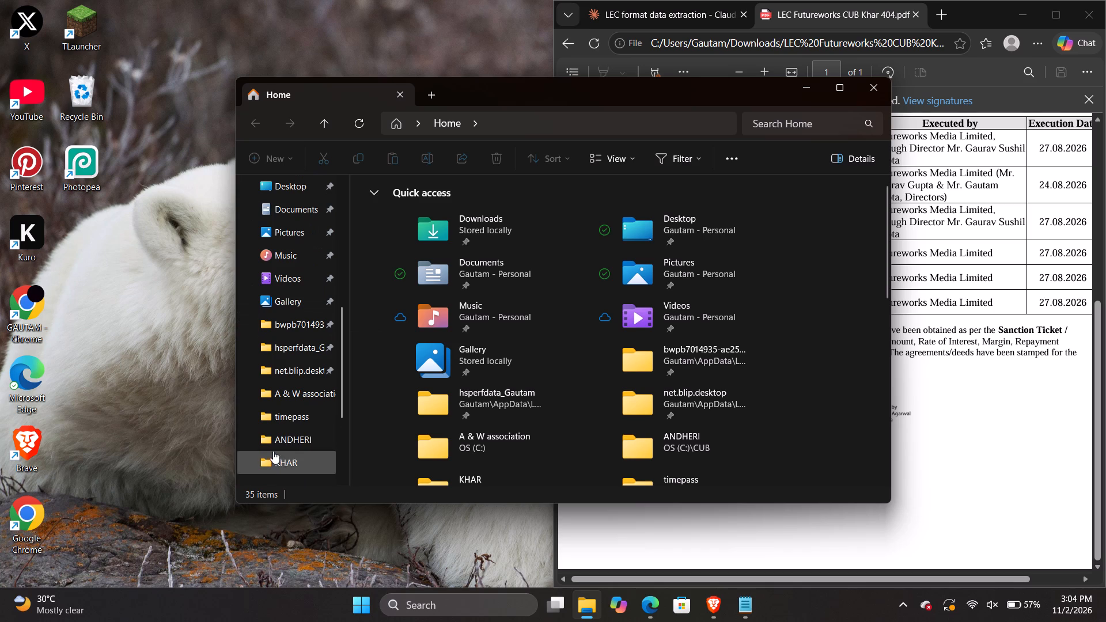
scroll(300, 406, "down", 5)
left_click(286, 421)
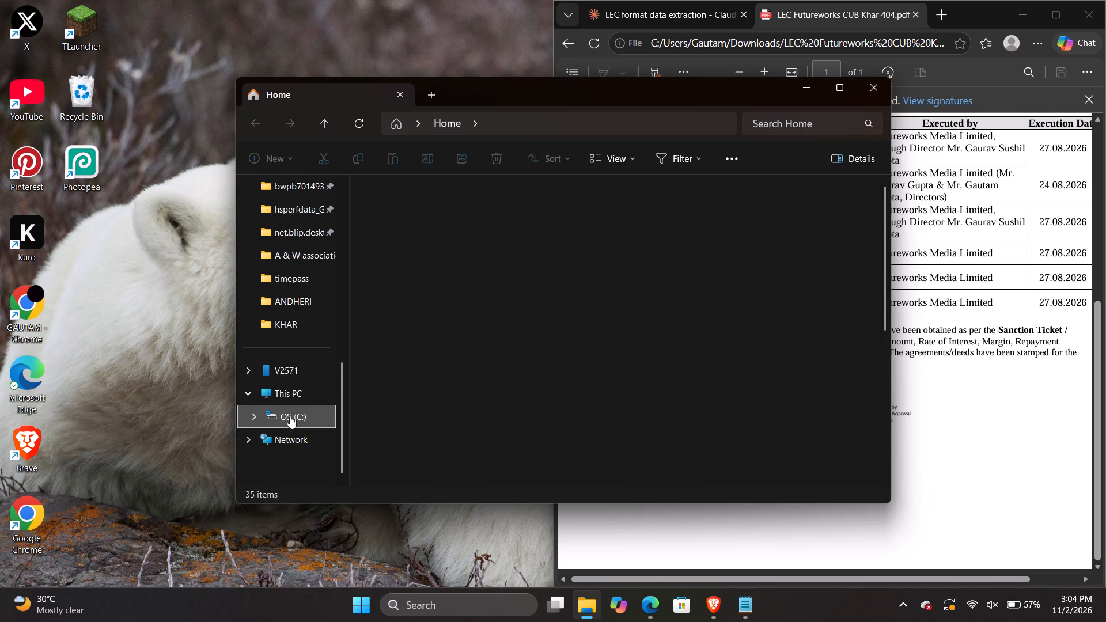
double_click(410, 293)
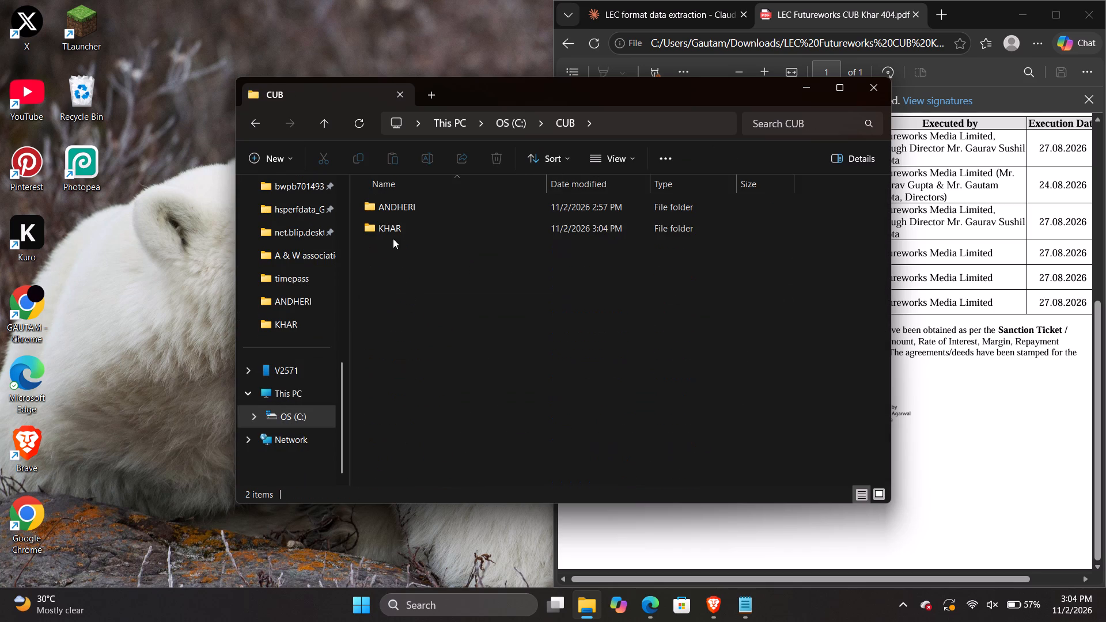
double_click(404, 222)
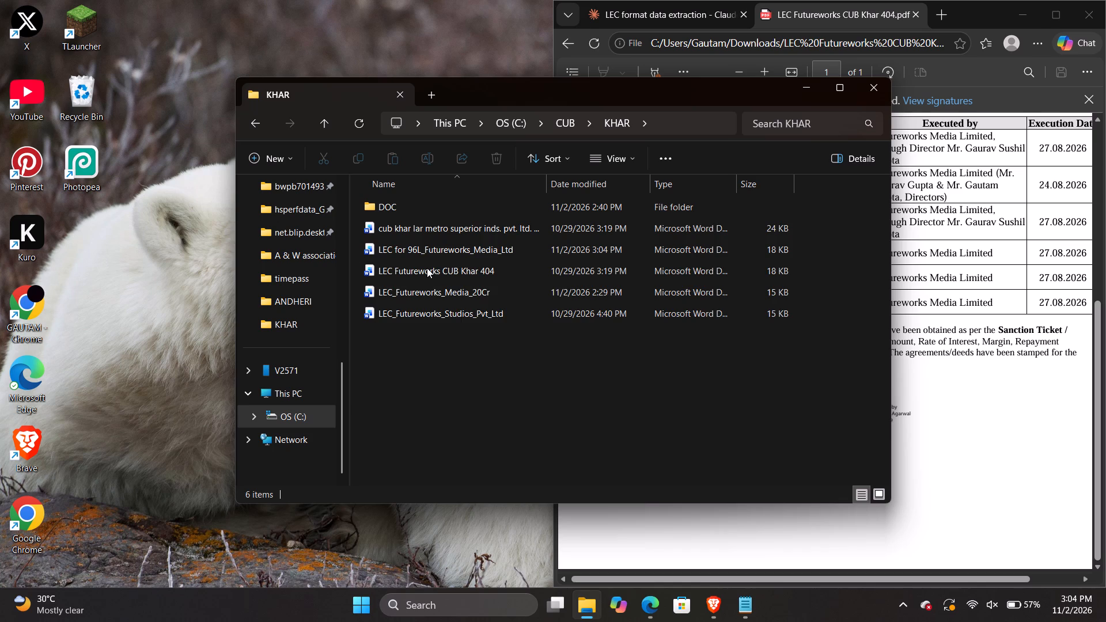
double_click(430, 285)
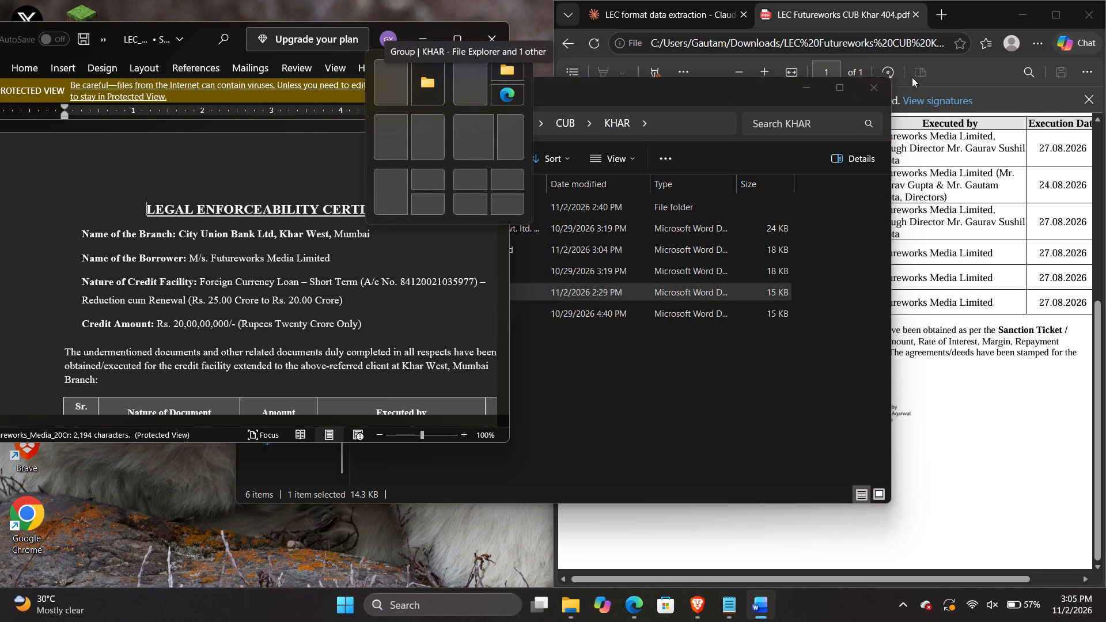
left_click(883, 79)
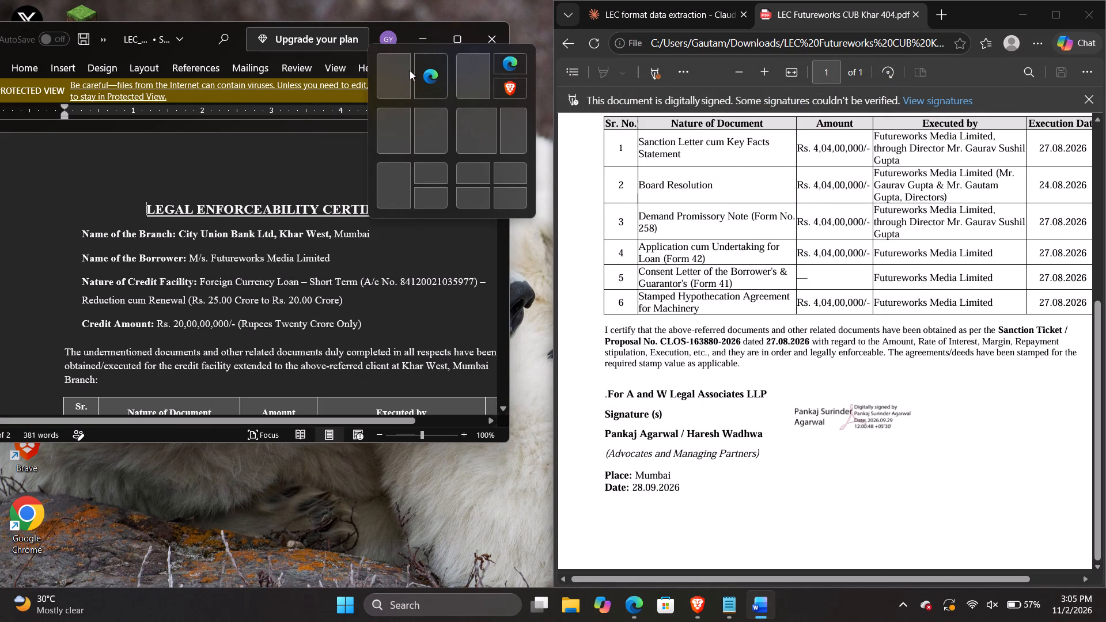
Enable editing of the 20Cr Futureworks certificate and arrange it side by side with the signed Khar 404 PDF.
left_click(395, 69)
scroll(377, 236, "left", 1)
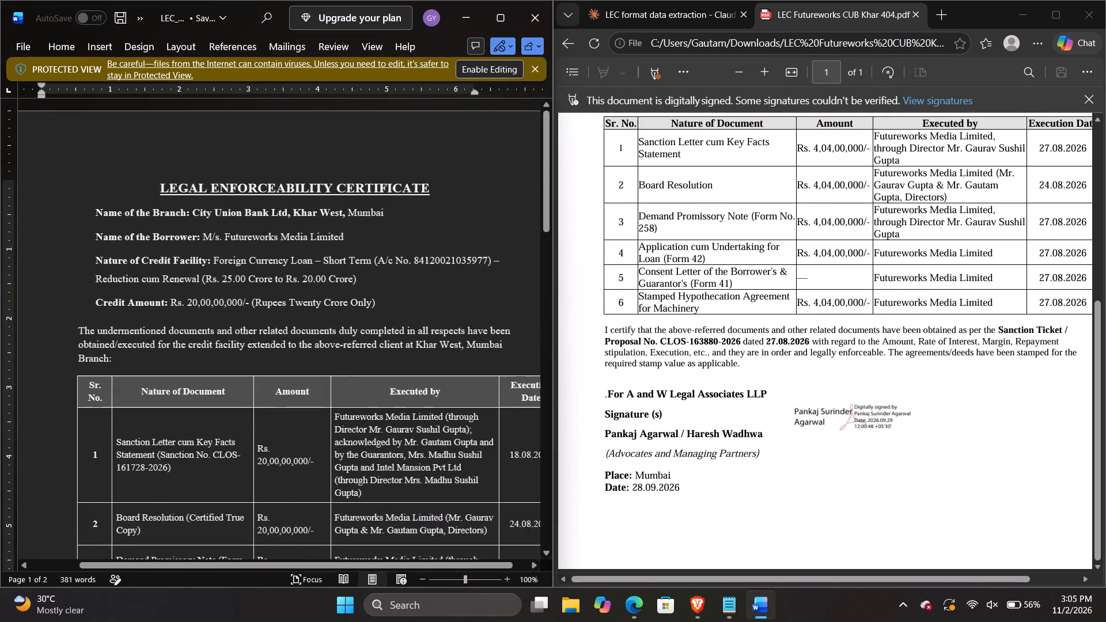
scroll(377, 236, "left", 1)
left_click(490, 73)
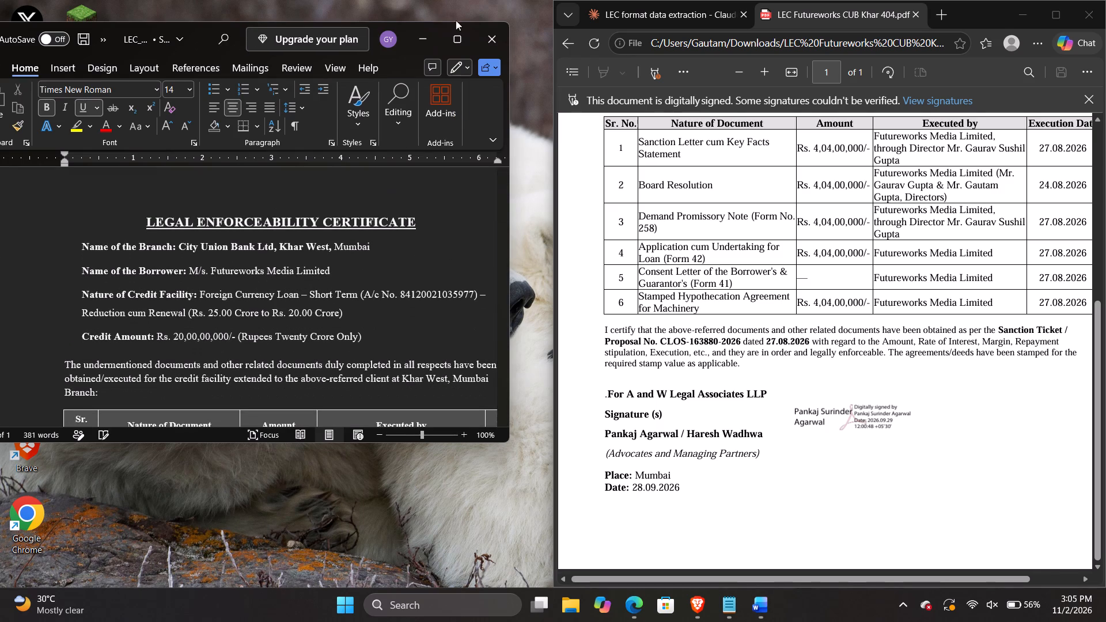
left_click(450, 40)
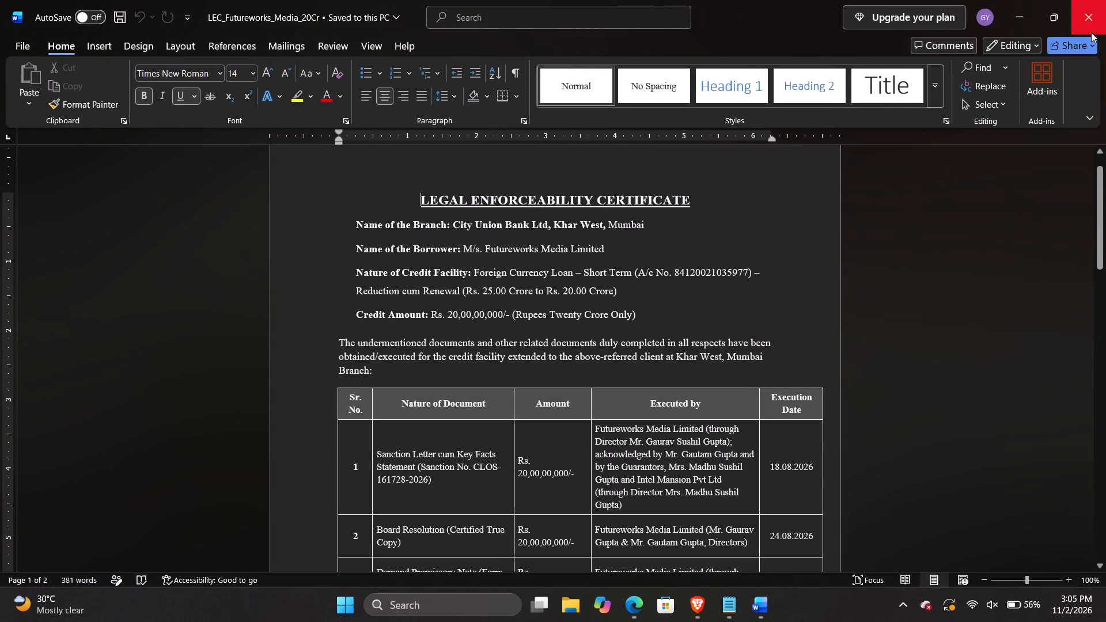
left_click(965, 58)
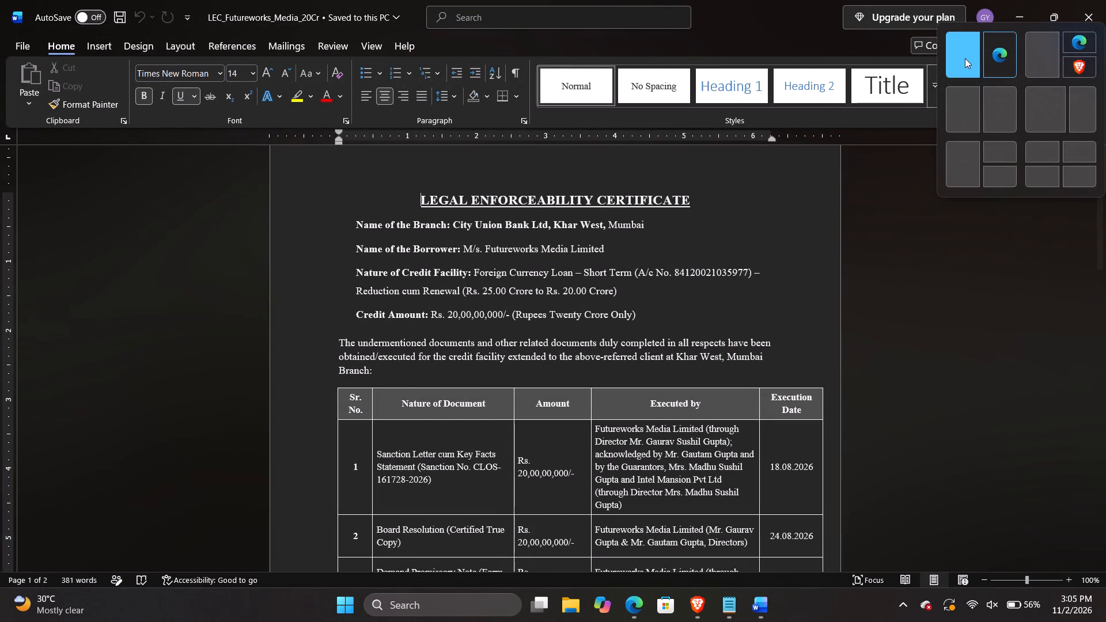
Review the 20Cr certificate's document table against the signed Khar 404 PDF.
scroll(348, 230, "down", 1)
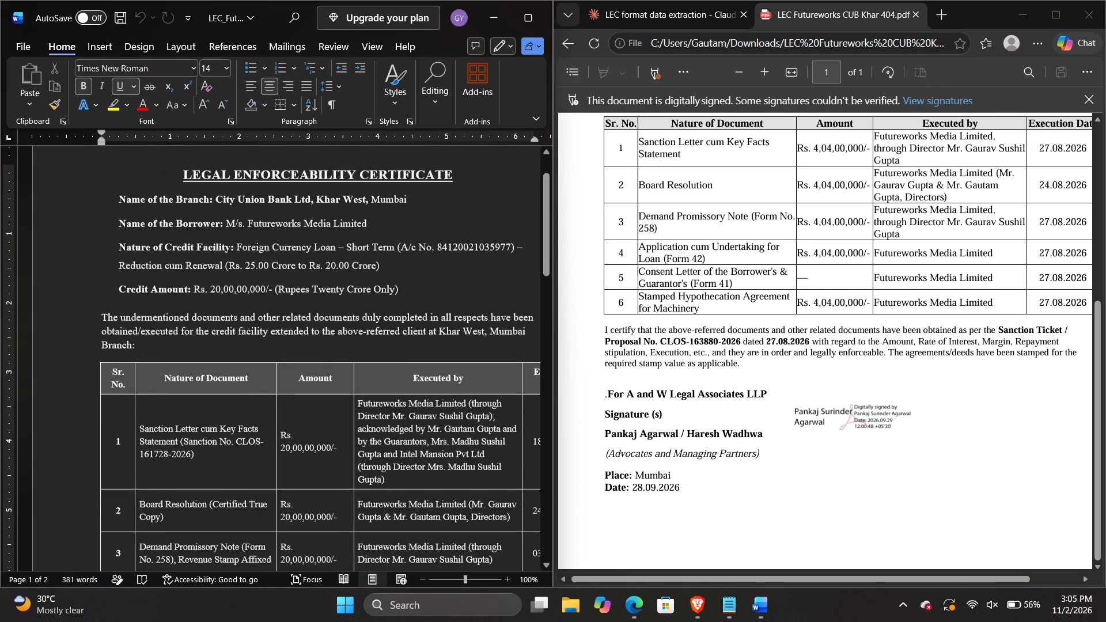
scroll(348, 230, "down", 1)
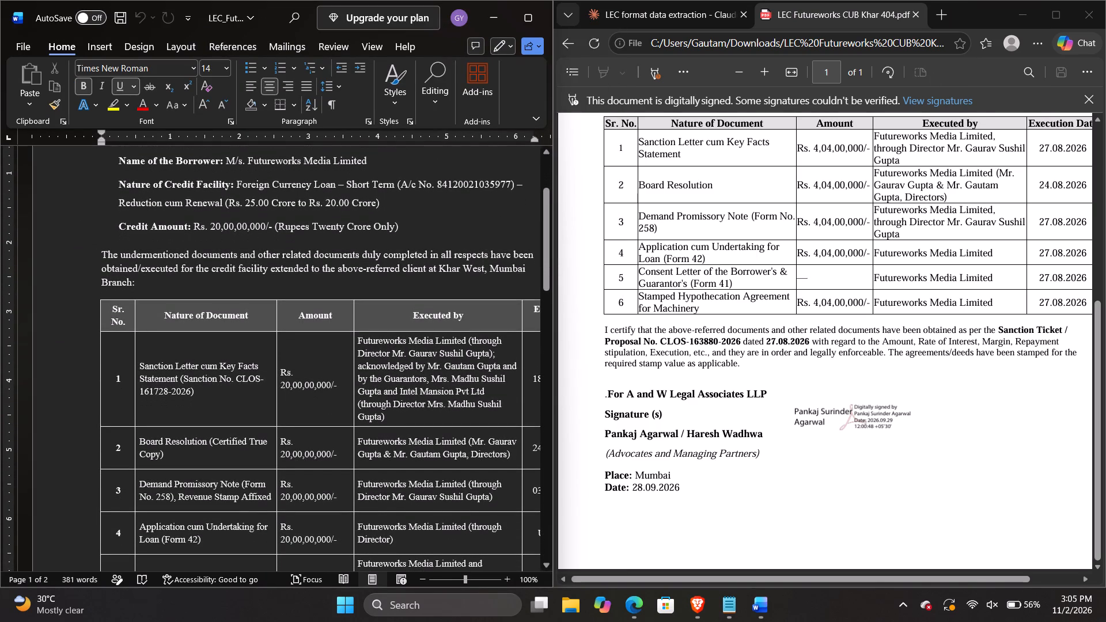
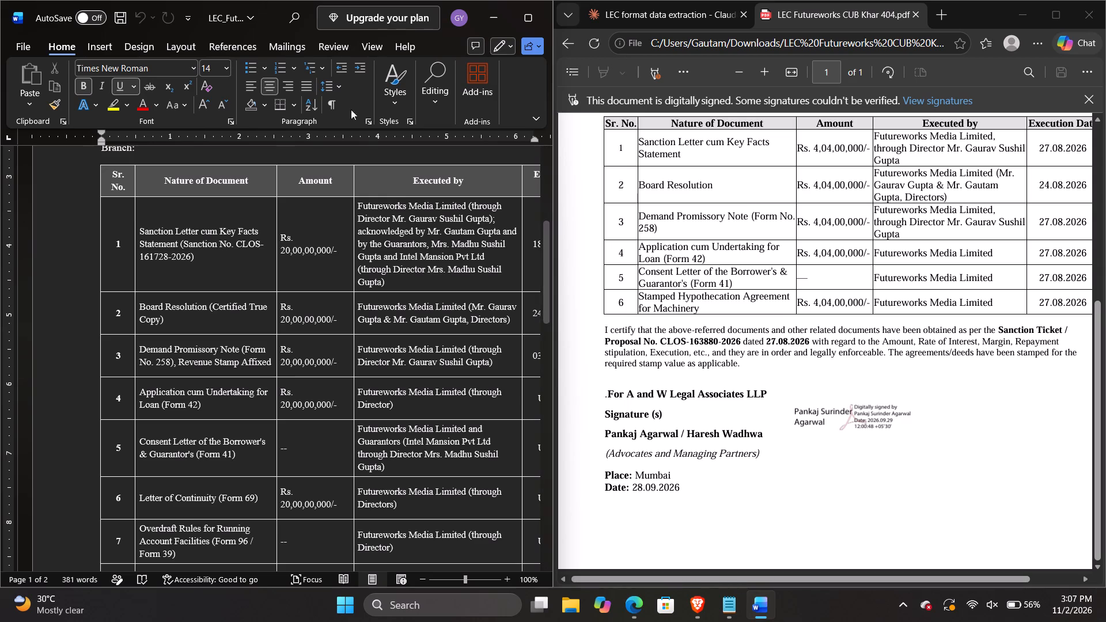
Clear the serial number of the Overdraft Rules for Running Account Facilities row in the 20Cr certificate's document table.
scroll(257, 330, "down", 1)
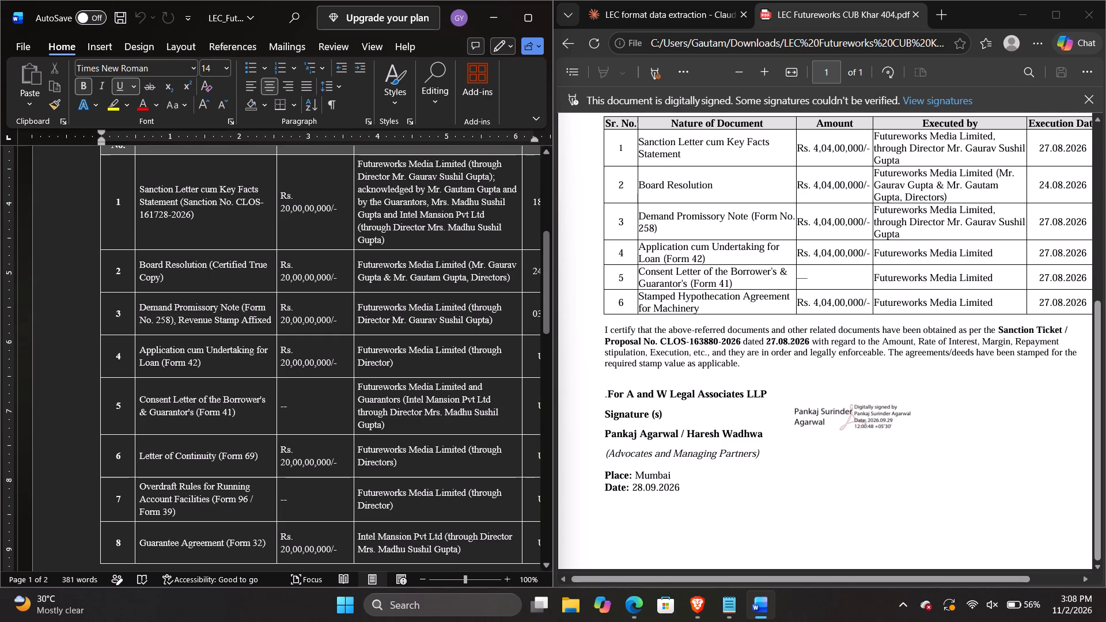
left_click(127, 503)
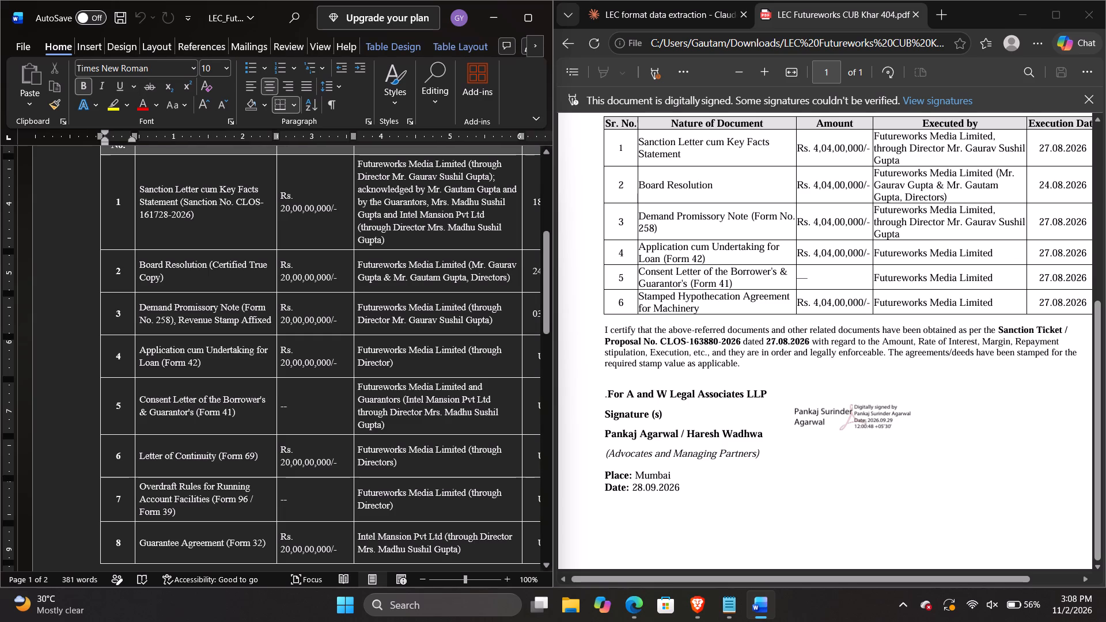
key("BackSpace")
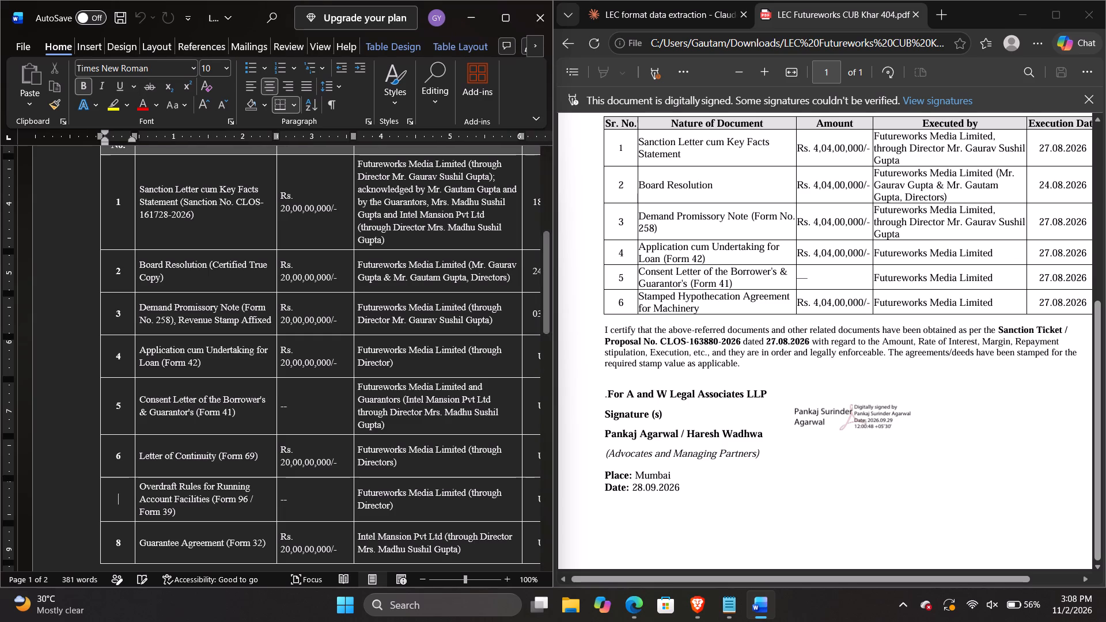
Delete the MCA Index of Charges row from the end of the 20Cr certificate's document table.
scroll(127, 503, "right", 1)
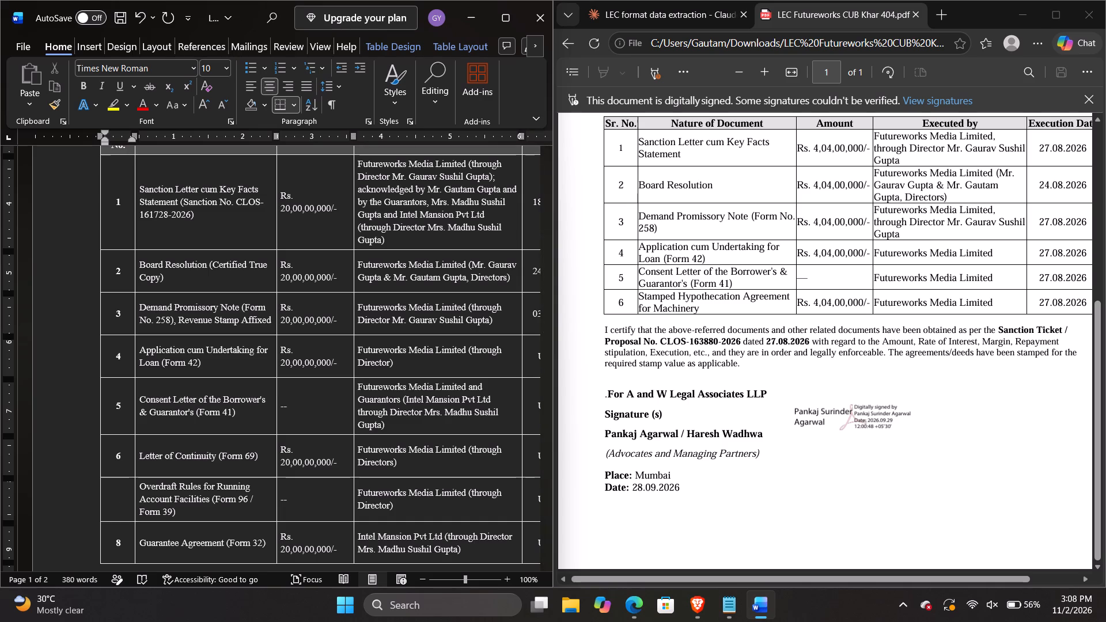
scroll(156, 510, "down", 1)
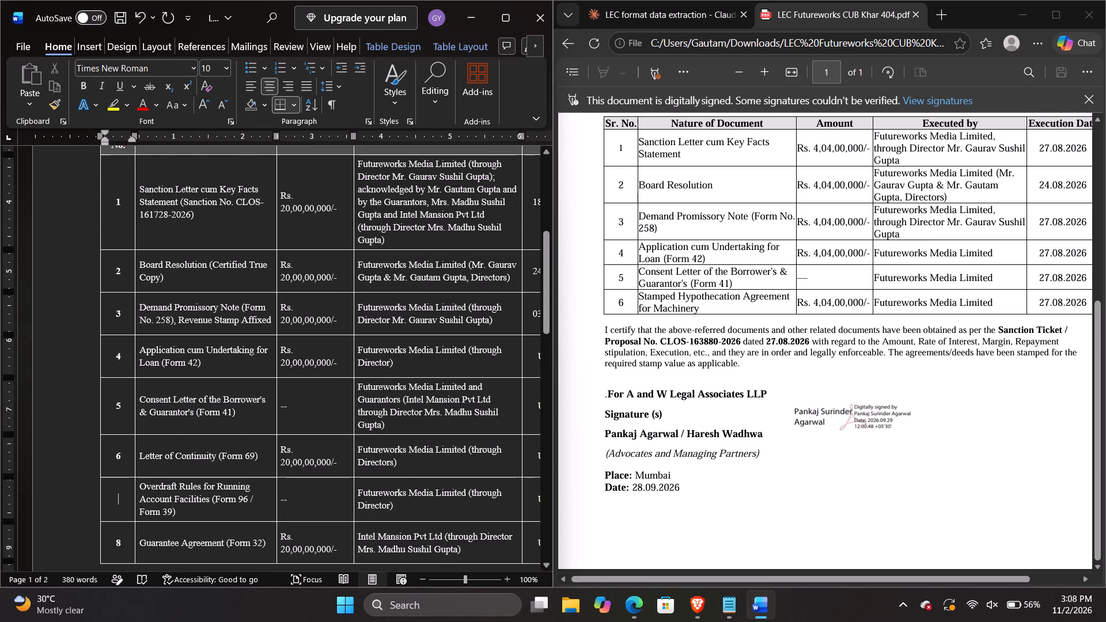
scroll(156, 510, "down", 2)
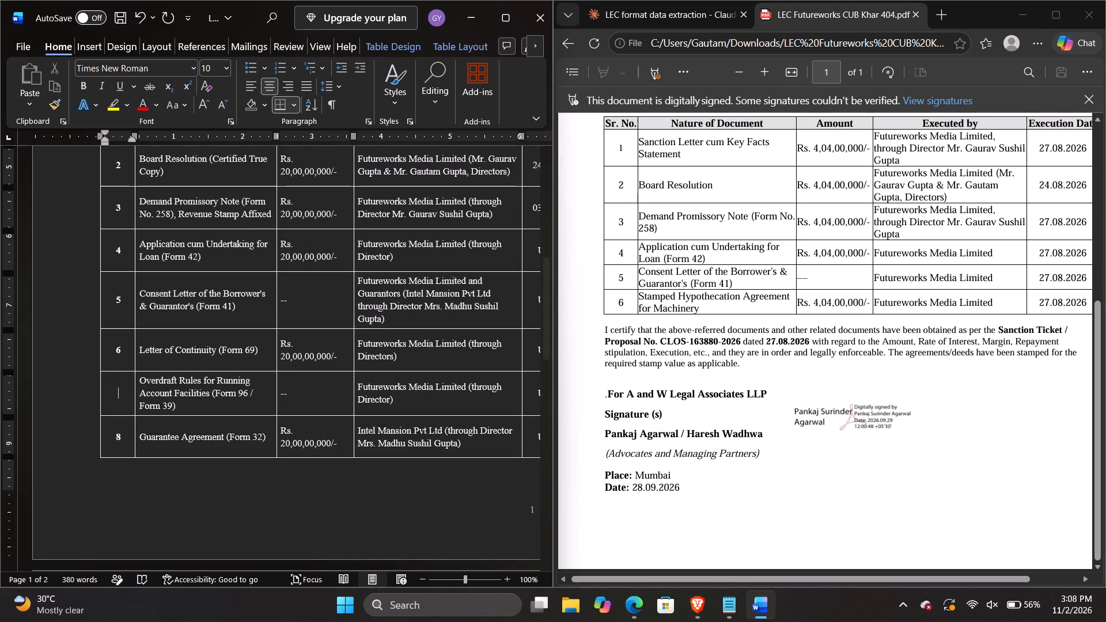
scroll(676, 219, "down", 1)
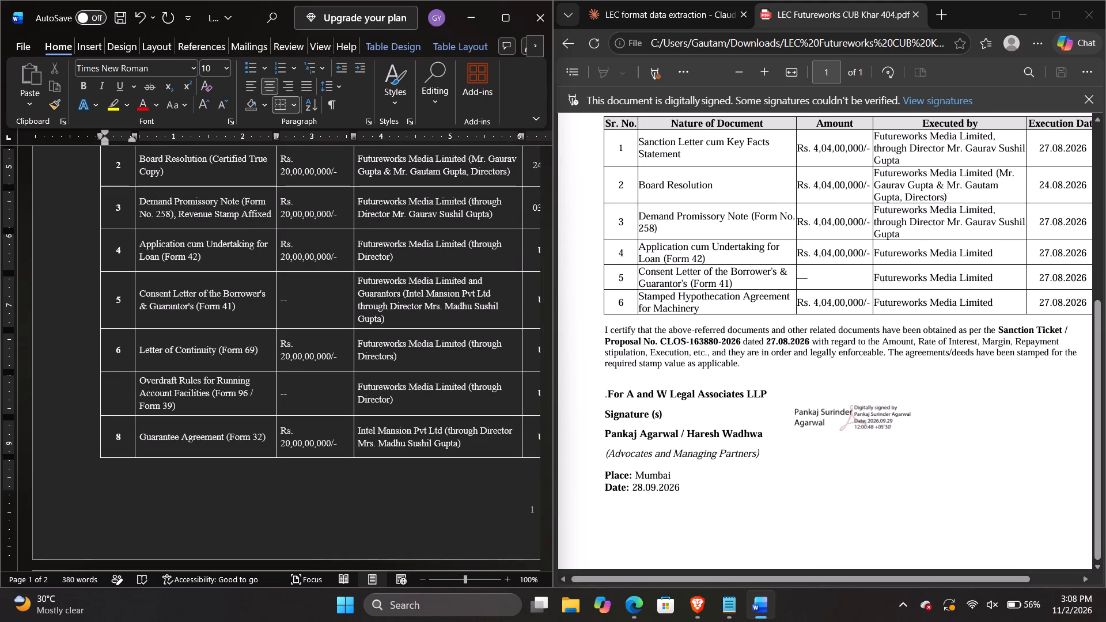
scroll(676, 219, "down", 1)
scroll(285, 421, "down", 2)
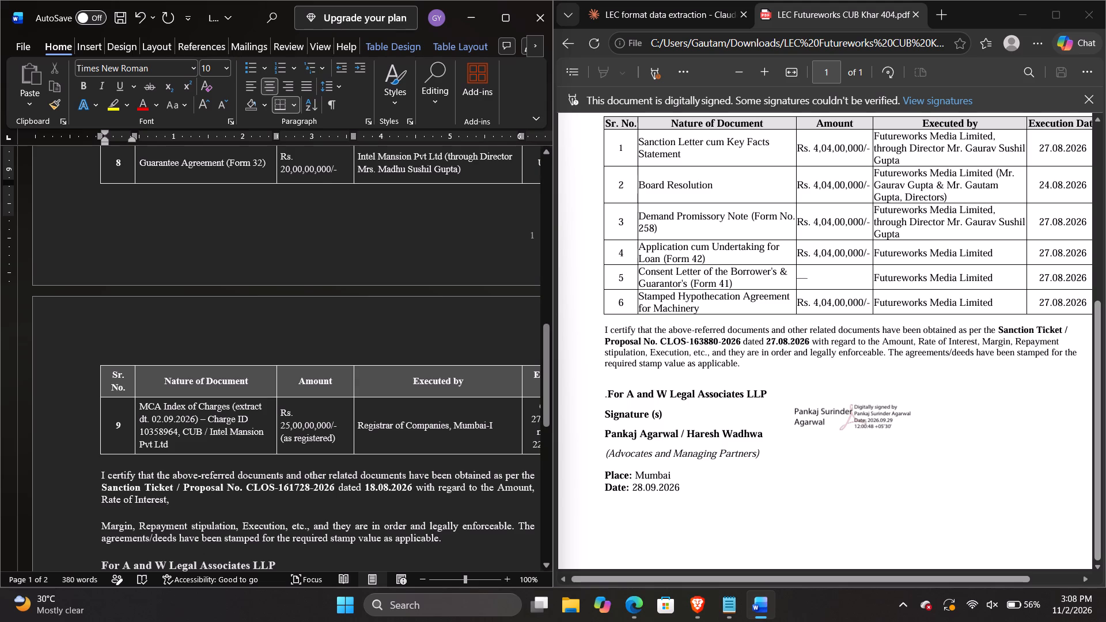
scroll(452, 428, "up", 1)
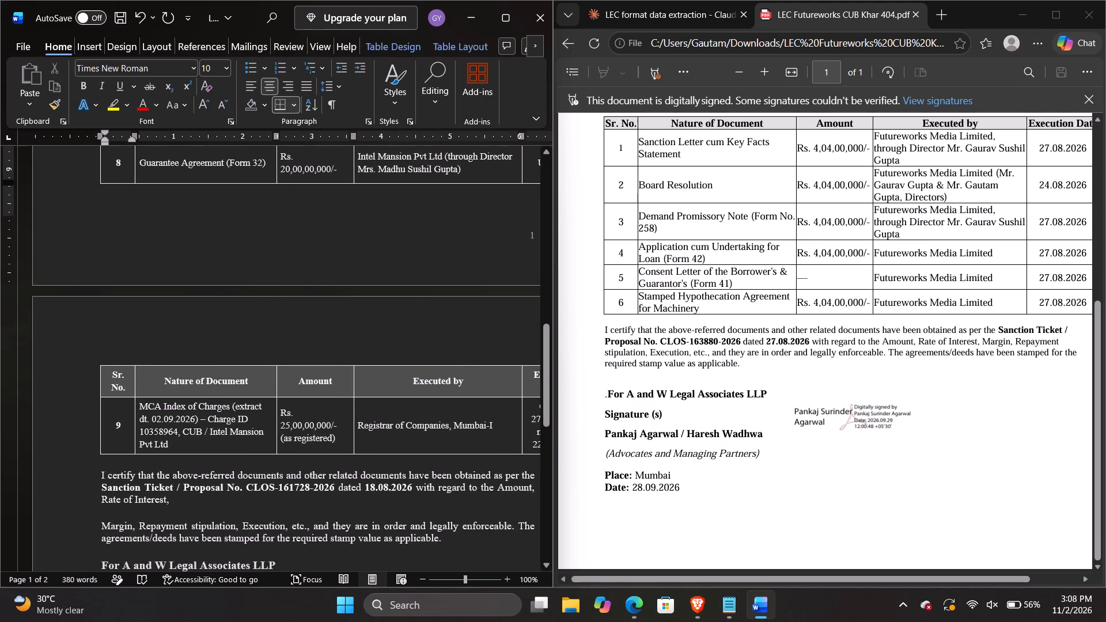
left_click_drag(170, 450, 158, 439)
left_click_drag(158, 439, 129, 430)
left_click(129, 430)
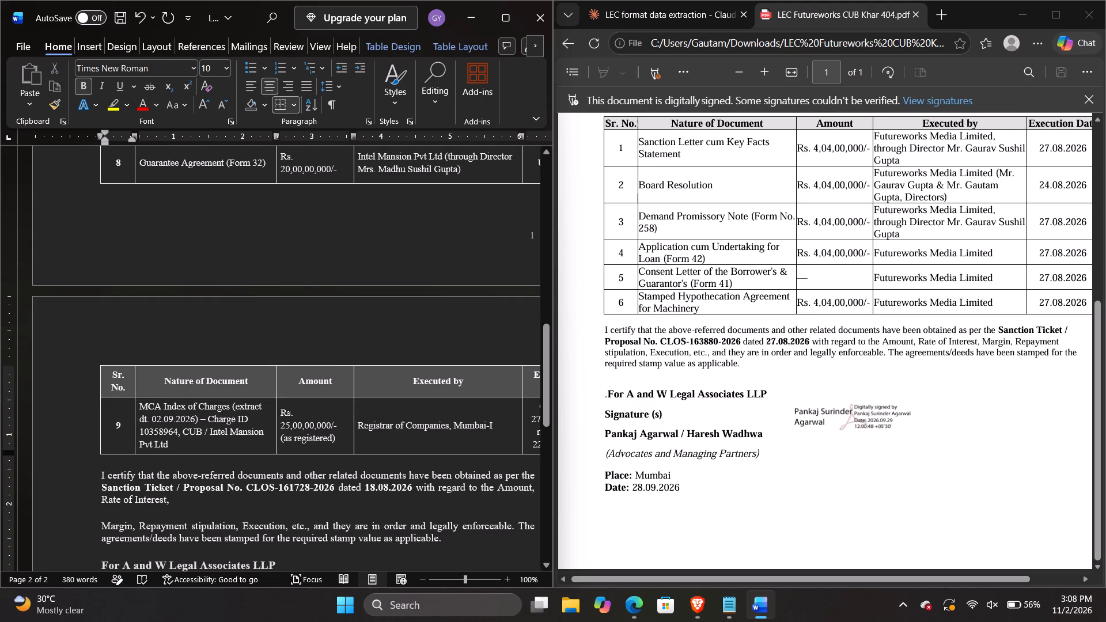
key("BackSpace")
scroll(147, 266, "right", 1)
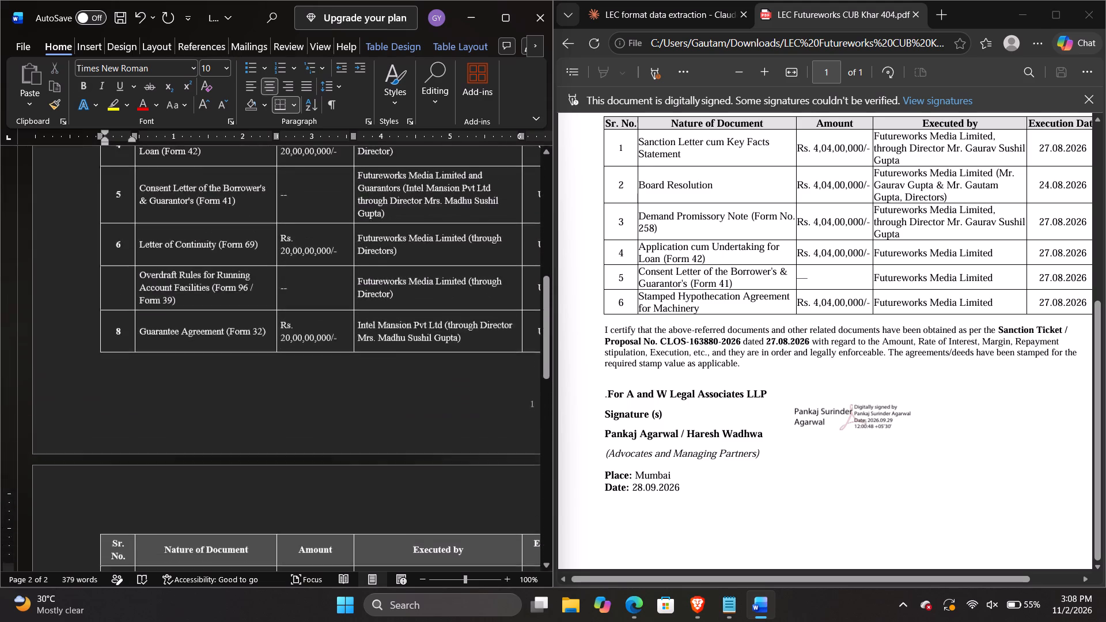
scroll(147, 266, "right", 1)
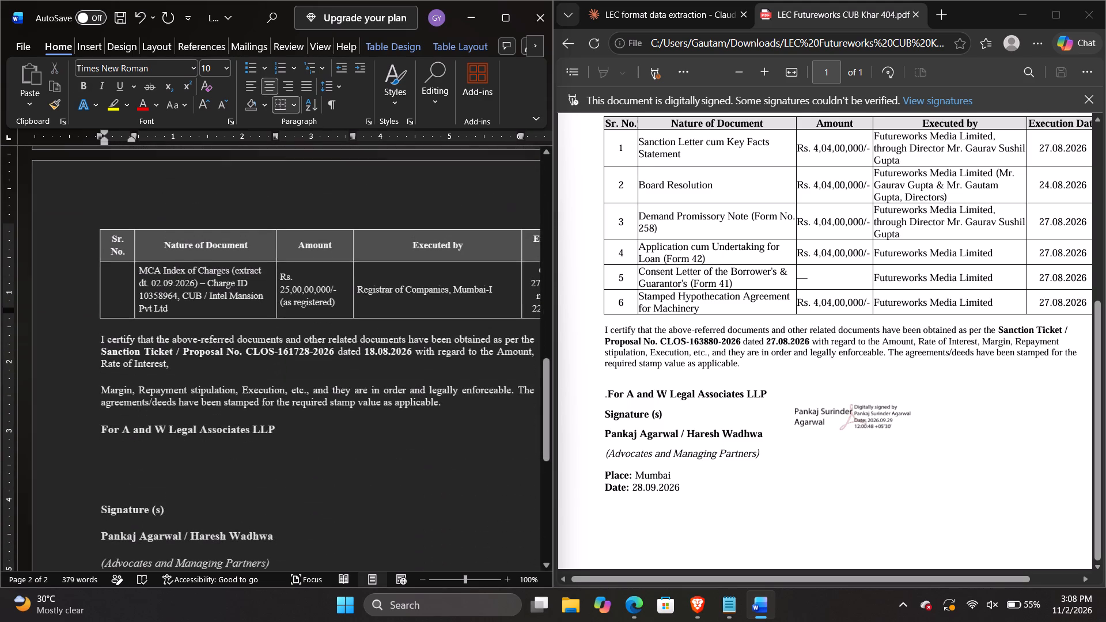
right_click(132, 272)
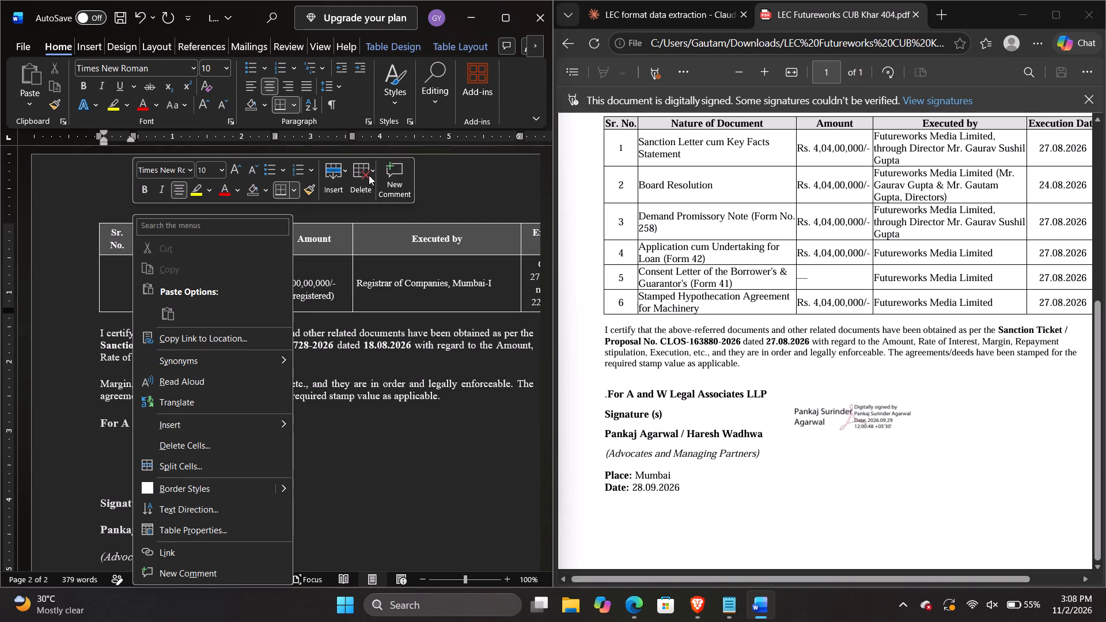
left_click(368, 175)
left_click(380, 251)
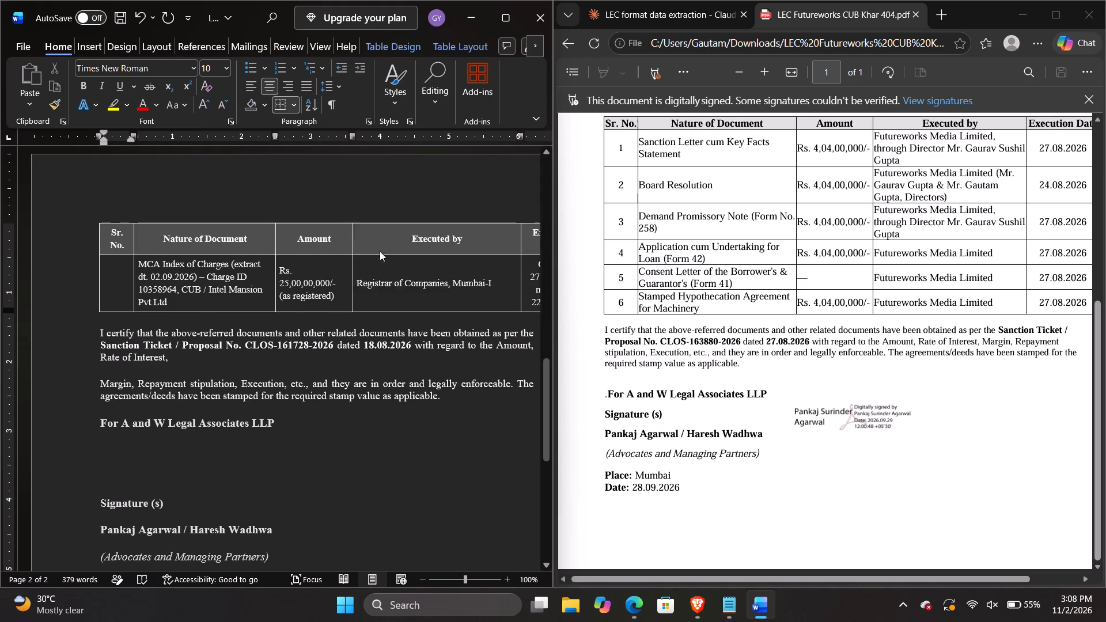
Delete the Overdraft Rules for Running Account Facilities row from the document table.
scroll(232, 270, "up", 3)
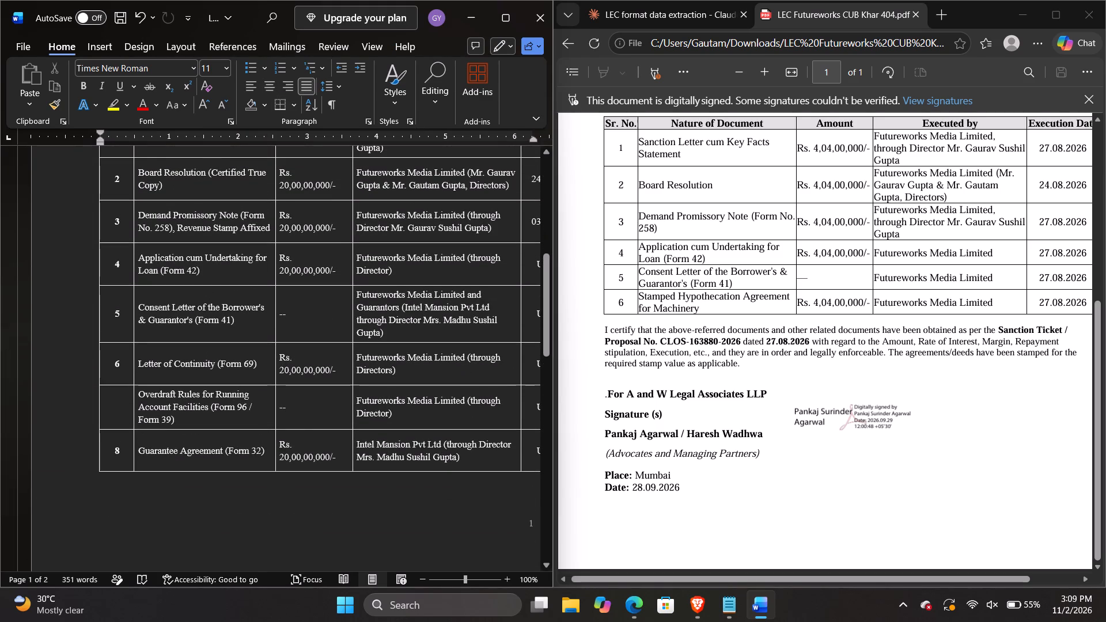
right_click(116, 401)
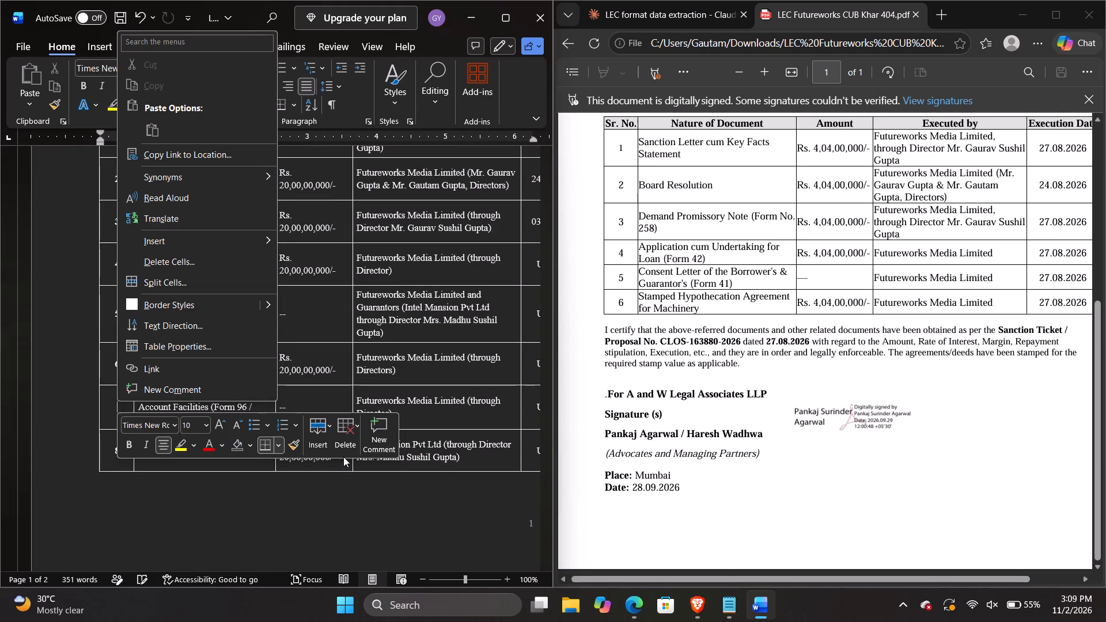
left_click(335, 427)
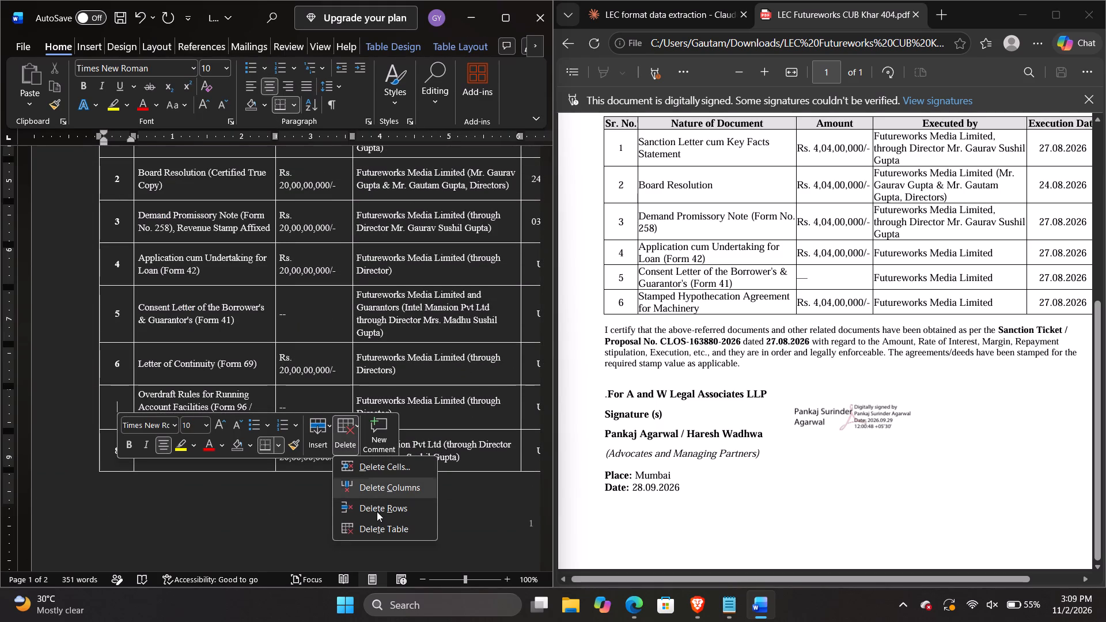
left_click(377, 511)
Renumber the Guarantee Agreement (Form 32) row as 7 in the document table.
scroll(332, 342, "up", 3)
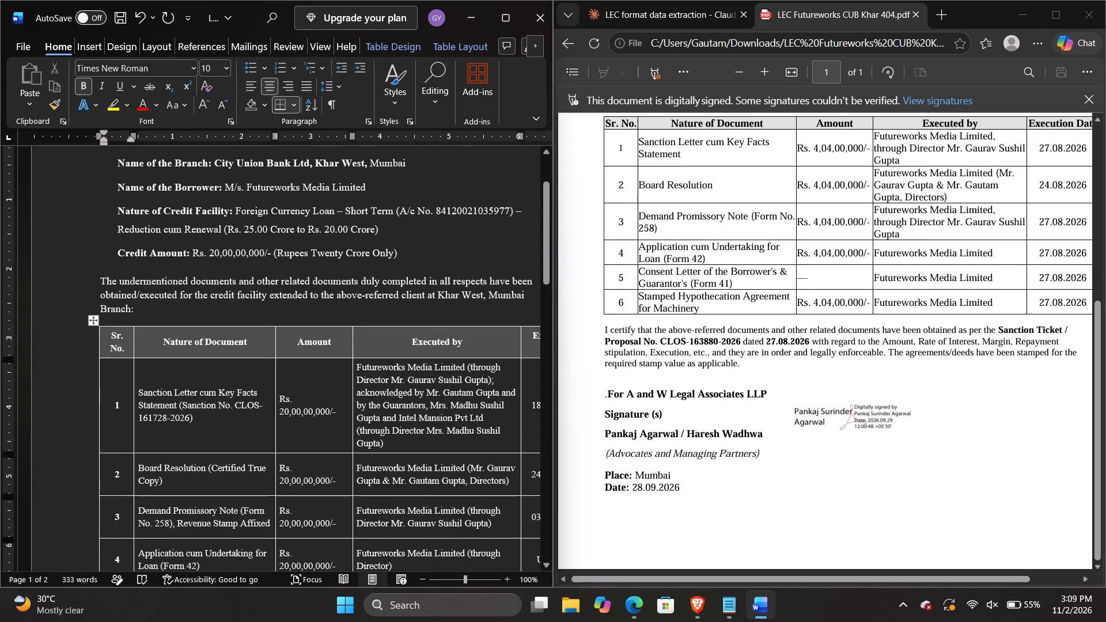
scroll(332, 342, "down", 2)
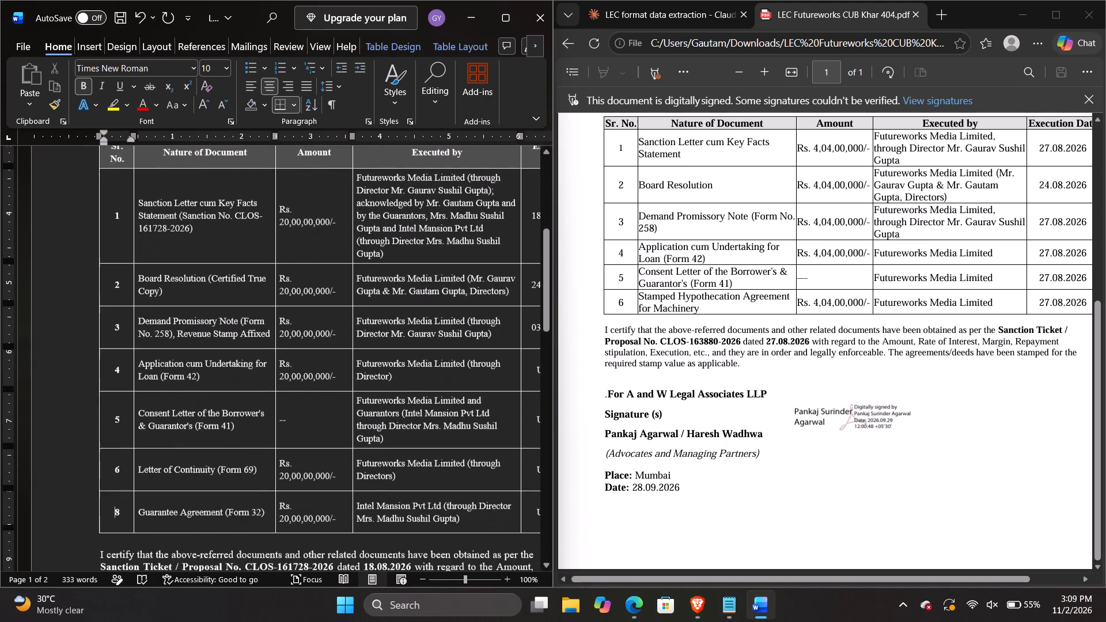
scroll(332, 342, "down", 1)
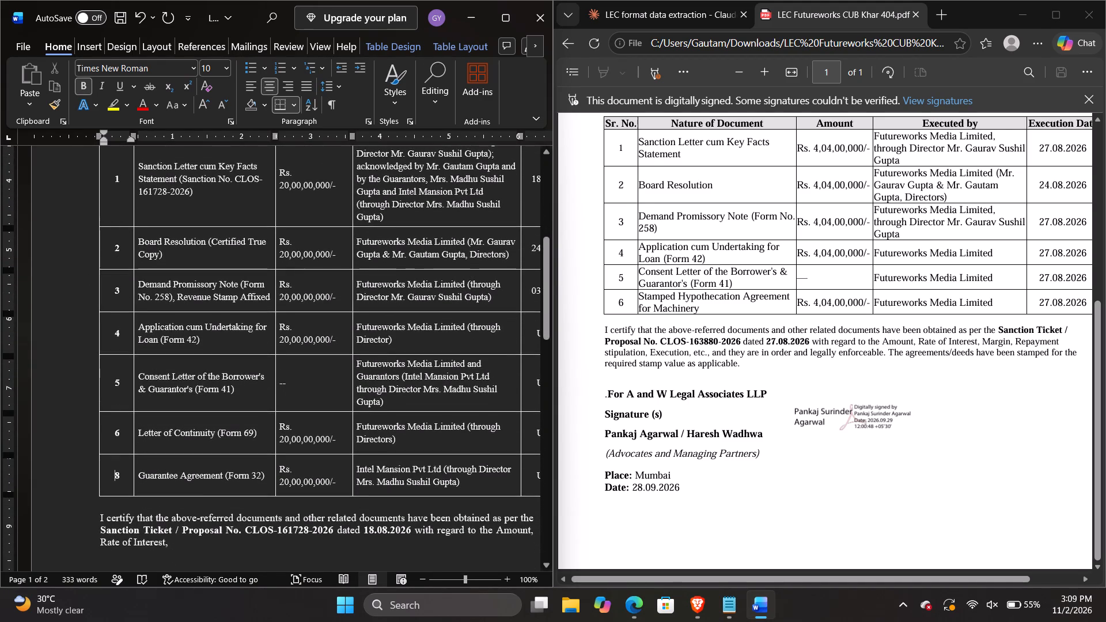
left_click(131, 477)
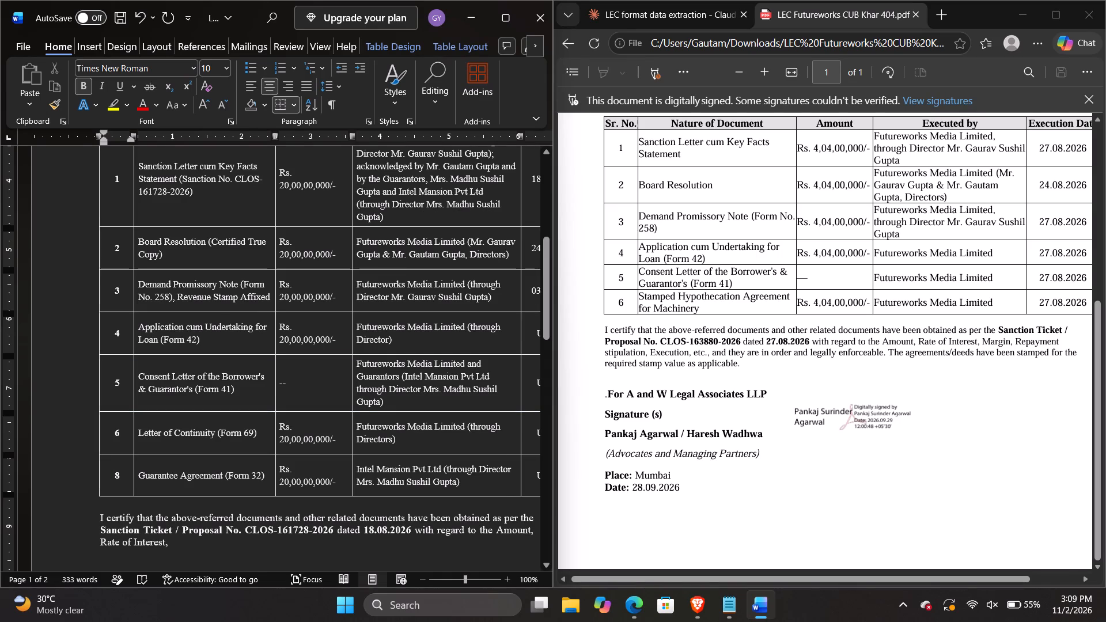
key("BackSpace")
key("7")
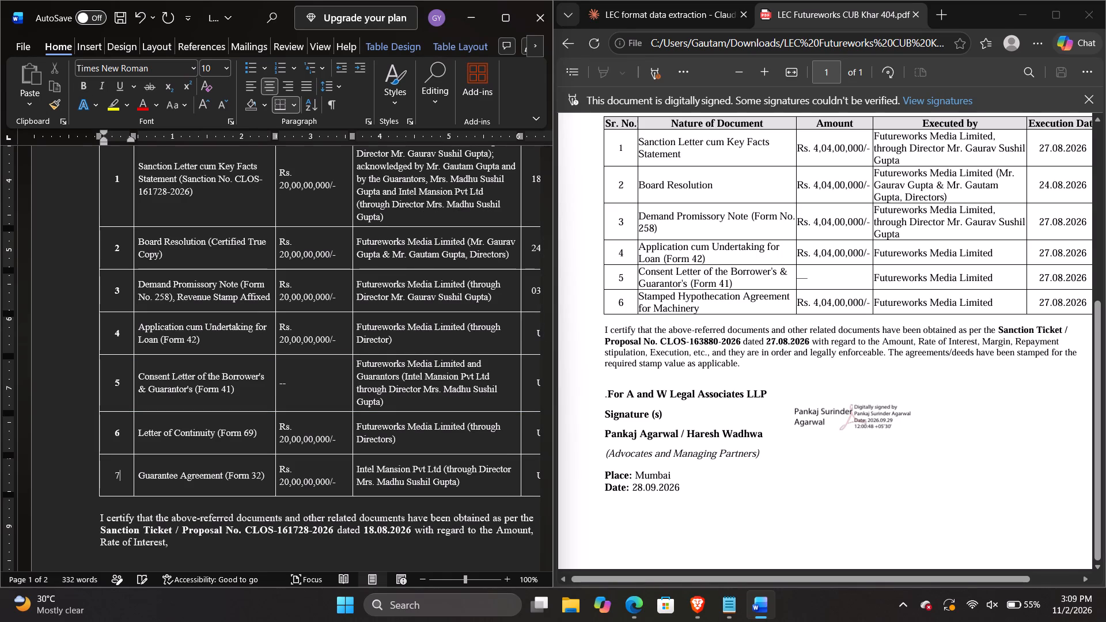
key("Return")
scroll(131, 477, "down", 1)
key("BackSpace")
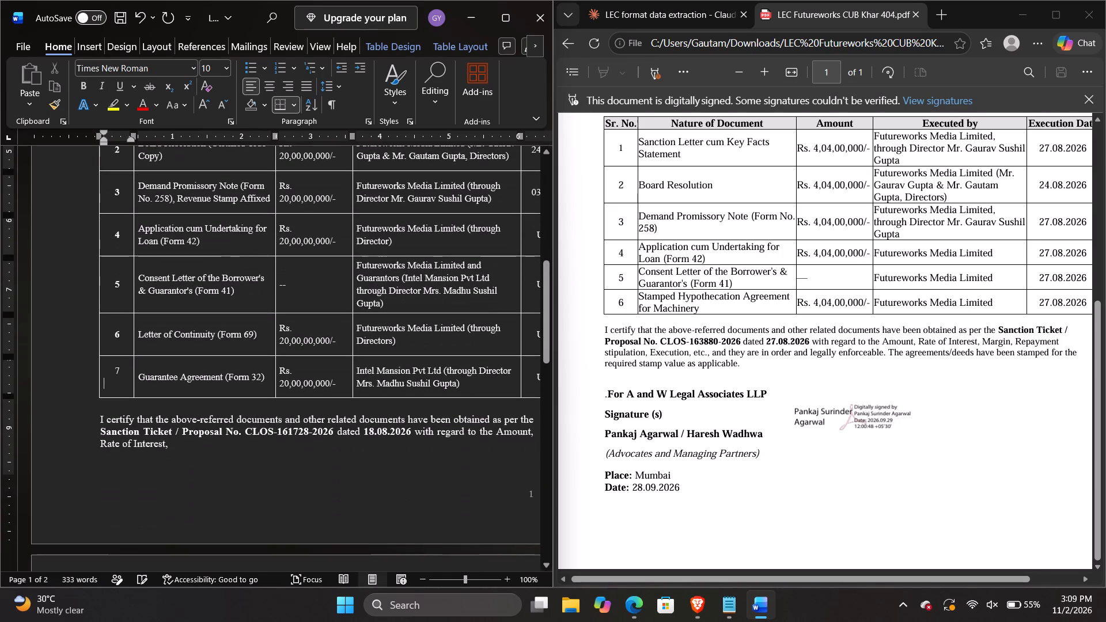
key("BackSpace")
Check the edited document table, save the Futureworks 20Cr certificate and close it.
scroll(333, 415, "down", 2)
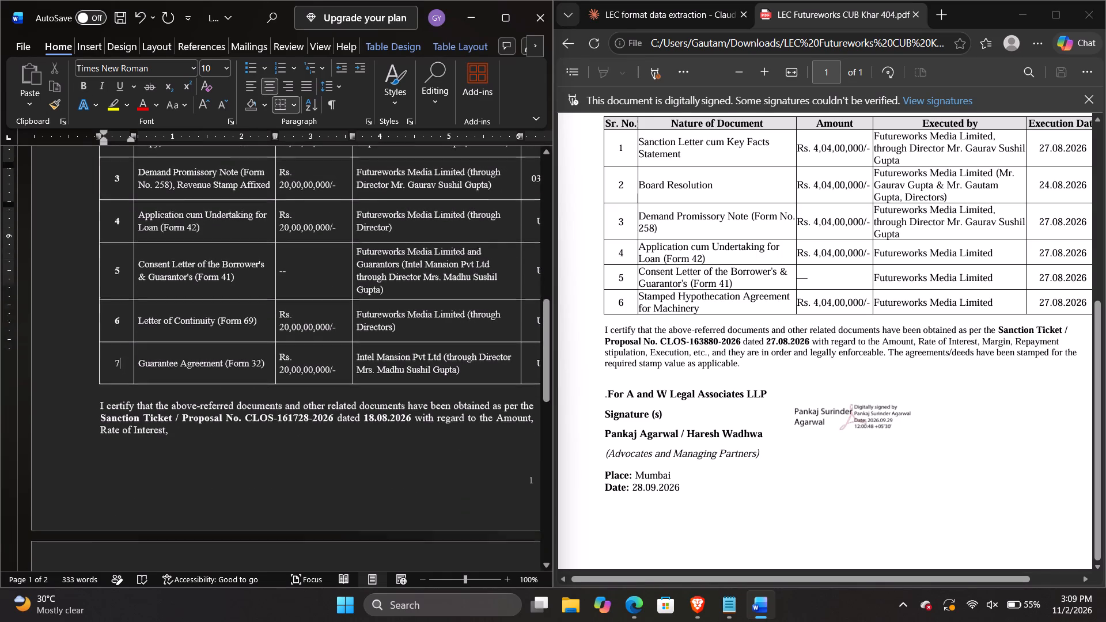
scroll(333, 415, "down", 2)
scroll(333, 415, "up", 4)
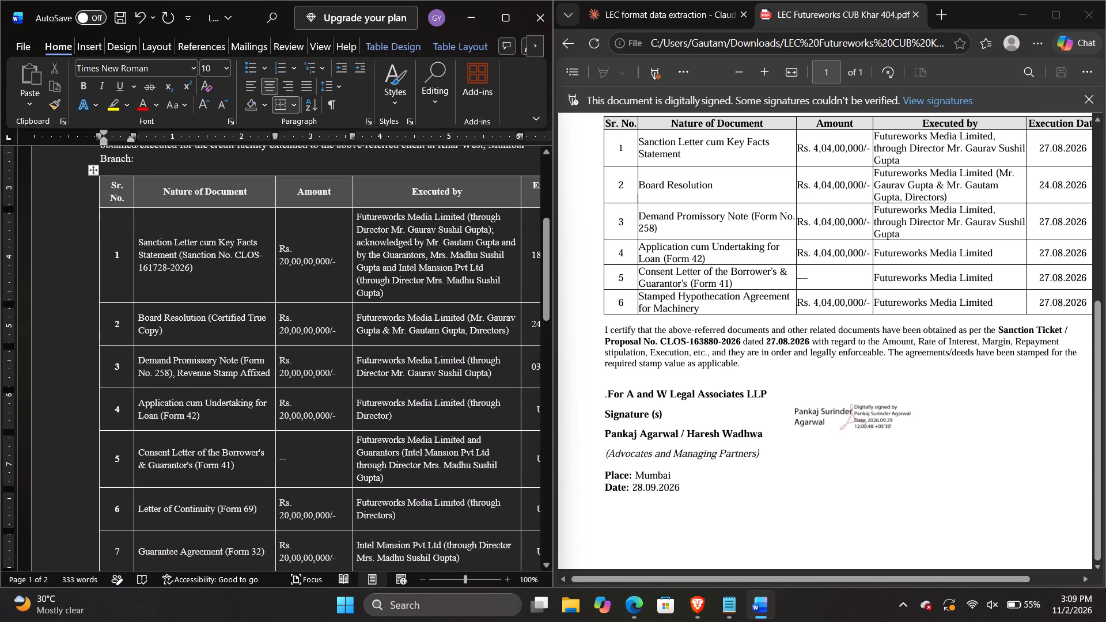
key("ctrl+s")
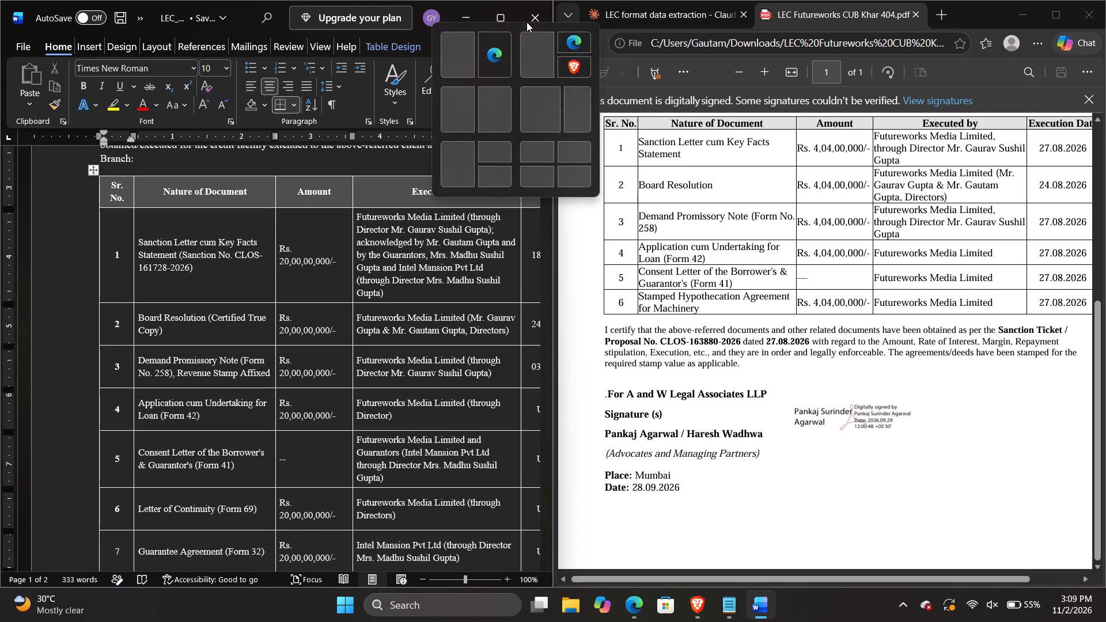
left_click(539, 6)
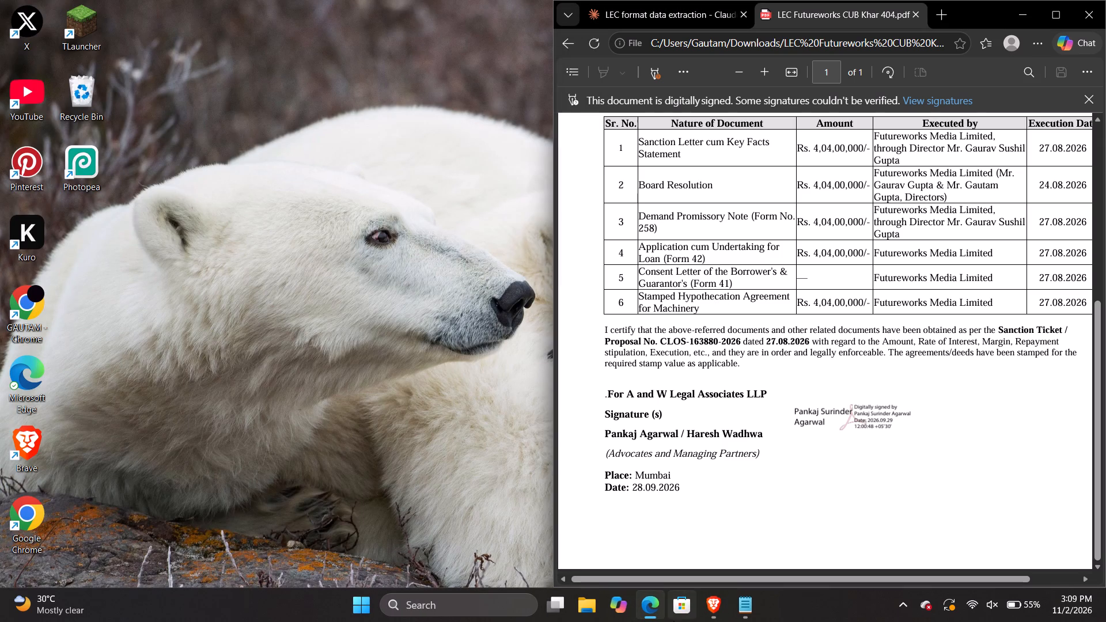
Open the LEC_Futureworks_Studios_Pvt_Ltd certificate from the KHAR subfolder of CUB on the C: drive, and close the folder window.
left_click(588, 614)
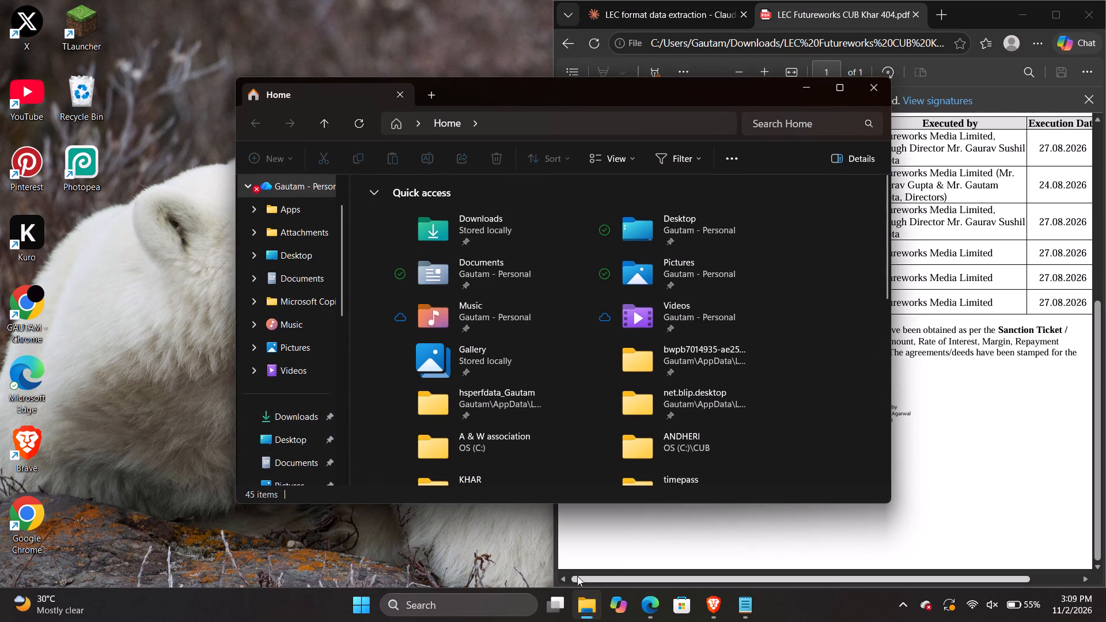
scroll(281, 411, "down", 6)
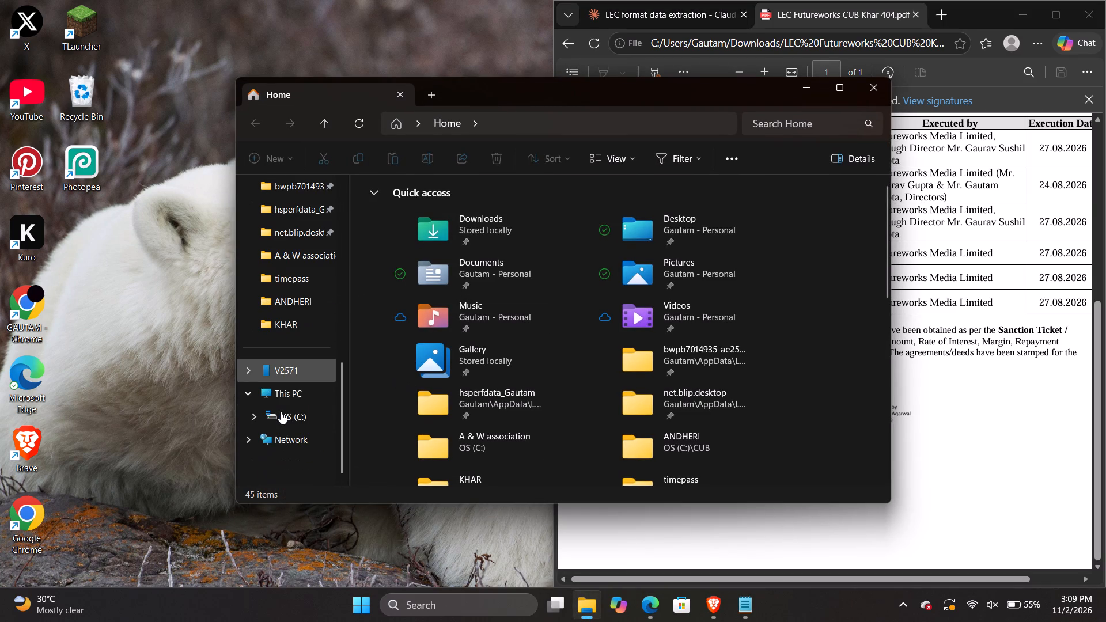
left_click(283, 423)
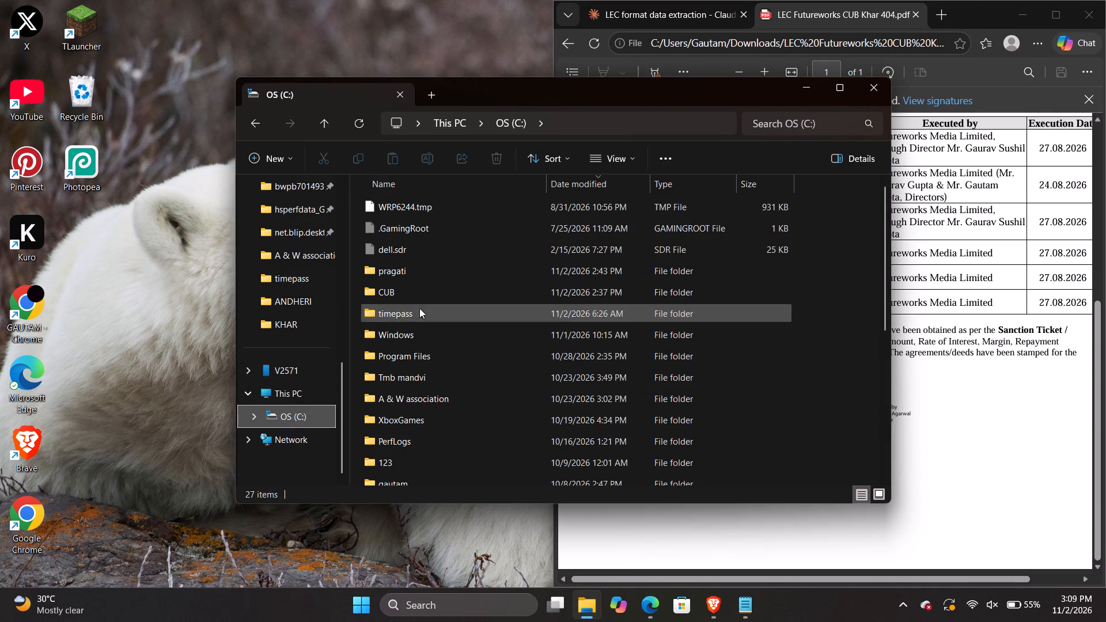
double_click(419, 298)
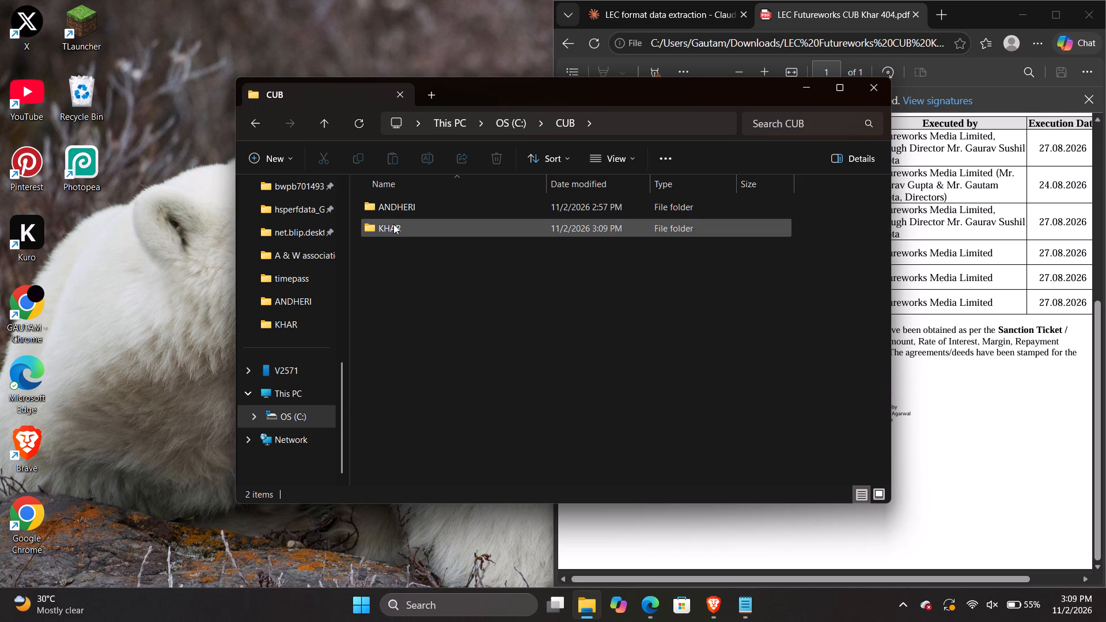
double_click(393, 224)
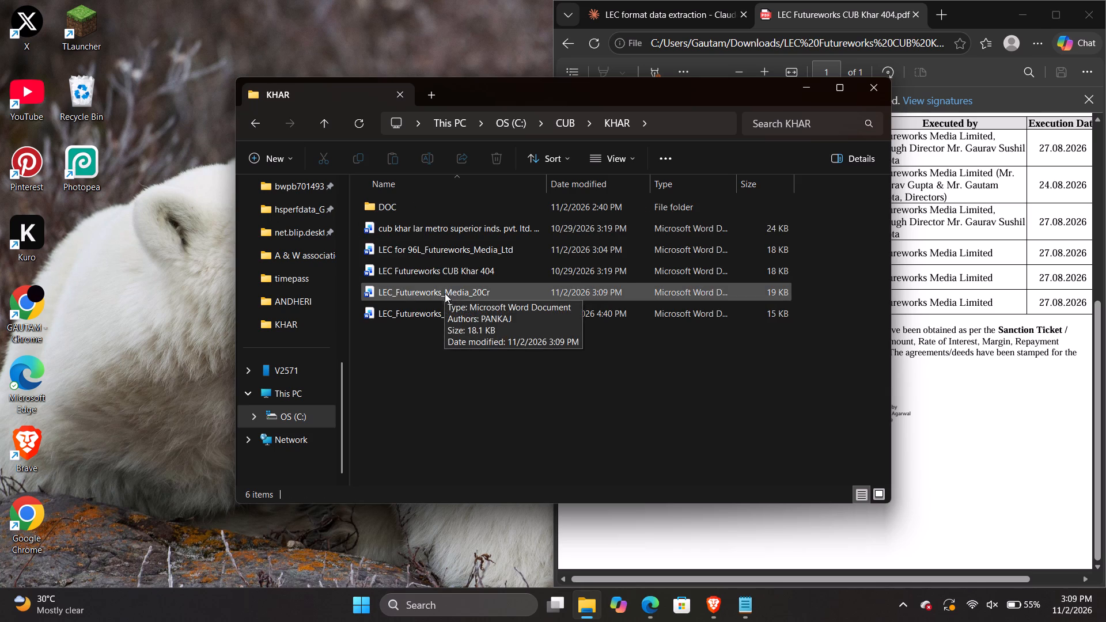
double_click(412, 310)
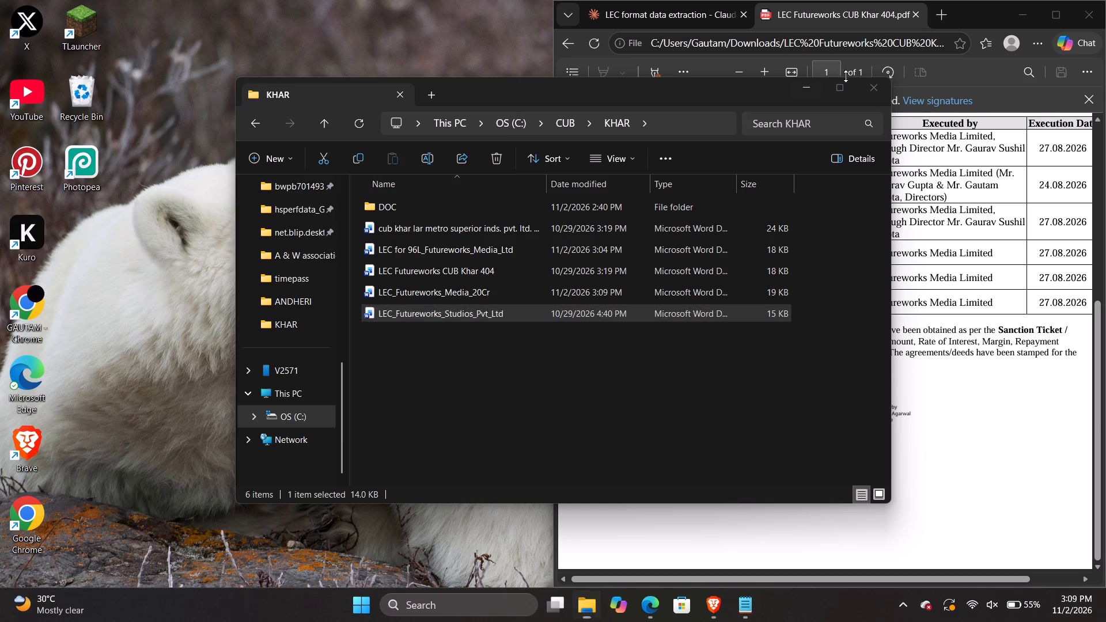
left_click(868, 90)
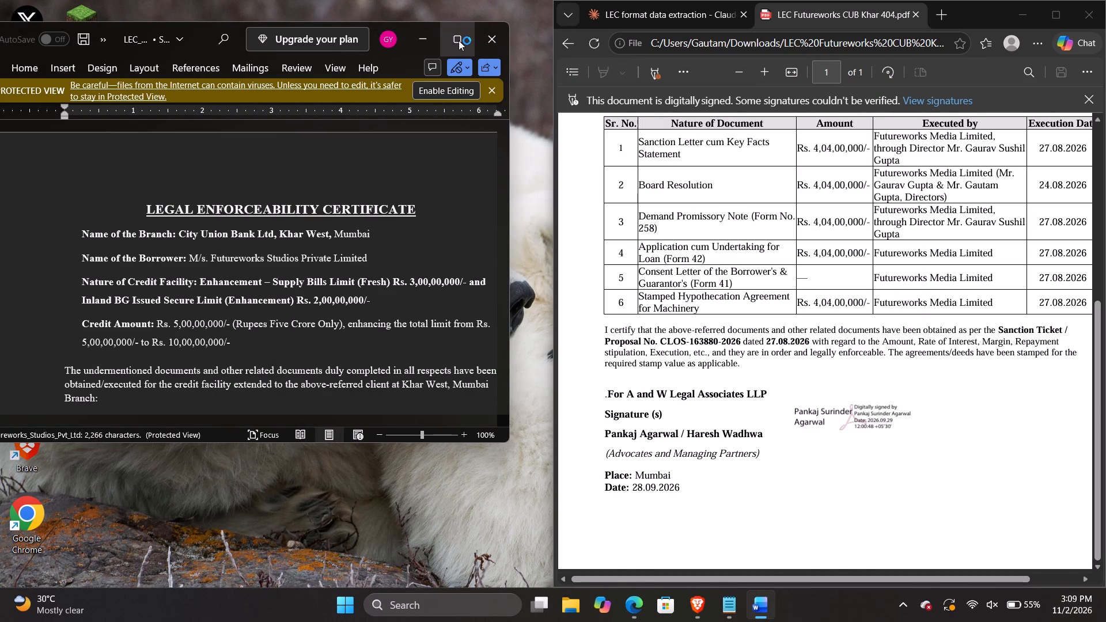
Place the Futureworks Studios certificate beside the signed Khar 404 PDF and examine its document table and certification paragraph.
left_click(402, 77)
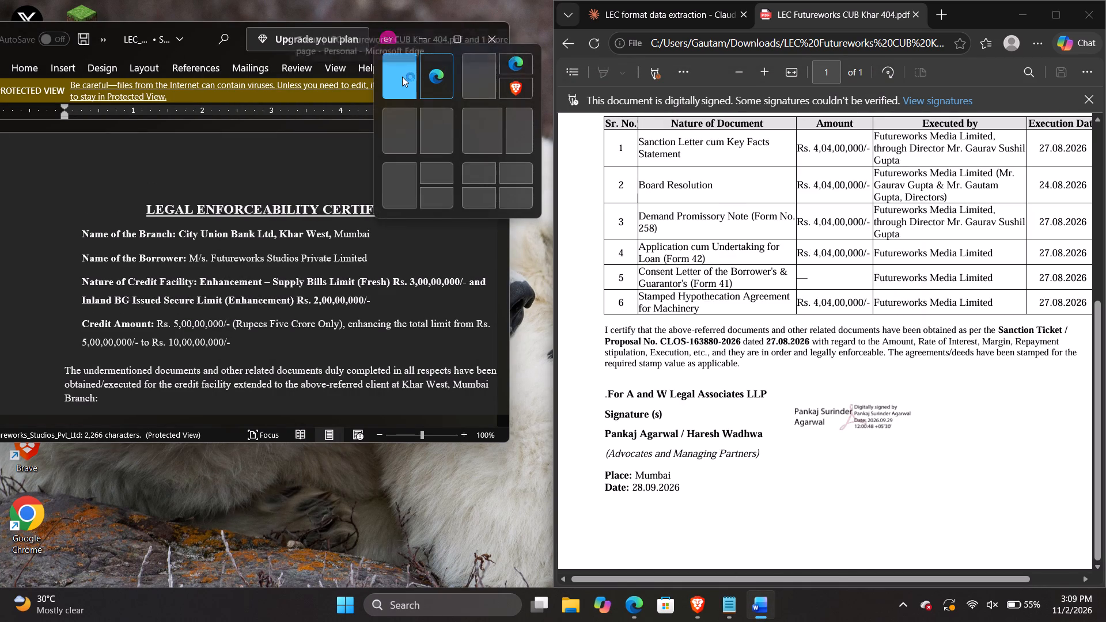
scroll(309, 264, "down", 1)
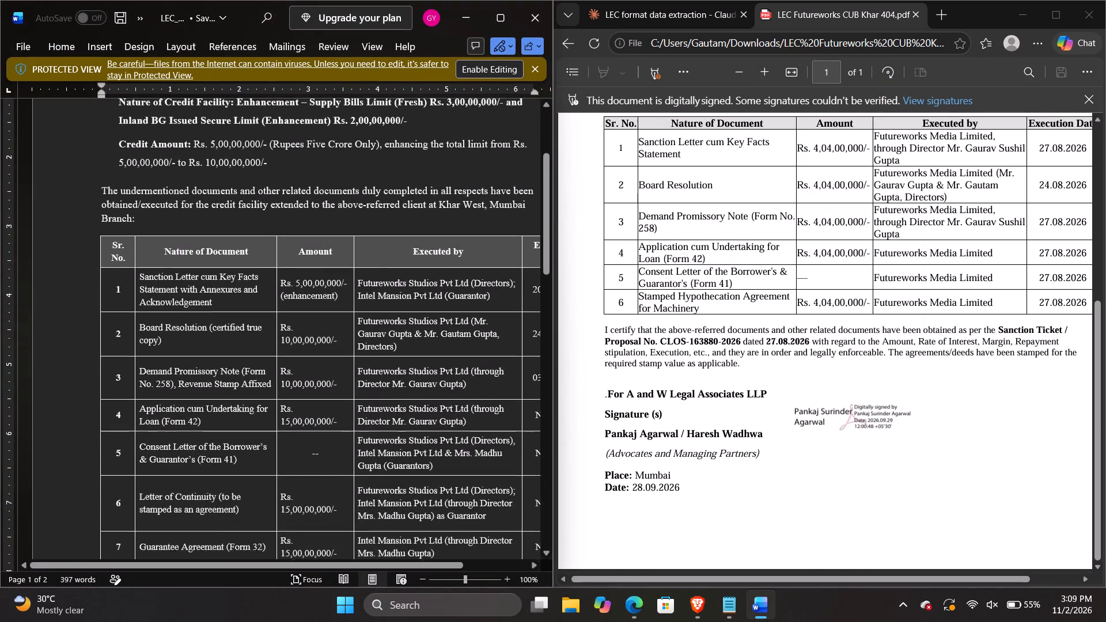
scroll(309, 264, "left", 1)
scroll(309, 264, "down", 1)
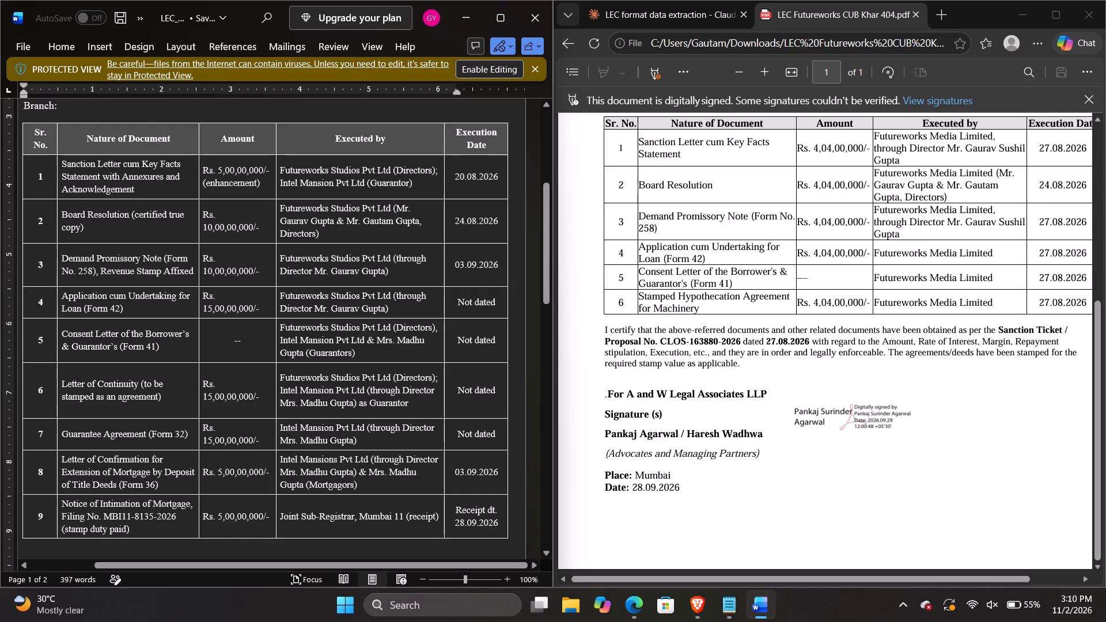
left_click(41, 471)
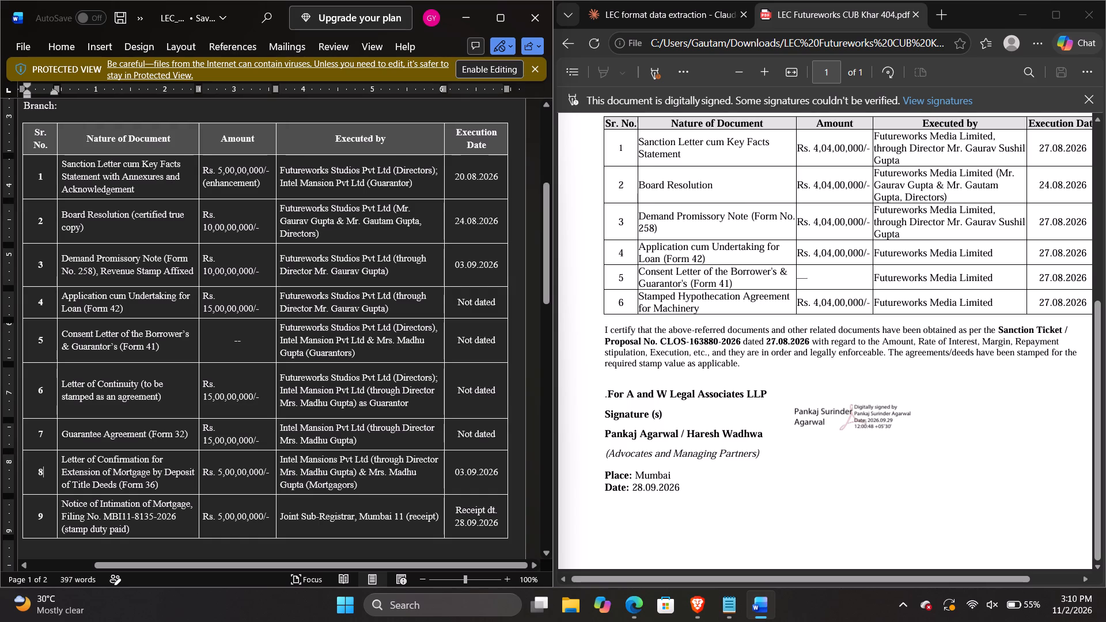
scroll(41, 471, "down", 1)
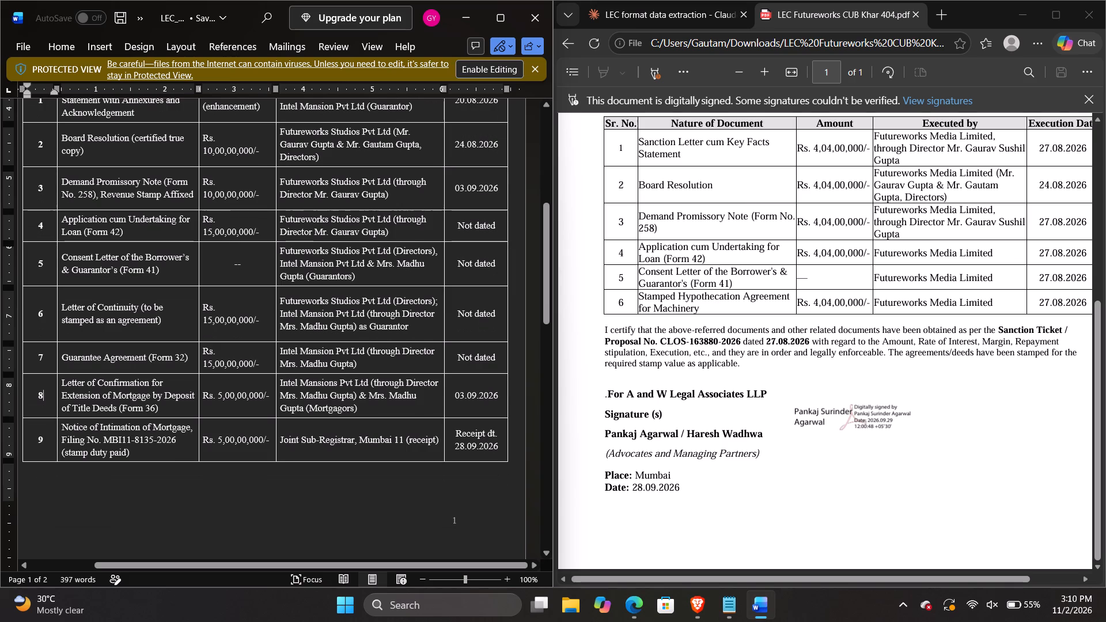
scroll(41, 471, "down", 1)
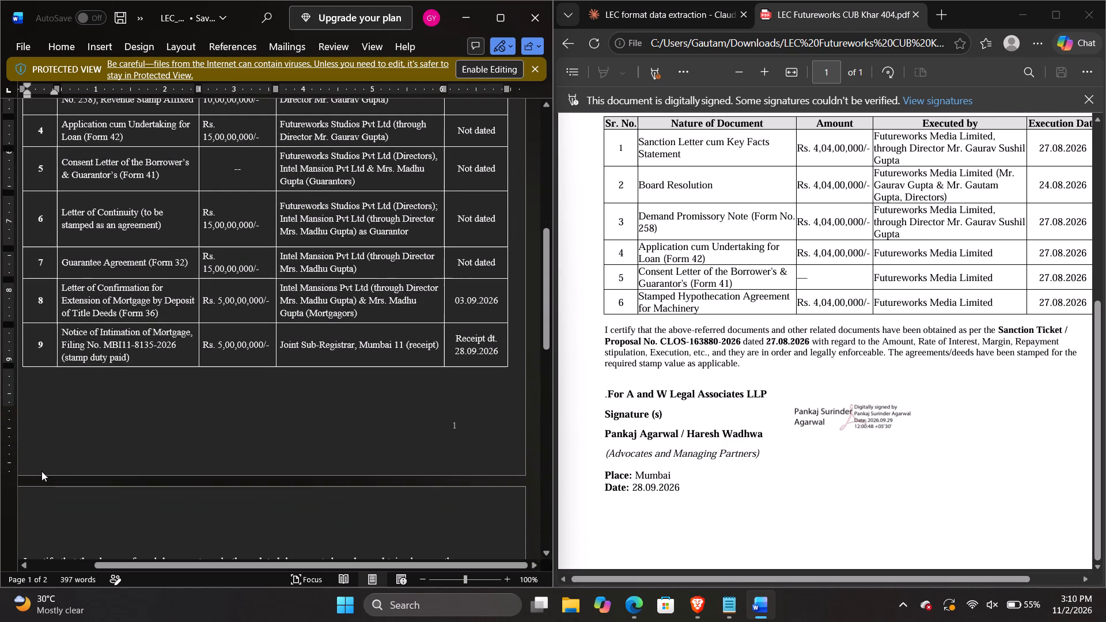
scroll(41, 471, "down", 1)
scroll(41, 471, "up", 1)
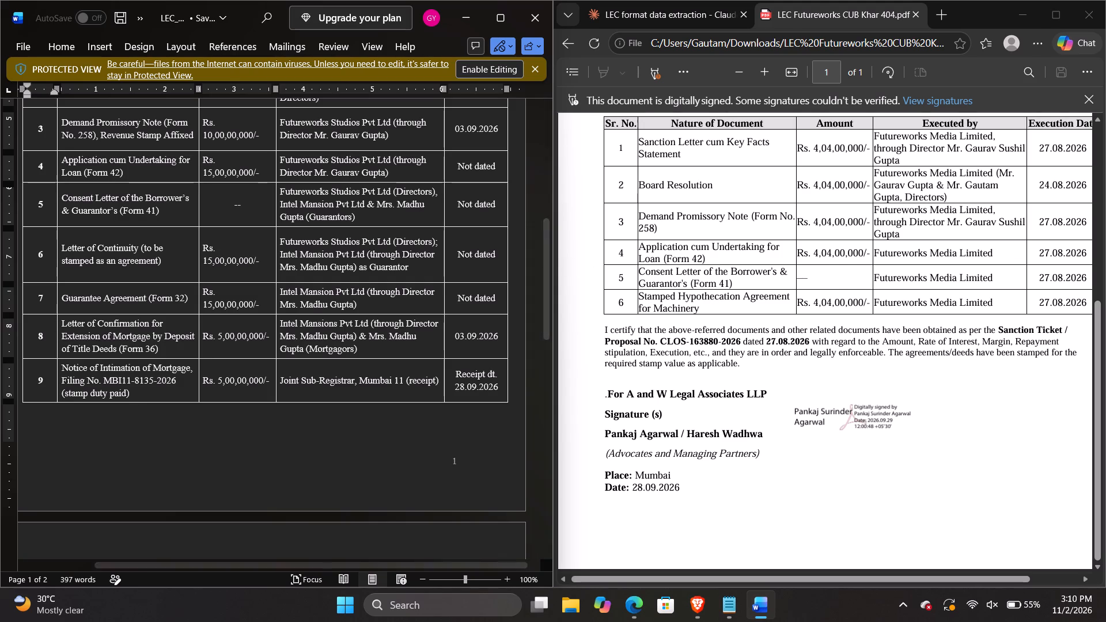
scroll(657, 264, "down", 1)
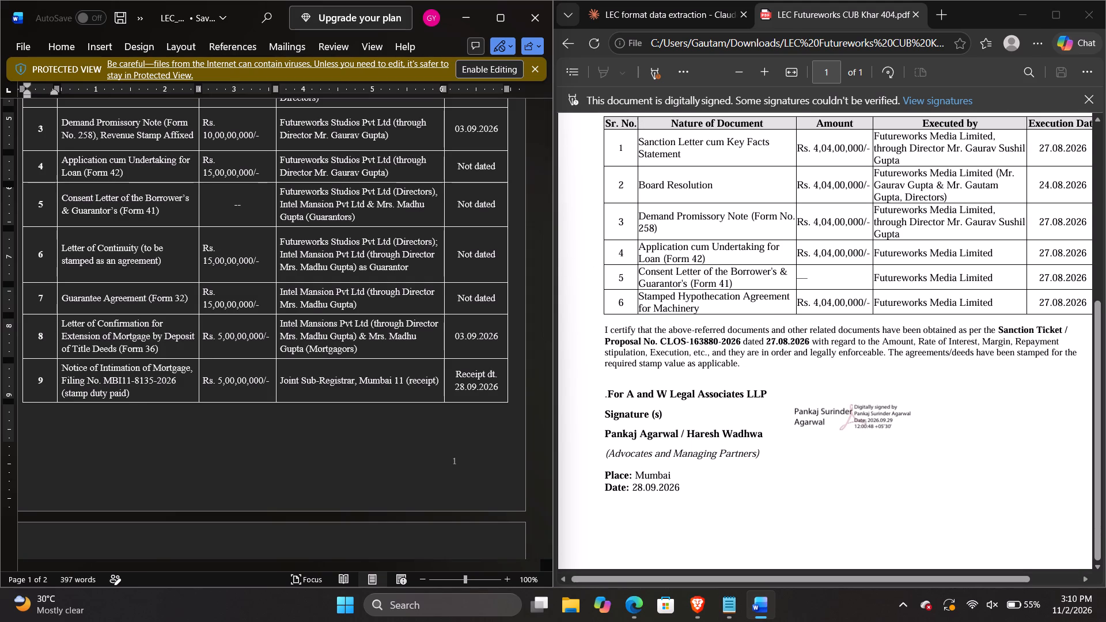
scroll(252, 331, "up", 1)
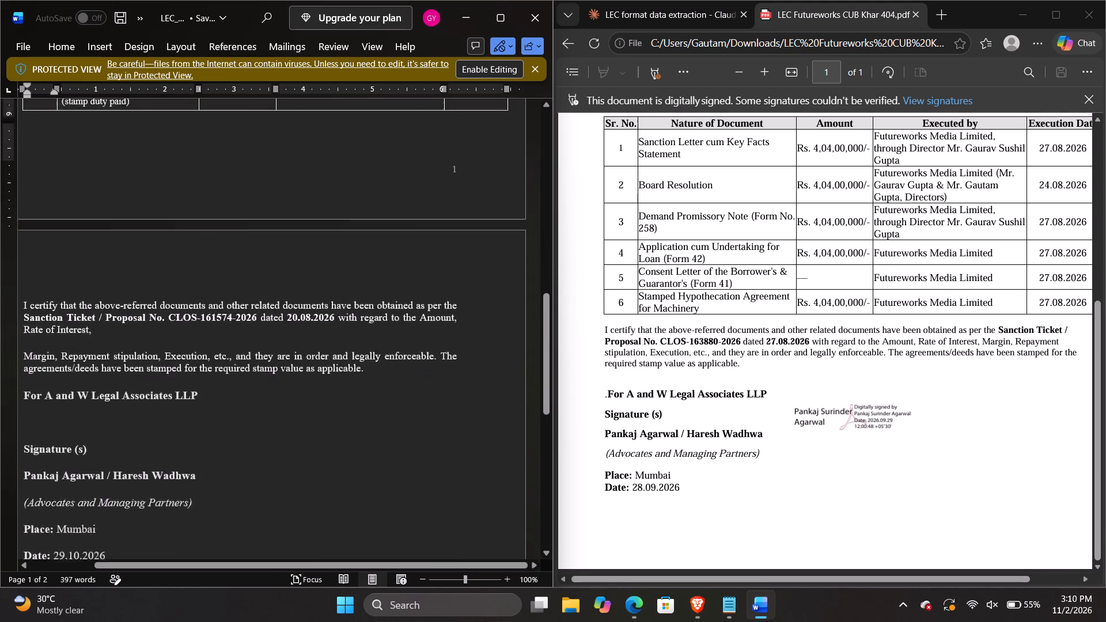
scroll(252, 331, "up", 1)
Enable editing for the Futureworks Studios certificate and place its window beside the signed PDF again.
right_click(42, 326)
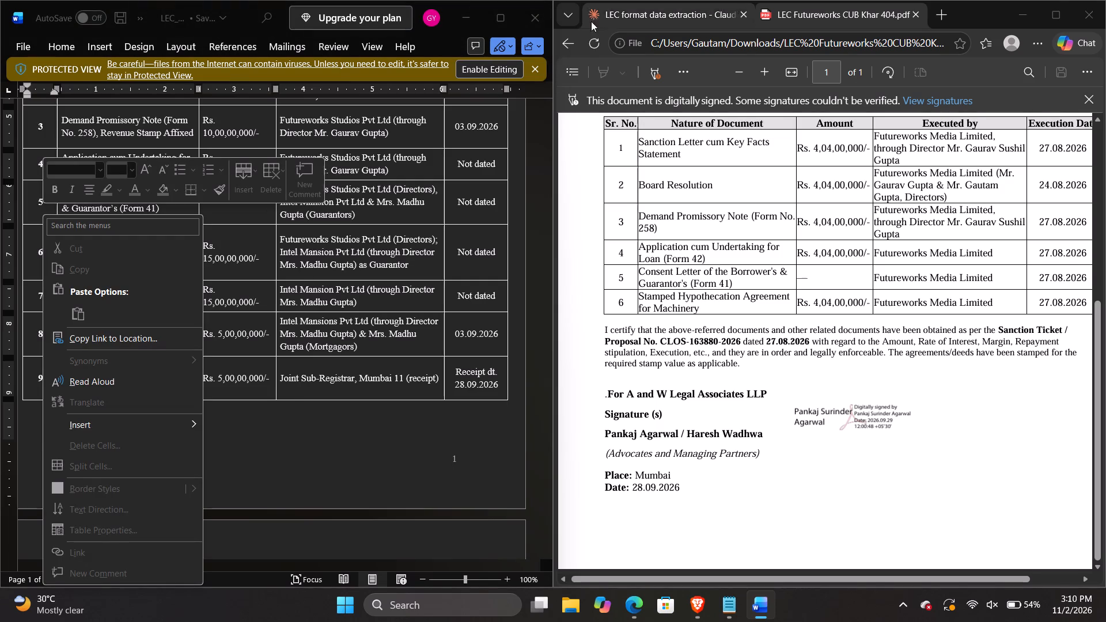
left_click(494, 71)
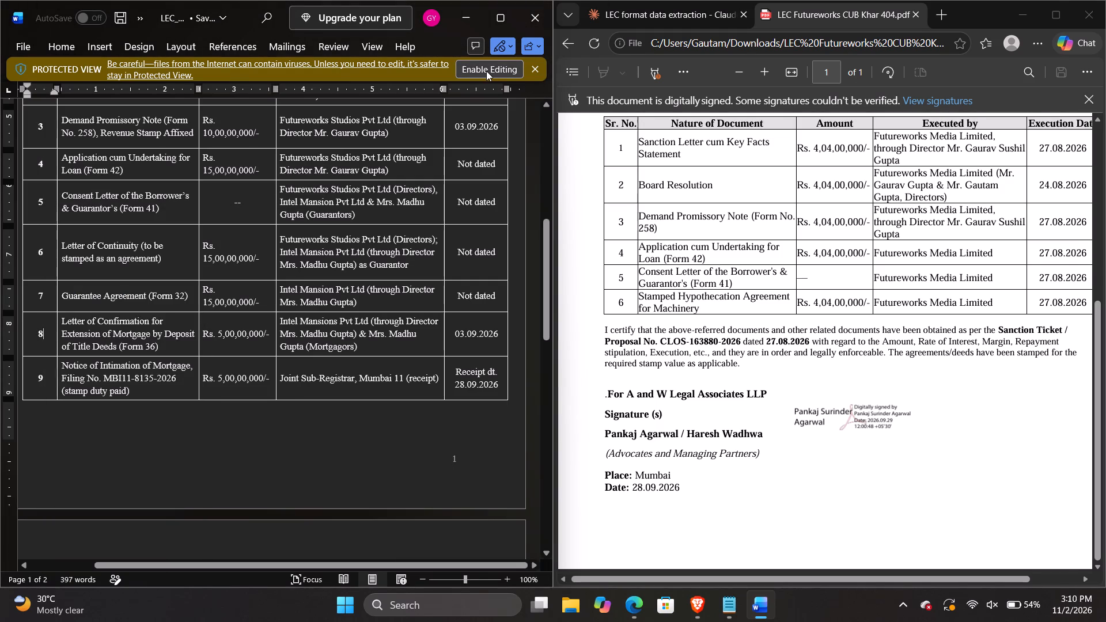
left_click(484, 71)
scroll(246, 261, "down", 1)
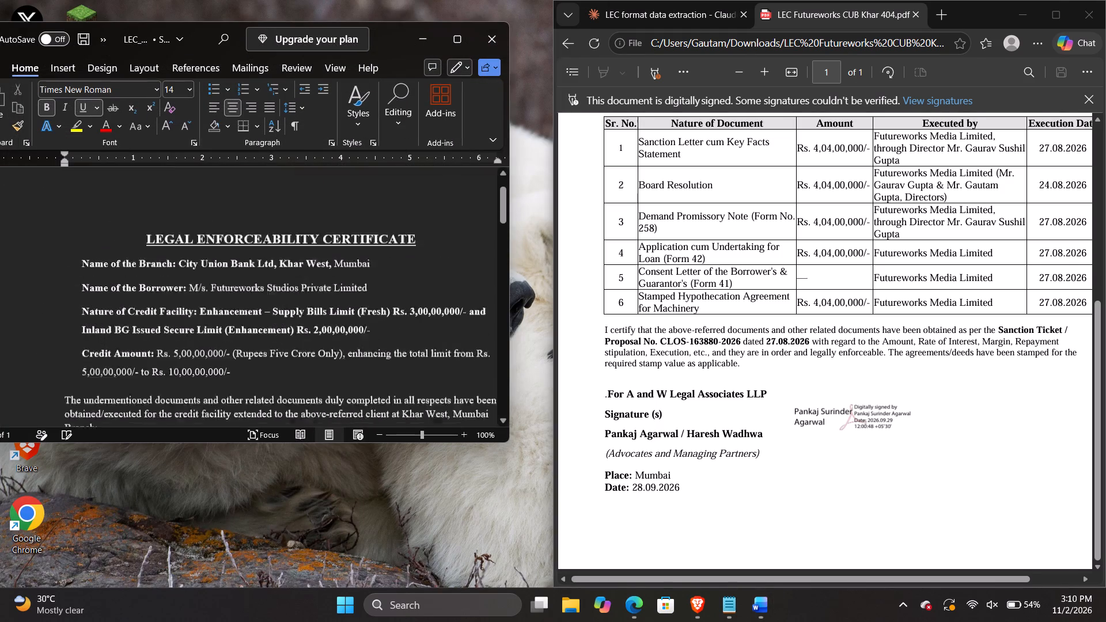
scroll(246, 261, "down", 1)
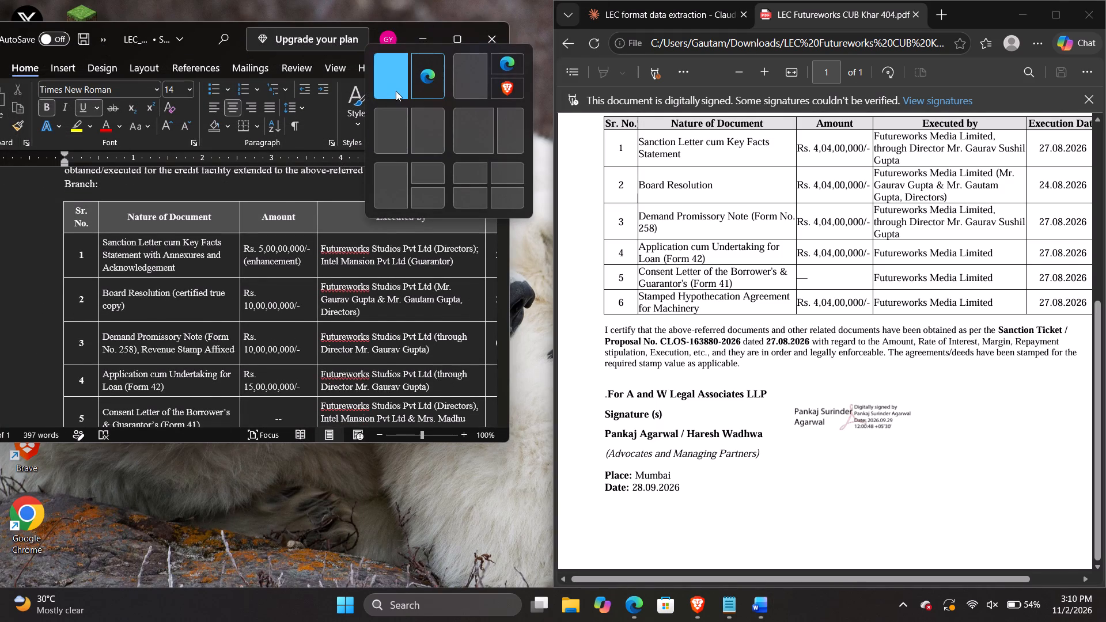
left_click(396, 91)
Delete the Letter of Confirmation for Extension of Mortgage by Deposit of Title Deeds (Form 36) row from the document table.
scroll(269, 317, "down", 1)
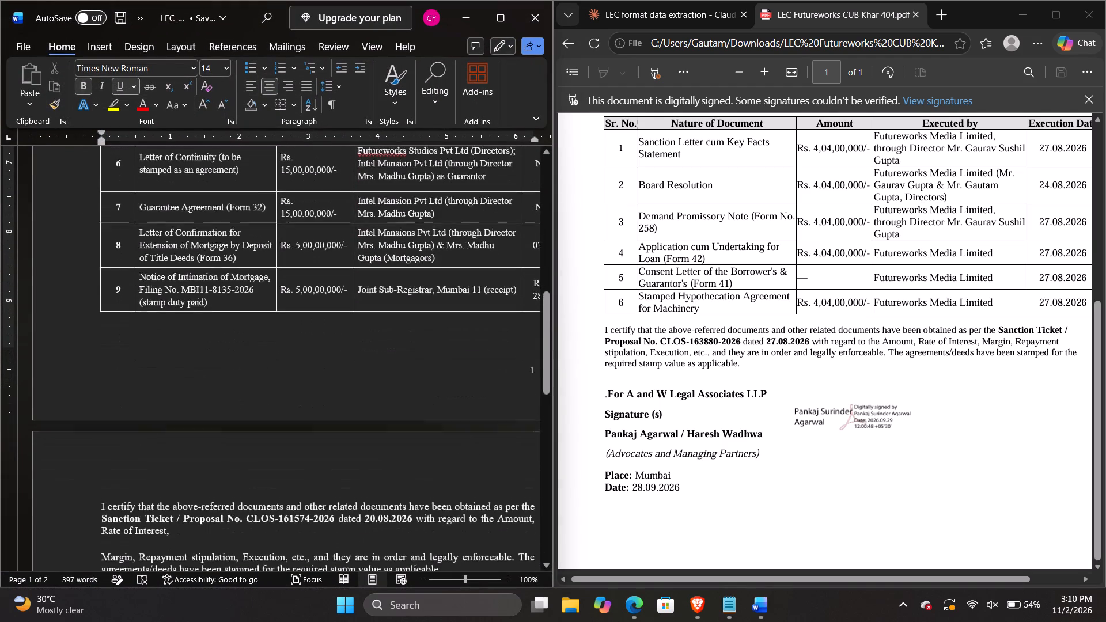
scroll(269, 317, "up", 3)
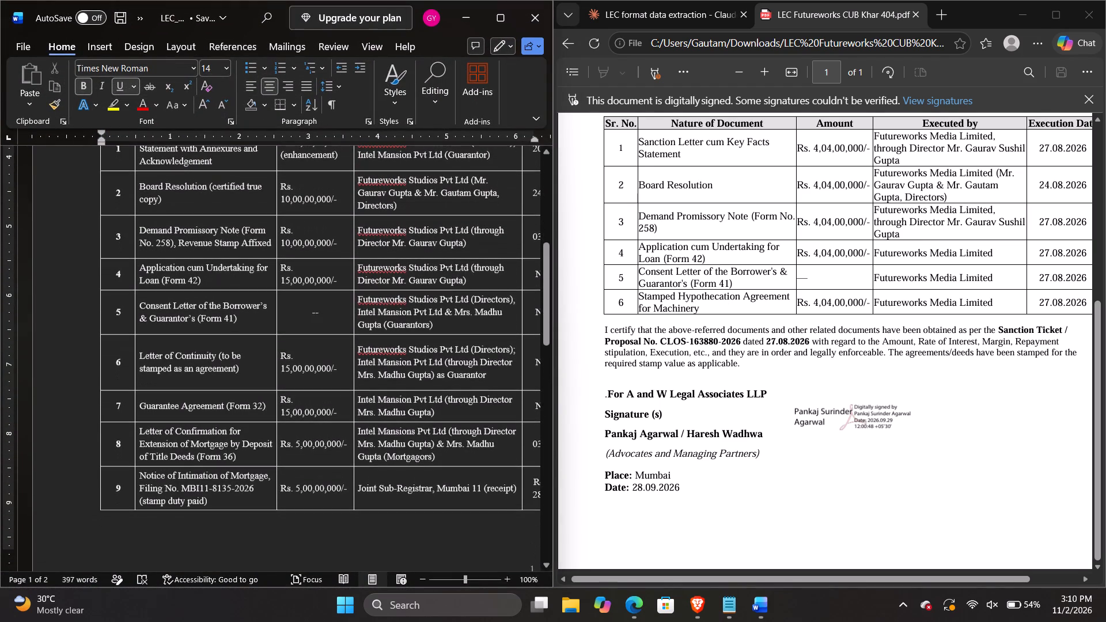
scroll(340, 331, "up", 1)
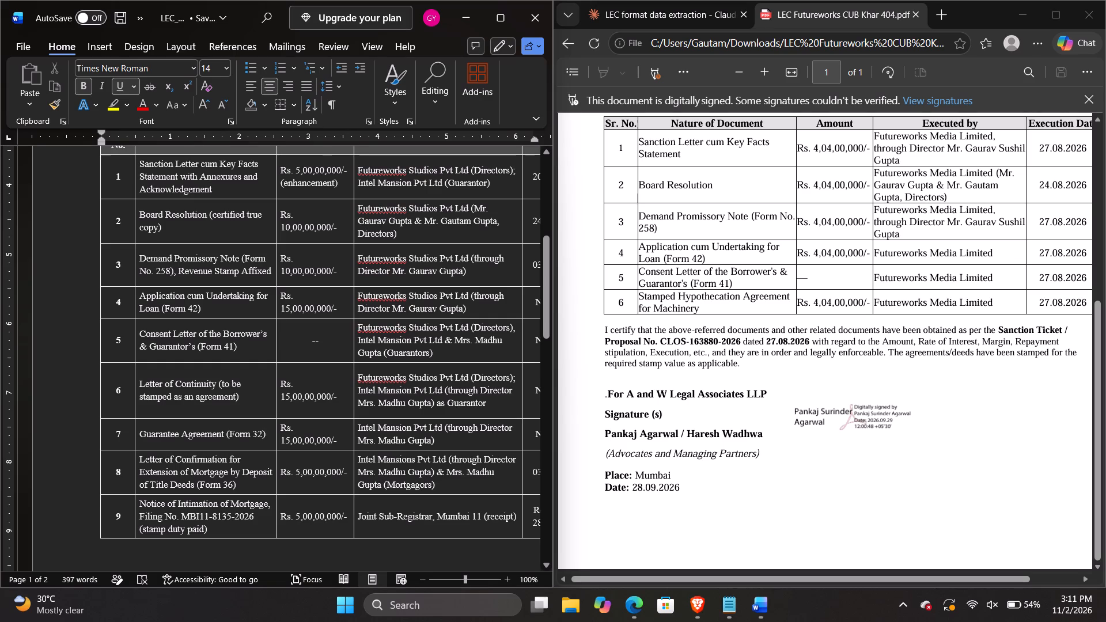
right_click(131, 462)
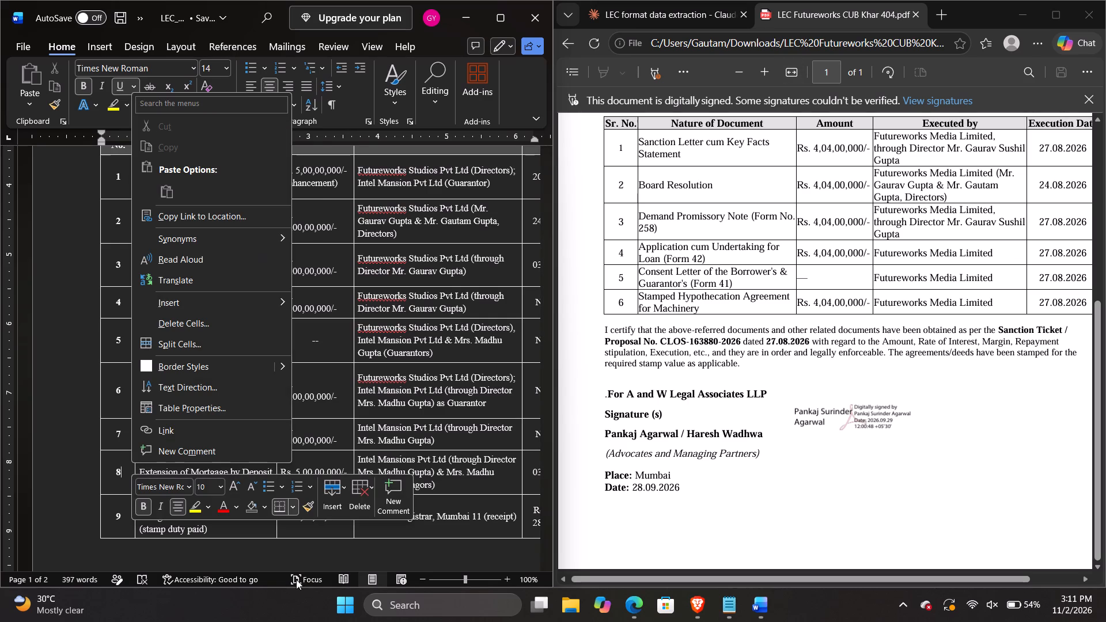
left_click(370, 481)
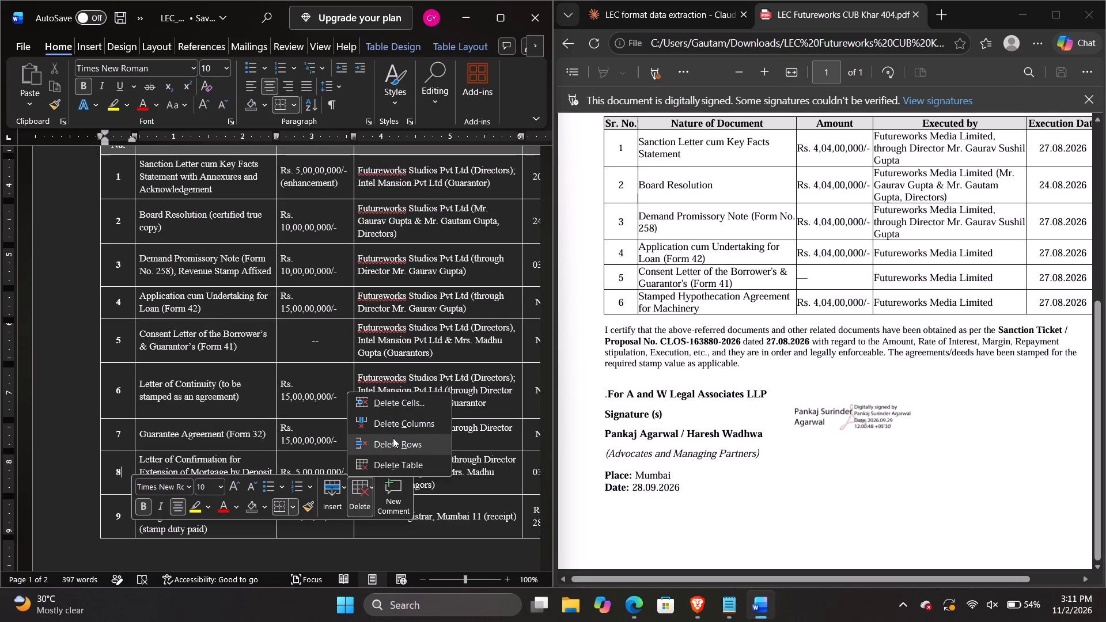
left_click(393, 438)
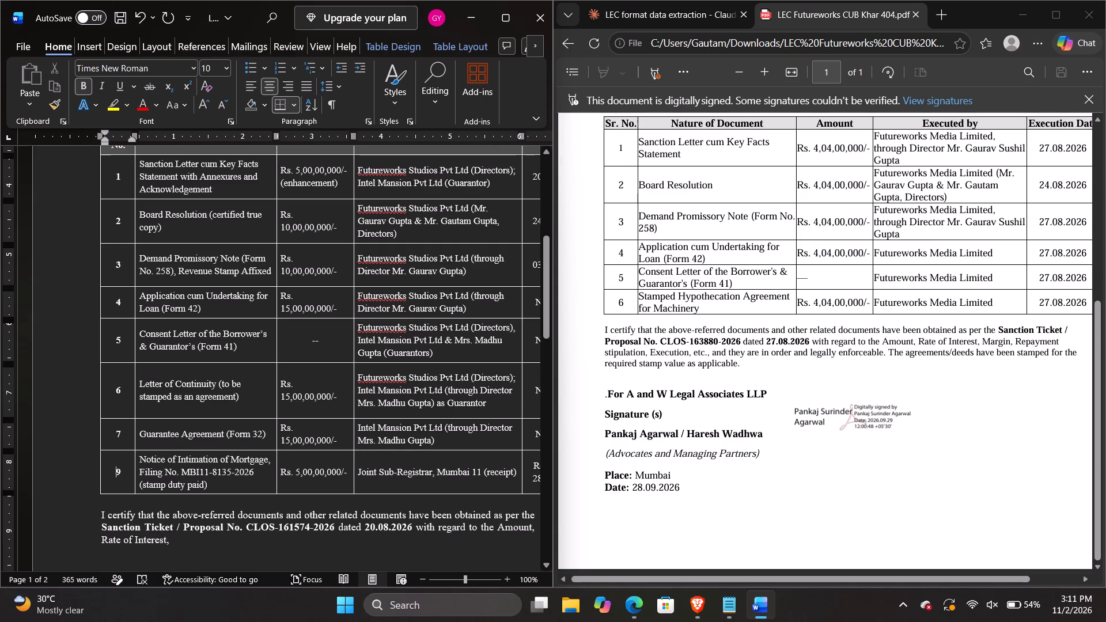
Renumber the Notice of Intimation of Mortgage row as 8 in the document table.
left_click(126, 470)
key("BackSpace")
key("8")
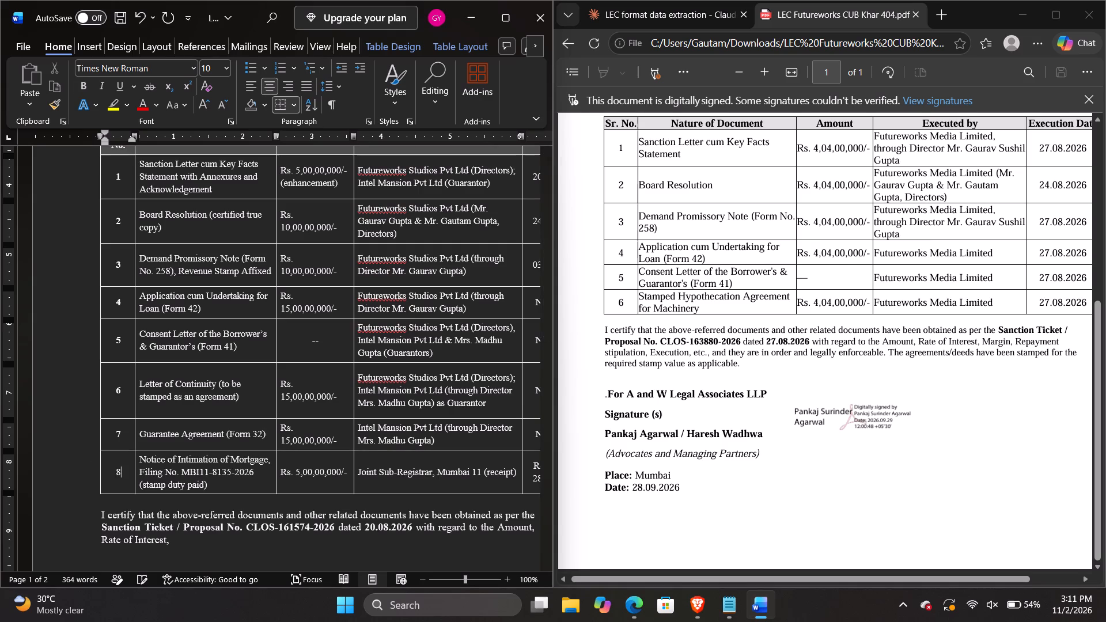
key("Return")
key("BackSpace")
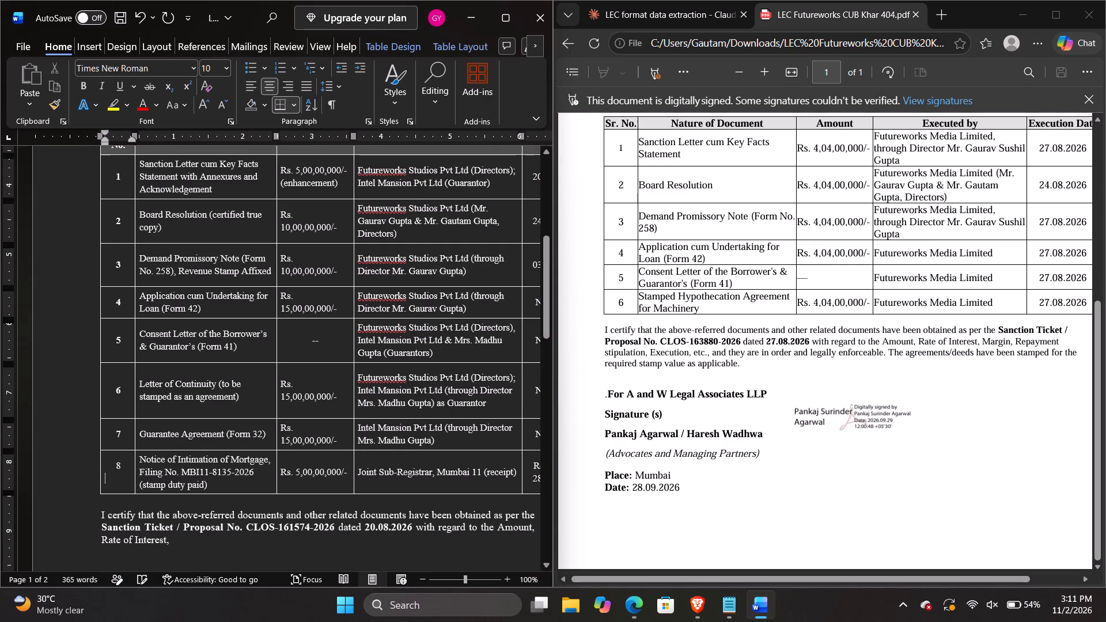
key("BackSpace")
Check the document table in the signed Khar 404 PDF alongside the edited Futureworks Studios certificate.
scroll(734, 242, "up", 1)
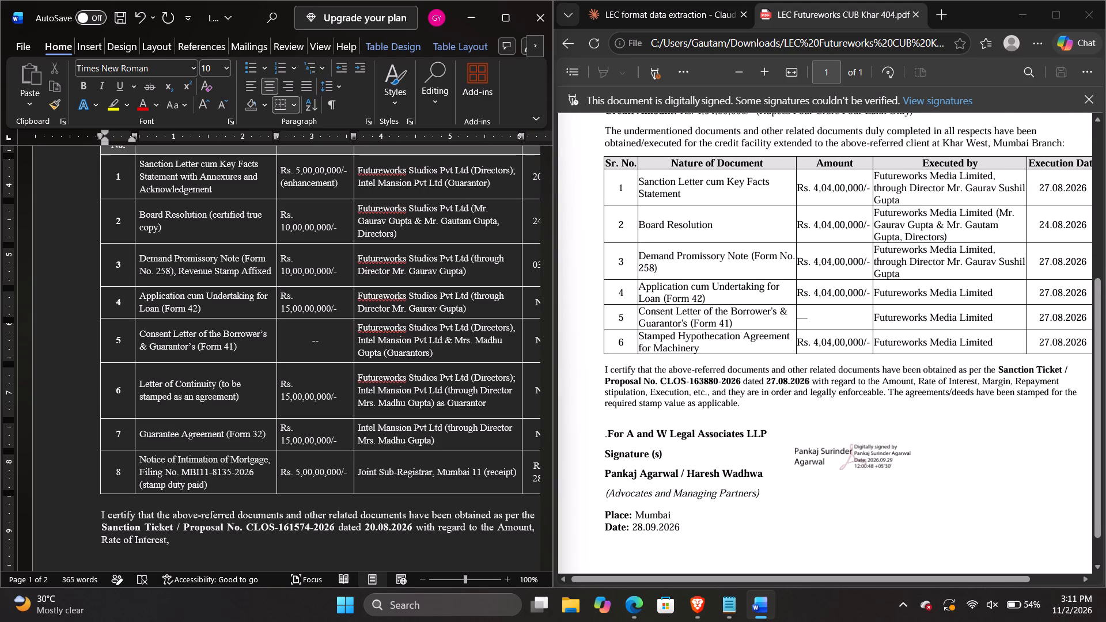
scroll(734, 242, "up", 1)
scroll(734, 242, "left", 1)
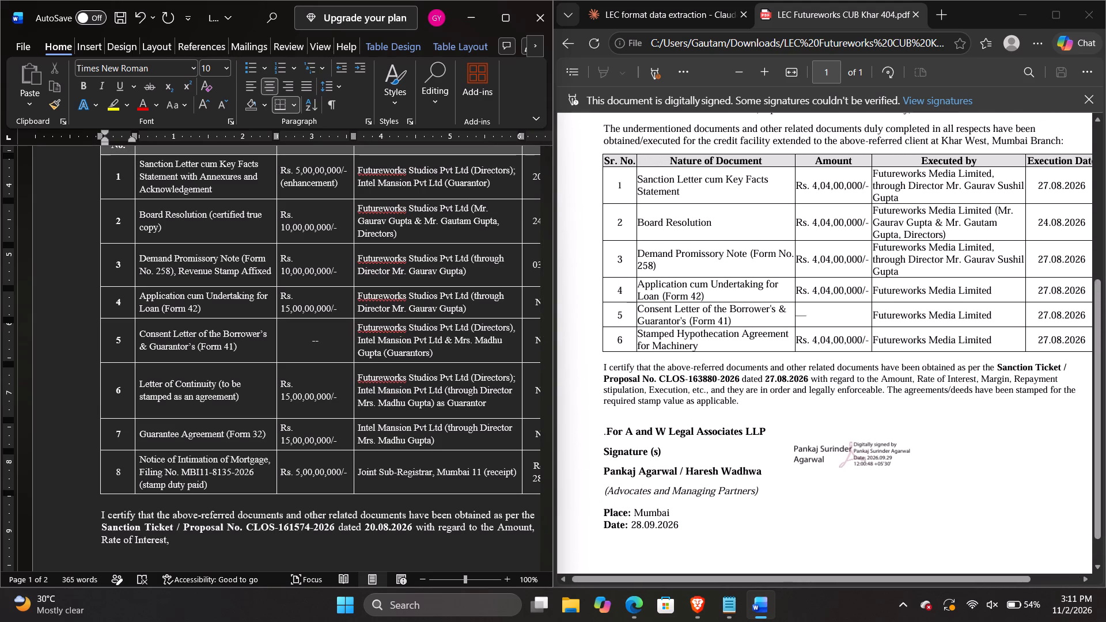
scroll(734, 242, "left", 1)
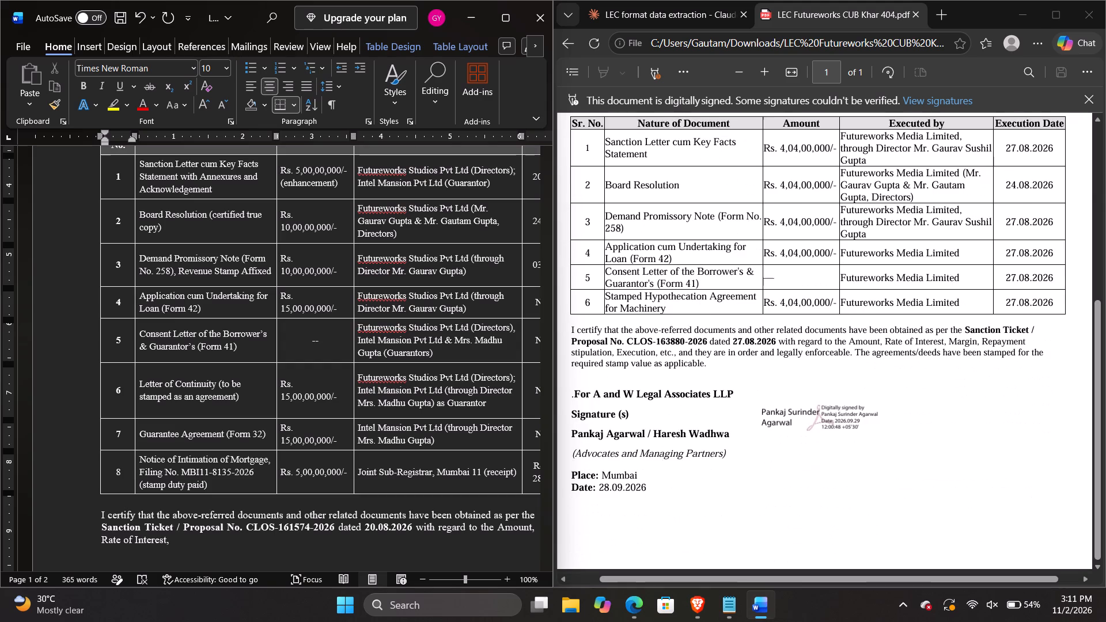
scroll(734, 242, "left", 1)
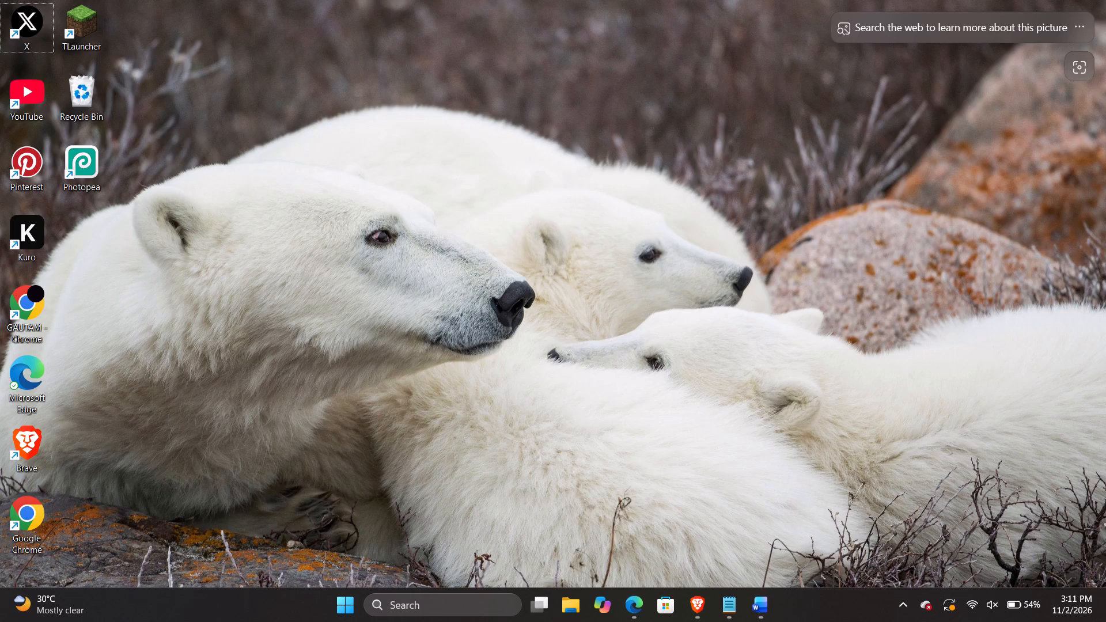
Open the borrower's LEC certificate from the ANDHERI subfolder of CUB on the C: drive.
left_click(336, 618)
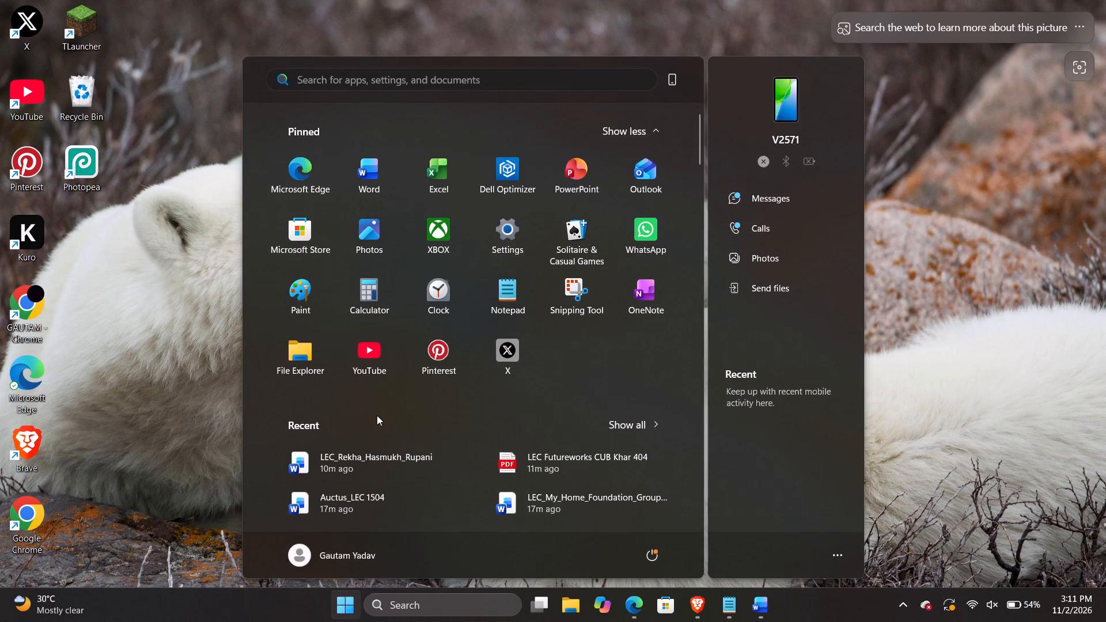
left_click(190, 444)
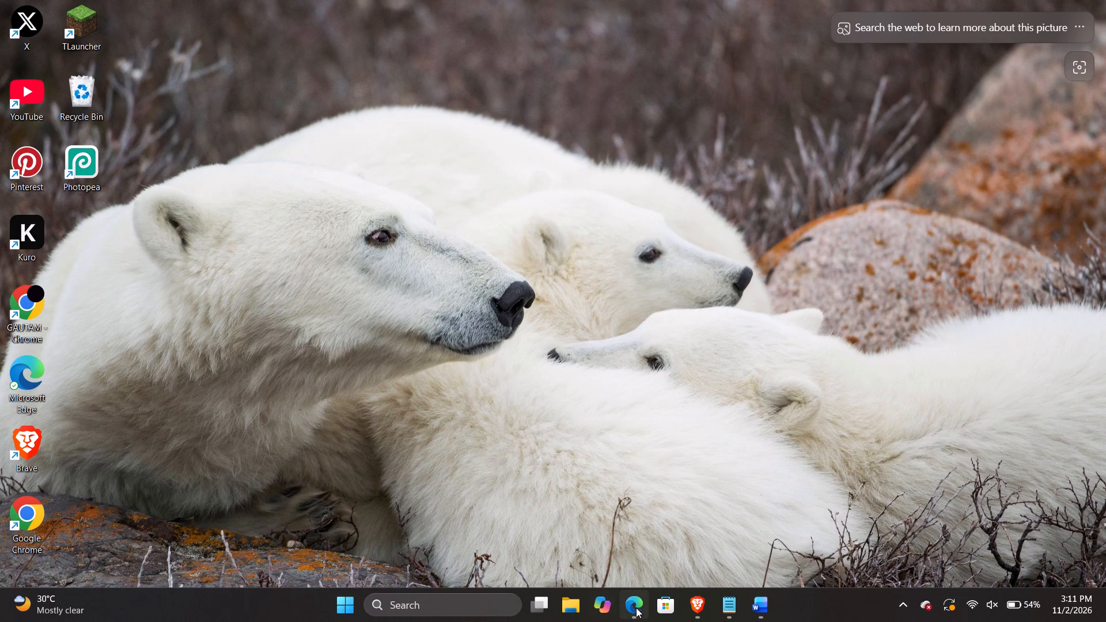
left_click(573, 617)
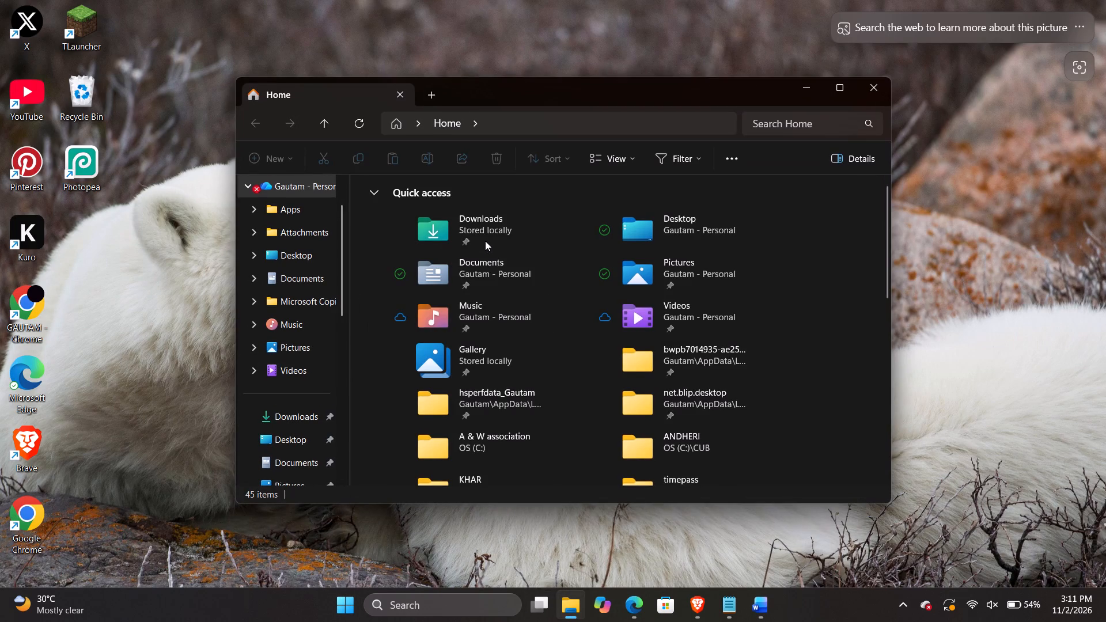
scroll(466, 473, "down", 1)
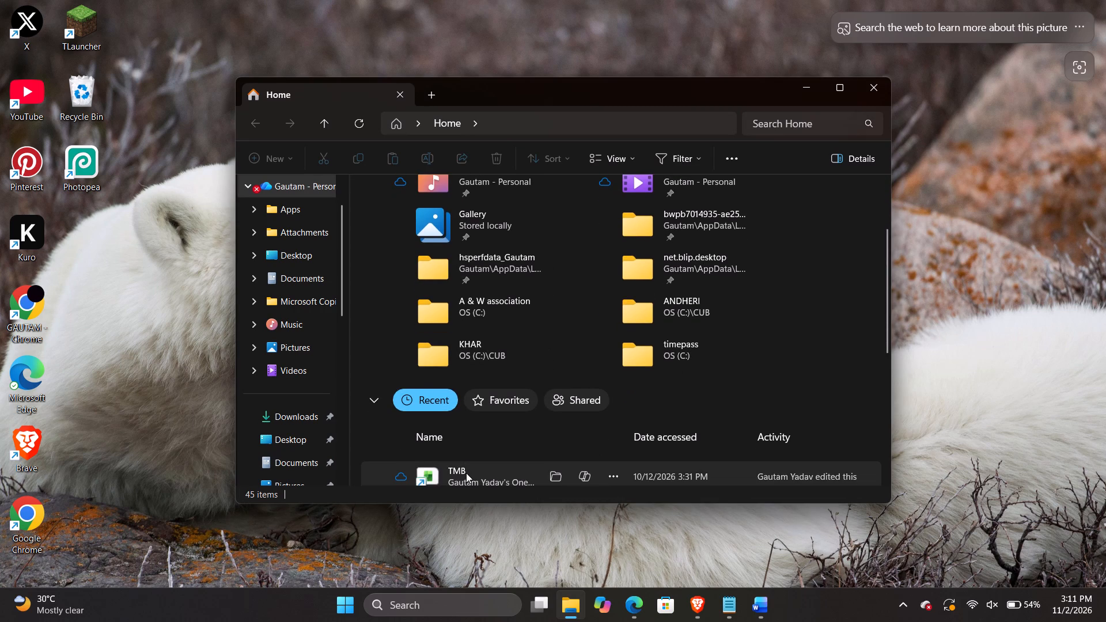
scroll(466, 473, "down", 2)
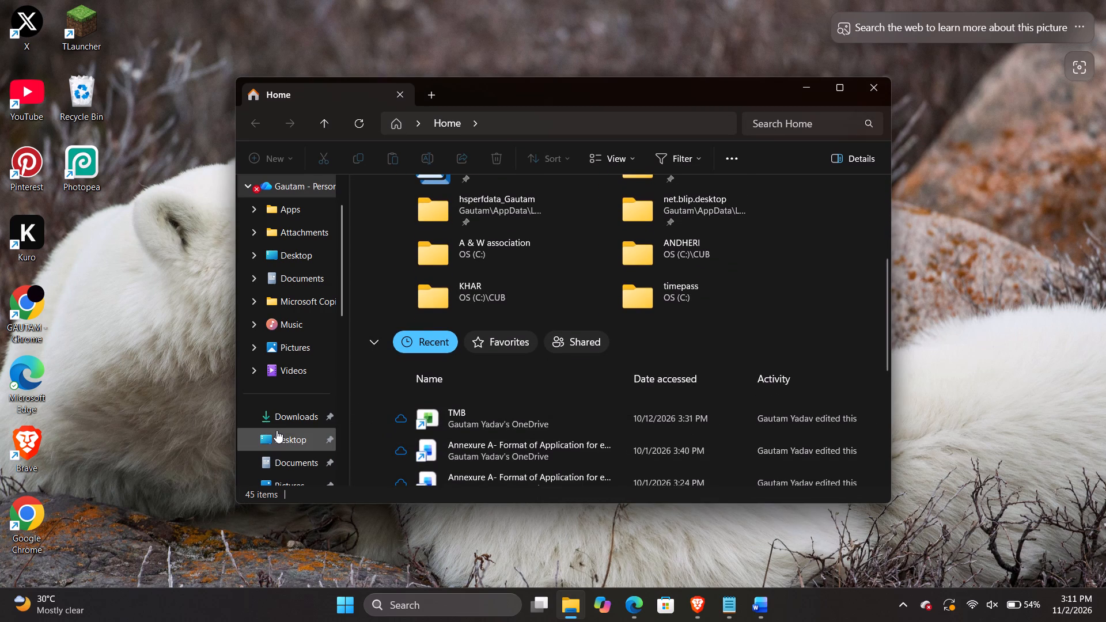
scroll(276, 430, "down", 6)
left_click(298, 409)
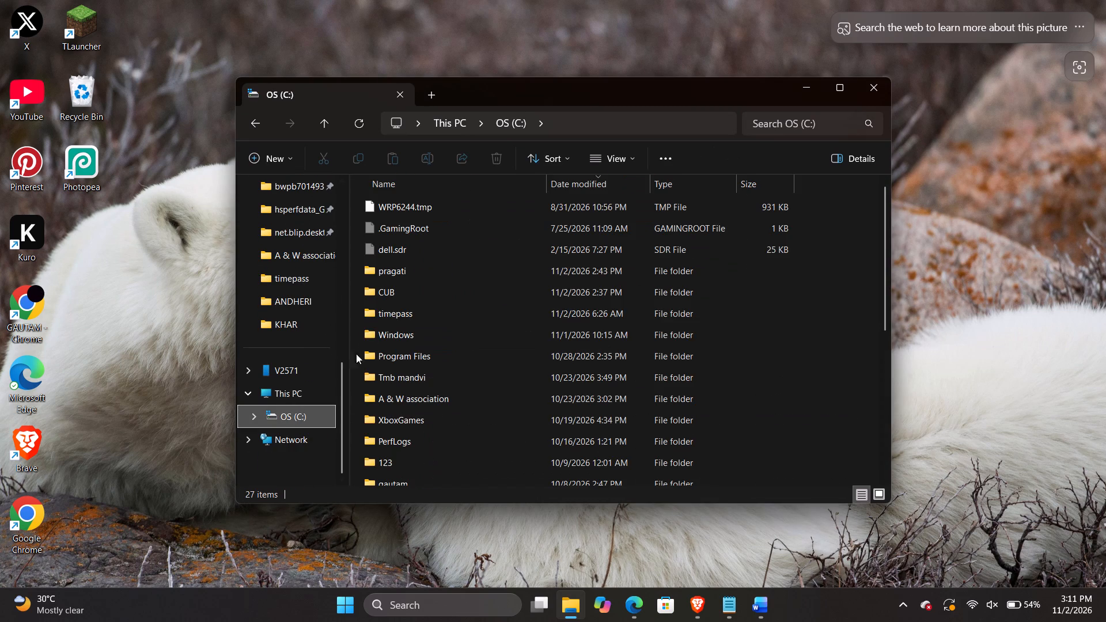
double_click(393, 298)
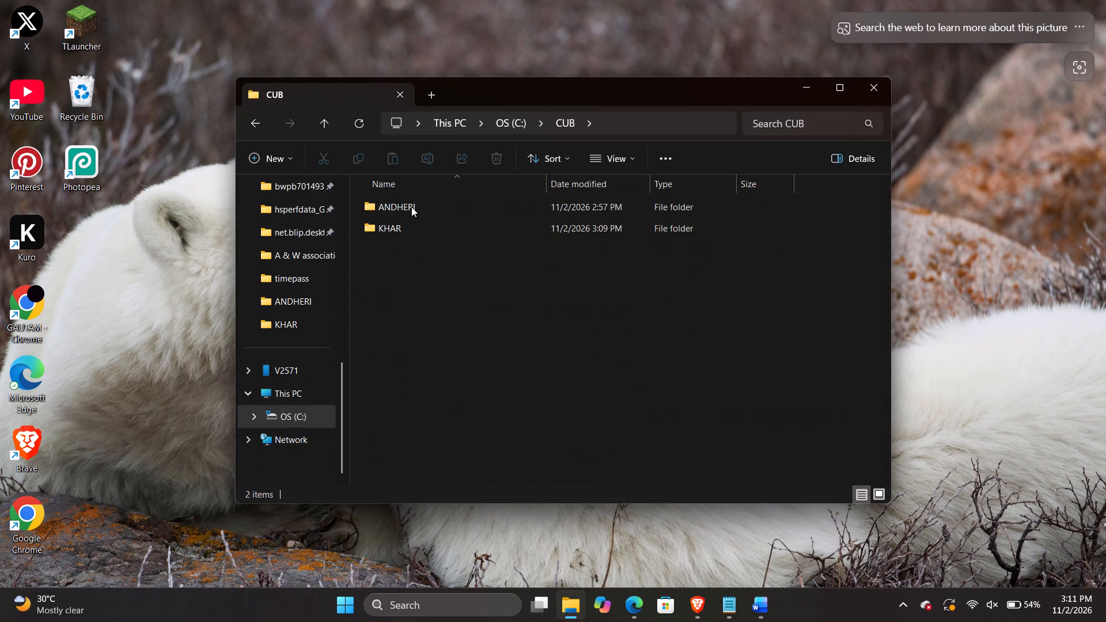
double_click(411, 207)
double_click(408, 229)
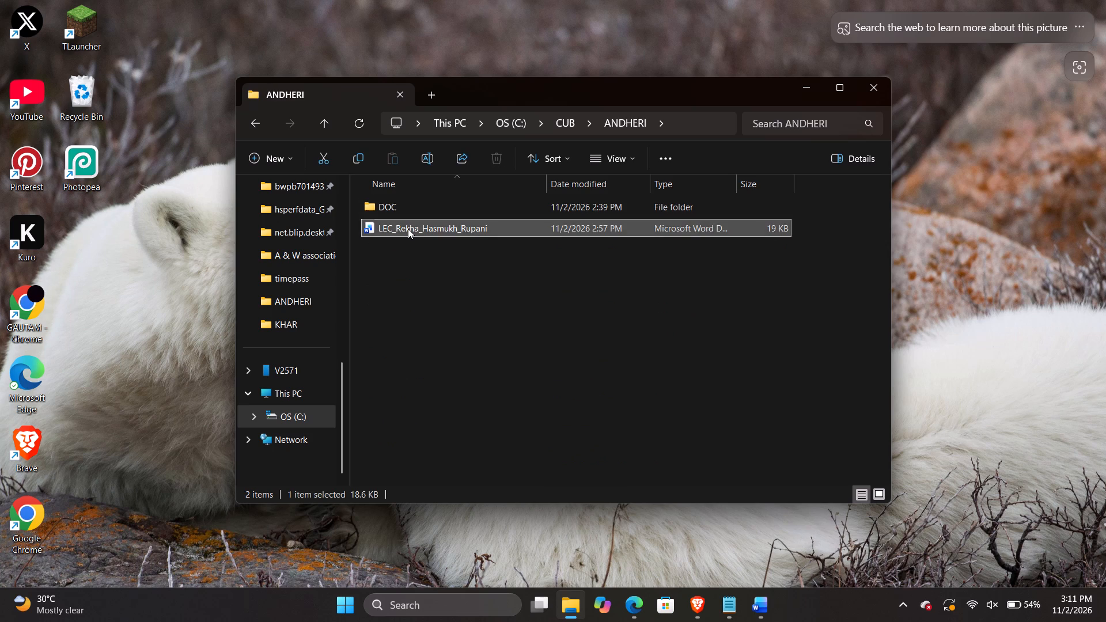
scroll(261, 276, "down", 1)
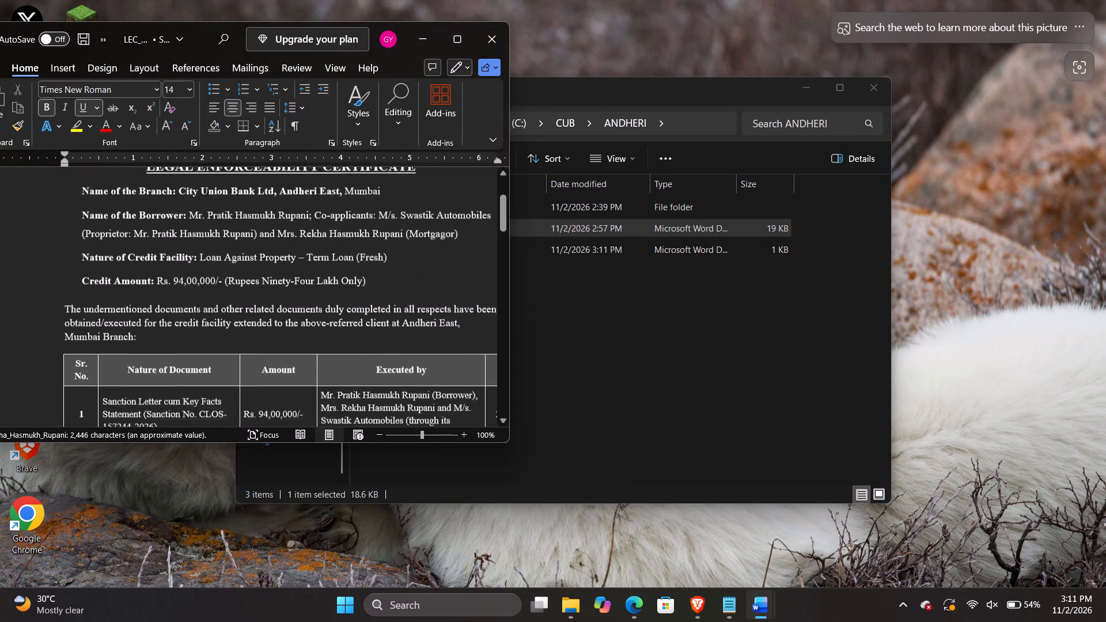
Review the Andheri certificate's document table and certification paragraph, and close the certificate.
scroll(261, 276, "down", 2)
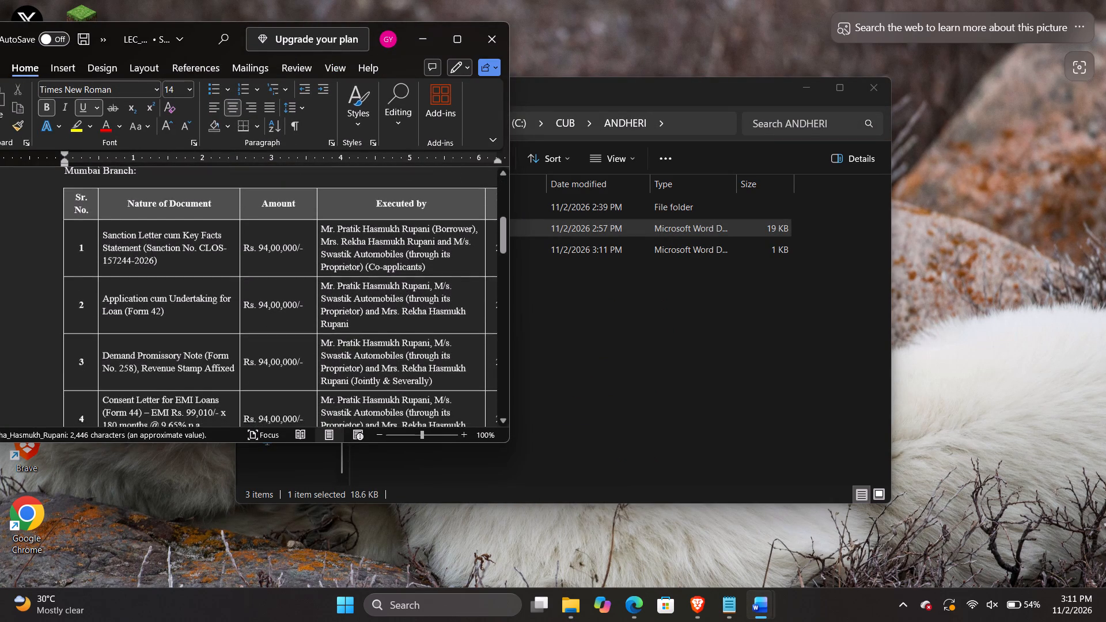
scroll(262, 274, "down", 2)
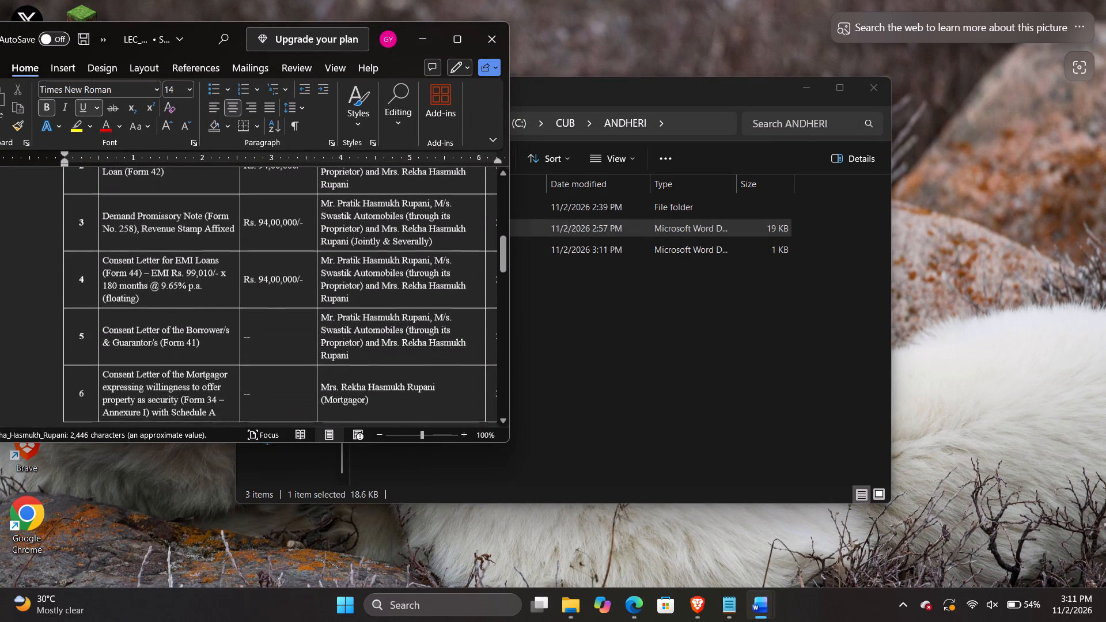
scroll(262, 274, "down", 4)
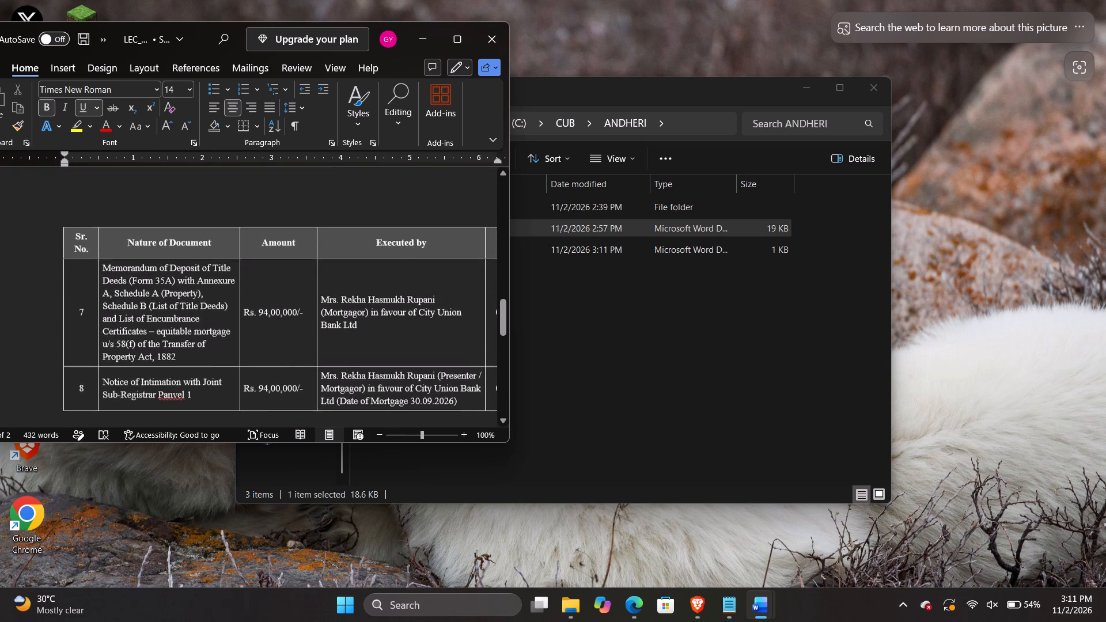
scroll(185, 335, "down", 1)
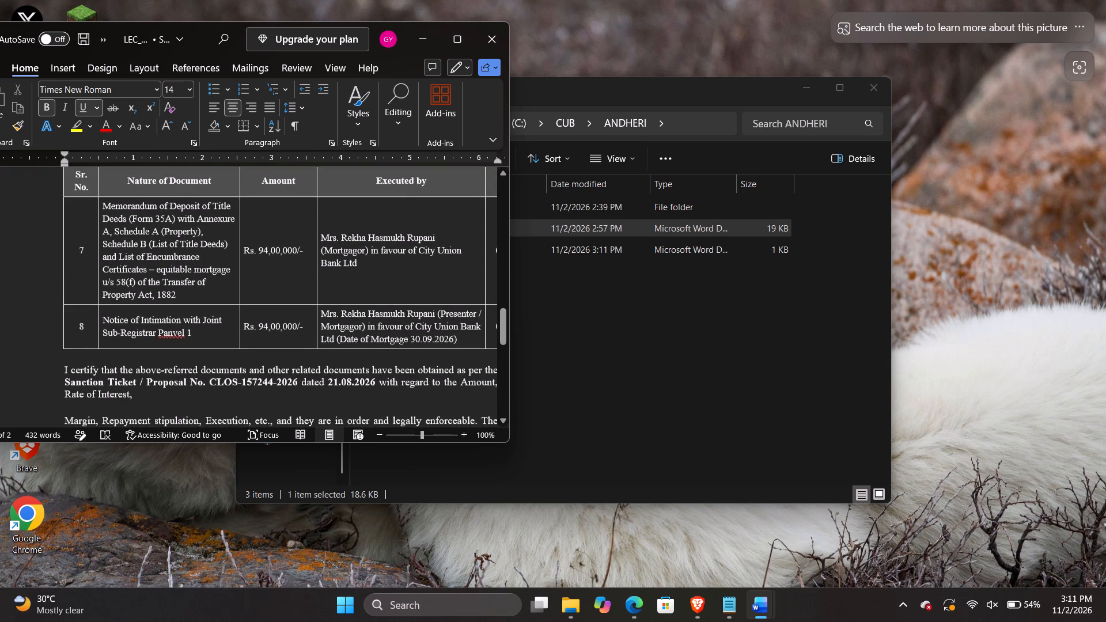
left_click(497, 45)
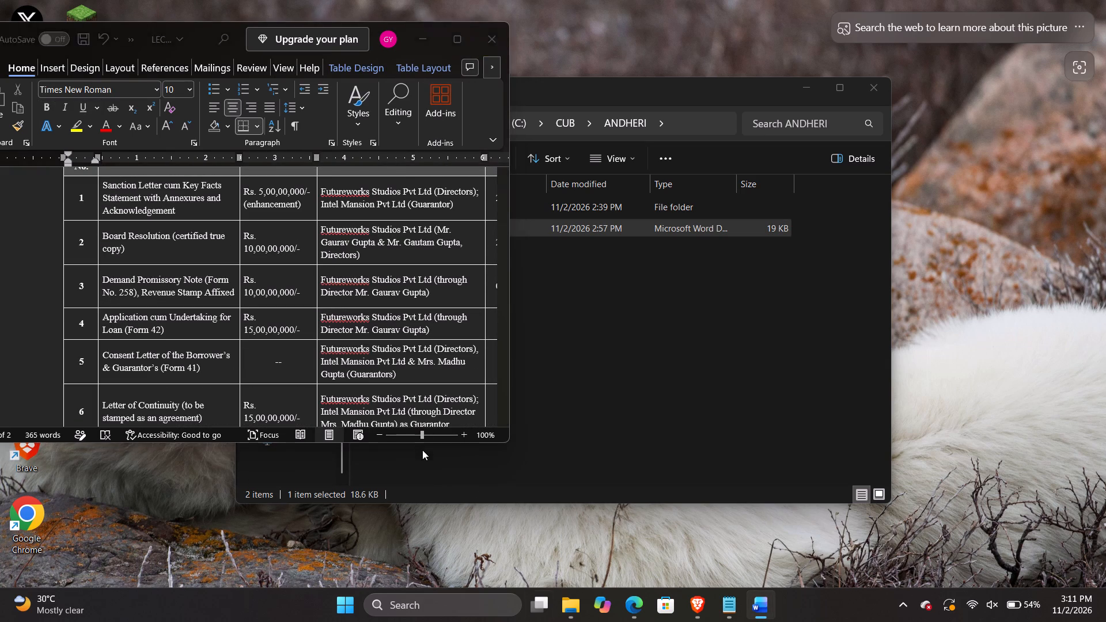
Minimize the Futureworks Studios certificate and the Khar 404 PDF, and close the ANDHERI folder window.
left_click(774, 138)
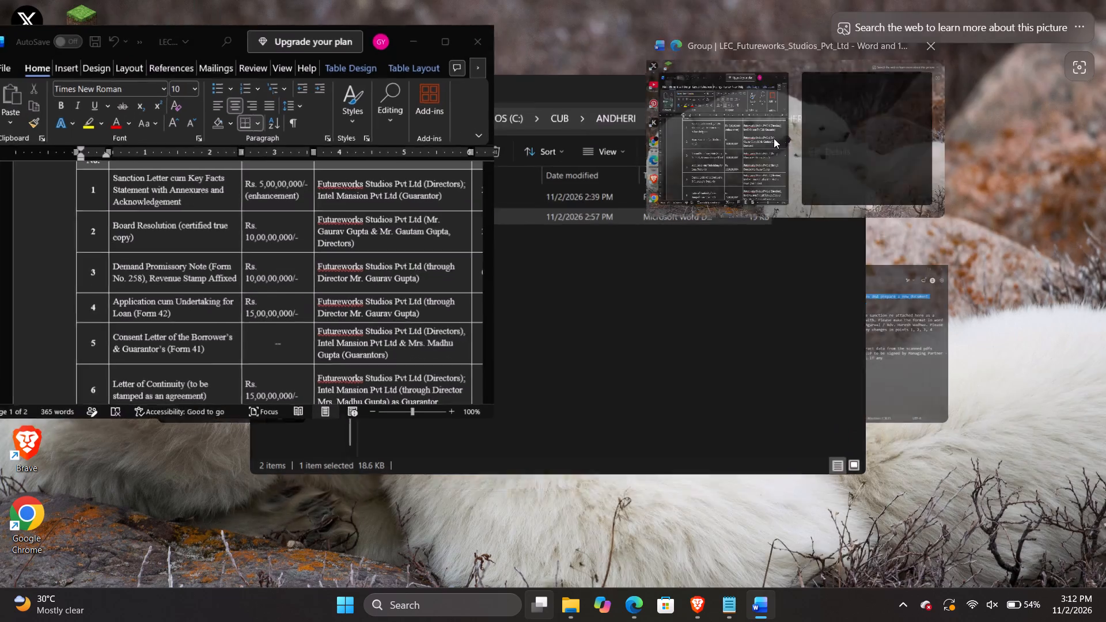
left_click(469, 47)
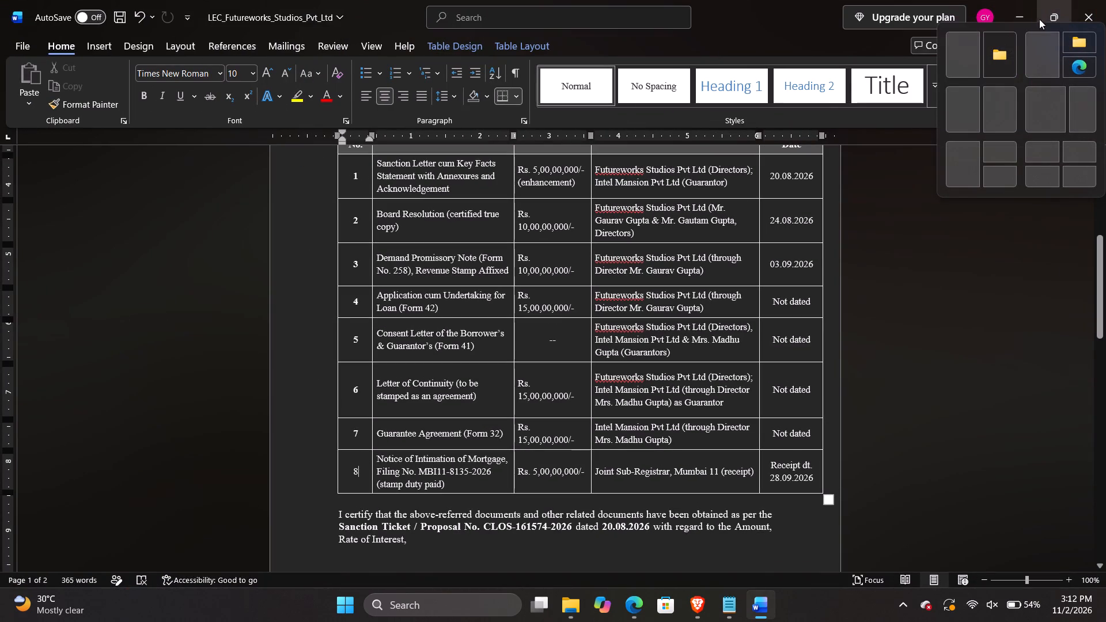
left_click(1020, 18)
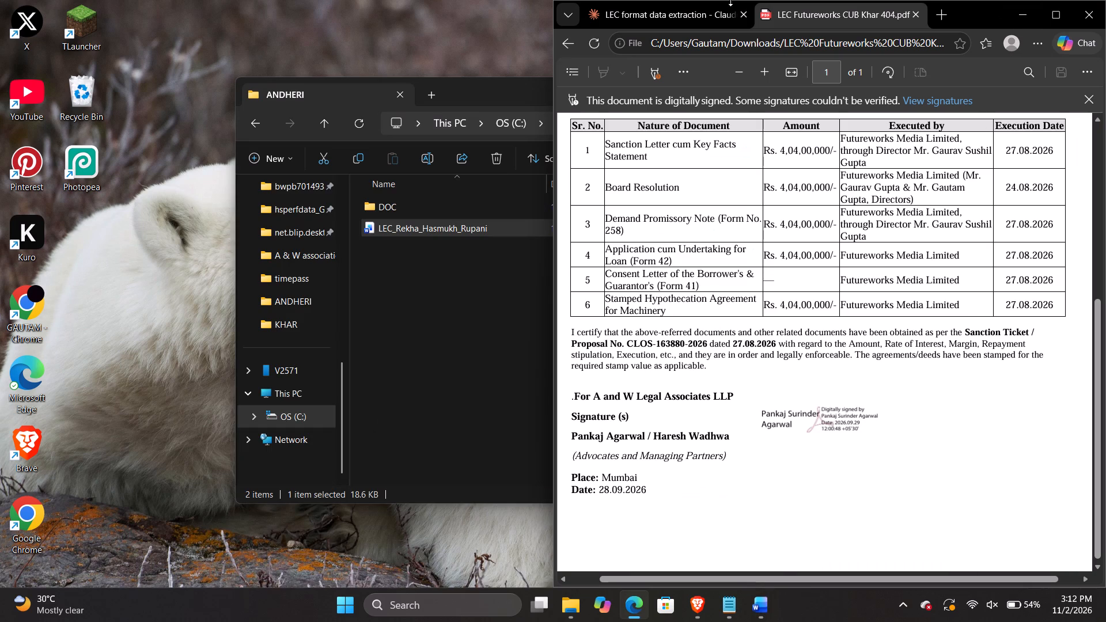
left_click(1025, 11)
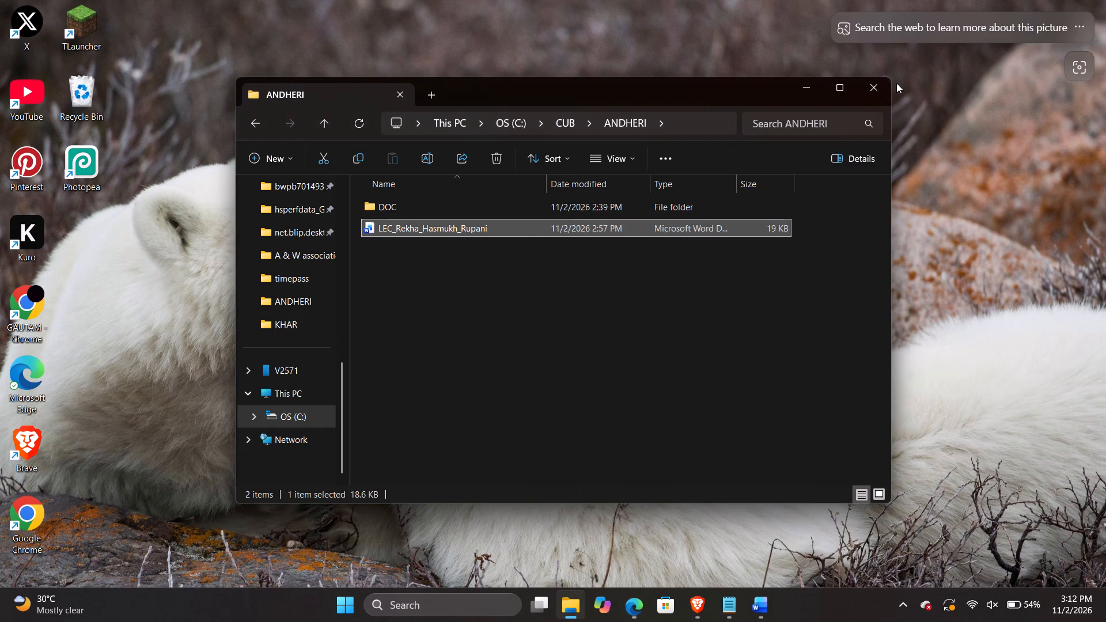
left_click(878, 84)
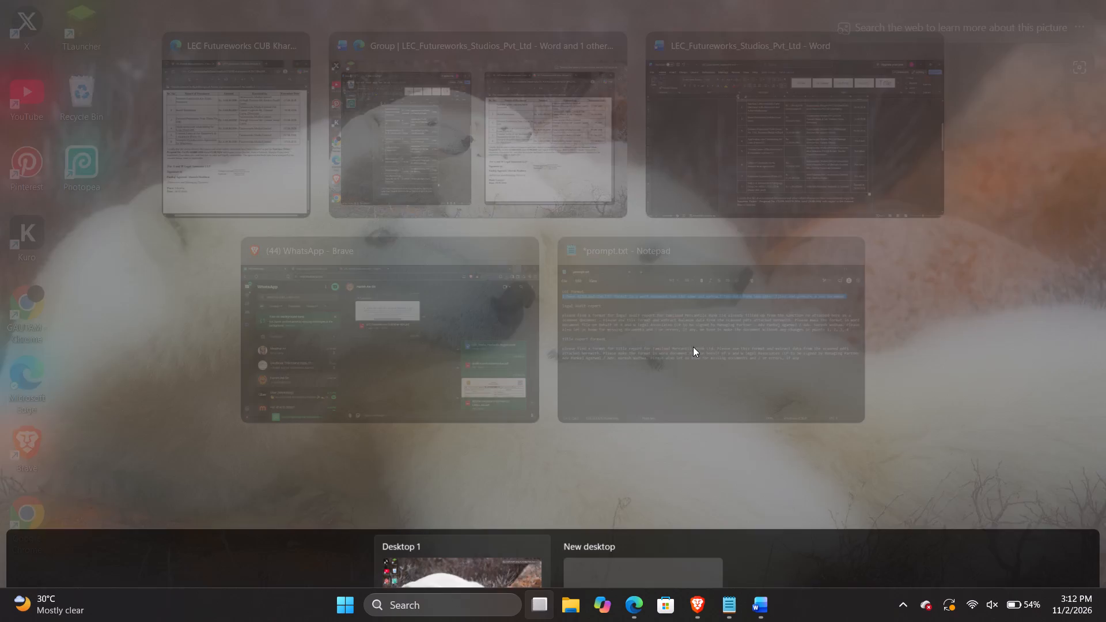
Bring back the Futureworks Studios certificate and arrange it side by side with the signed Khar 404 PDF.
left_click(531, 122)
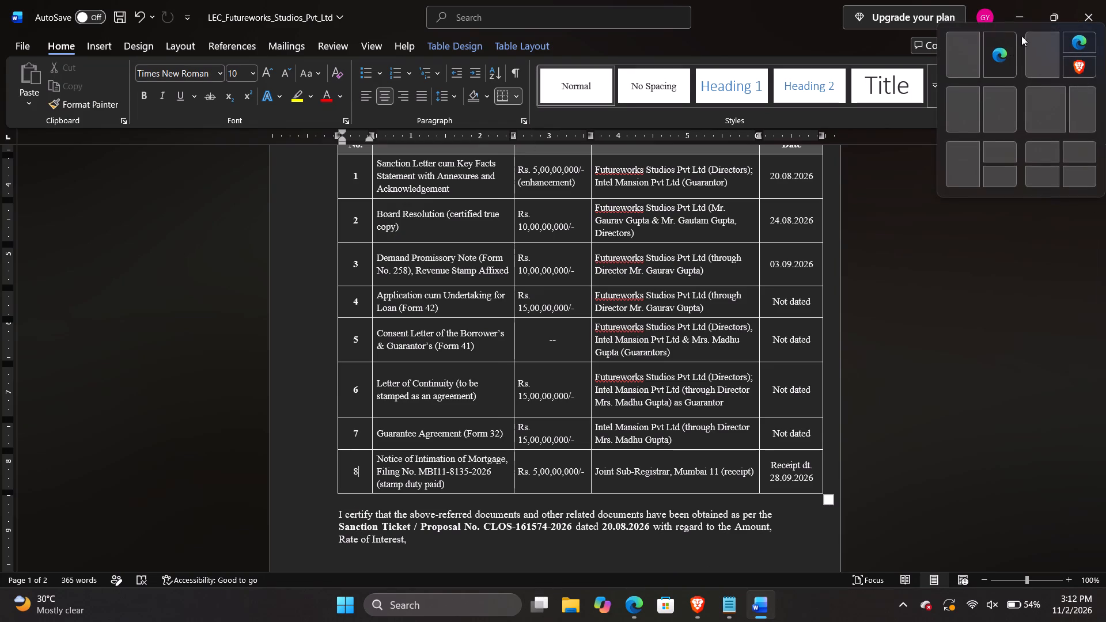
left_click(970, 55)
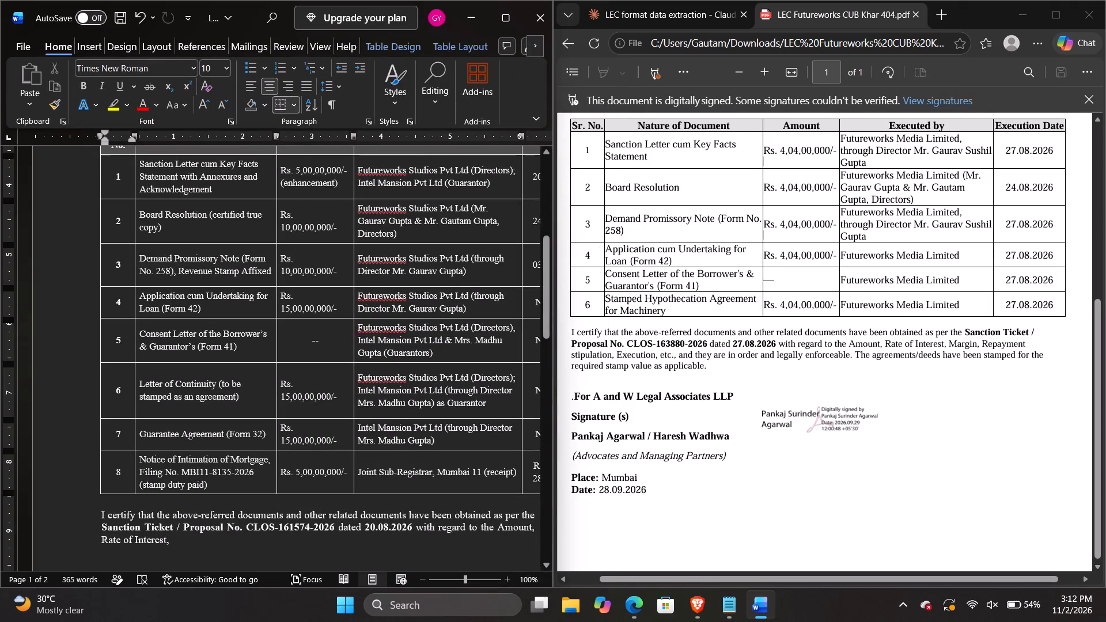
Compare the Futureworks Studios certificate with the signed Khar 404 PDF, and close the PDF's browser window.
scroll(678, 266, "up", 1)
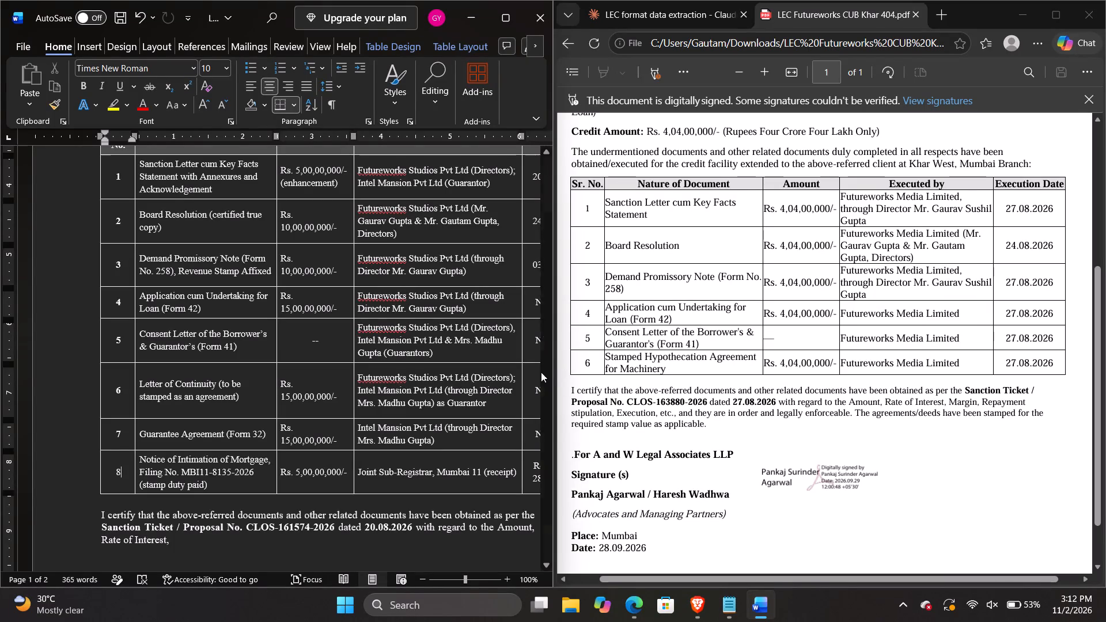
scroll(233, 446, "up", 3)
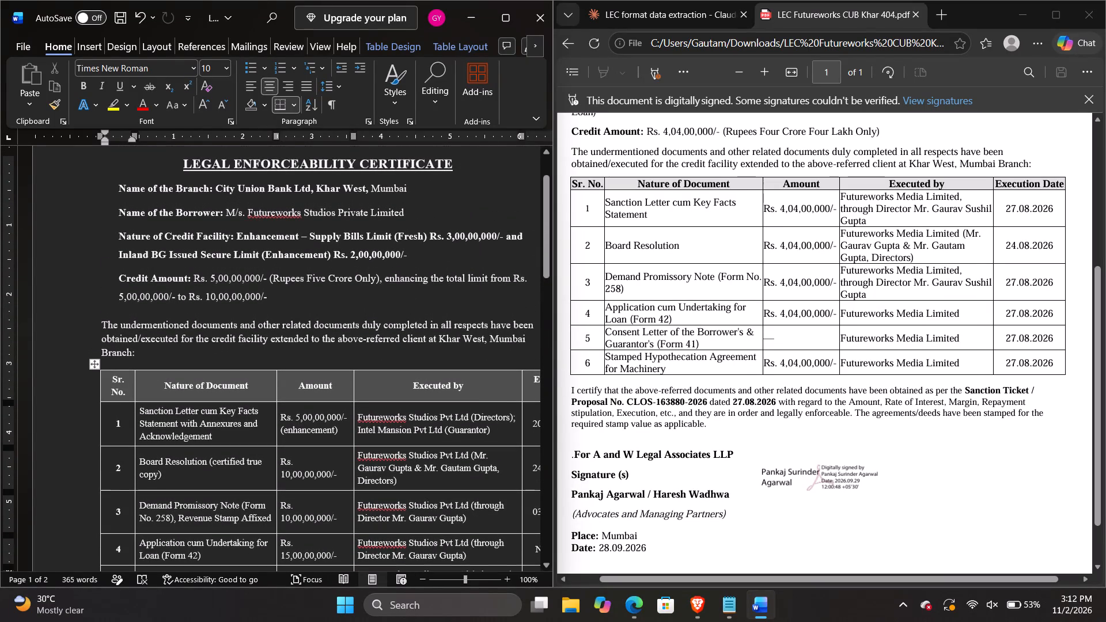
scroll(292, 386, "down", 5)
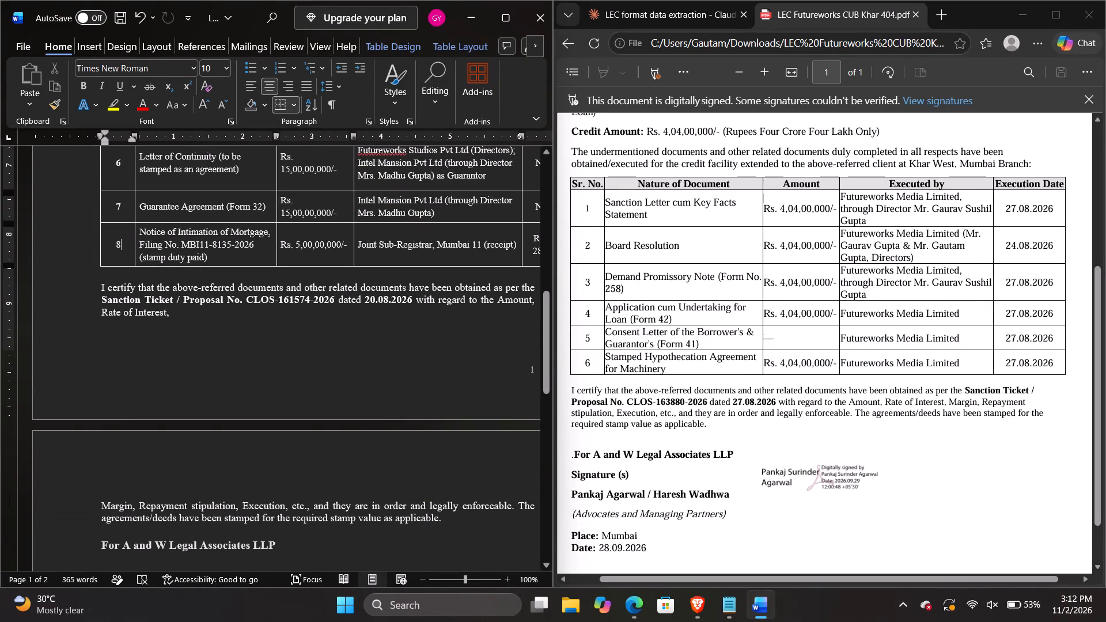
left_click(1089, 5)
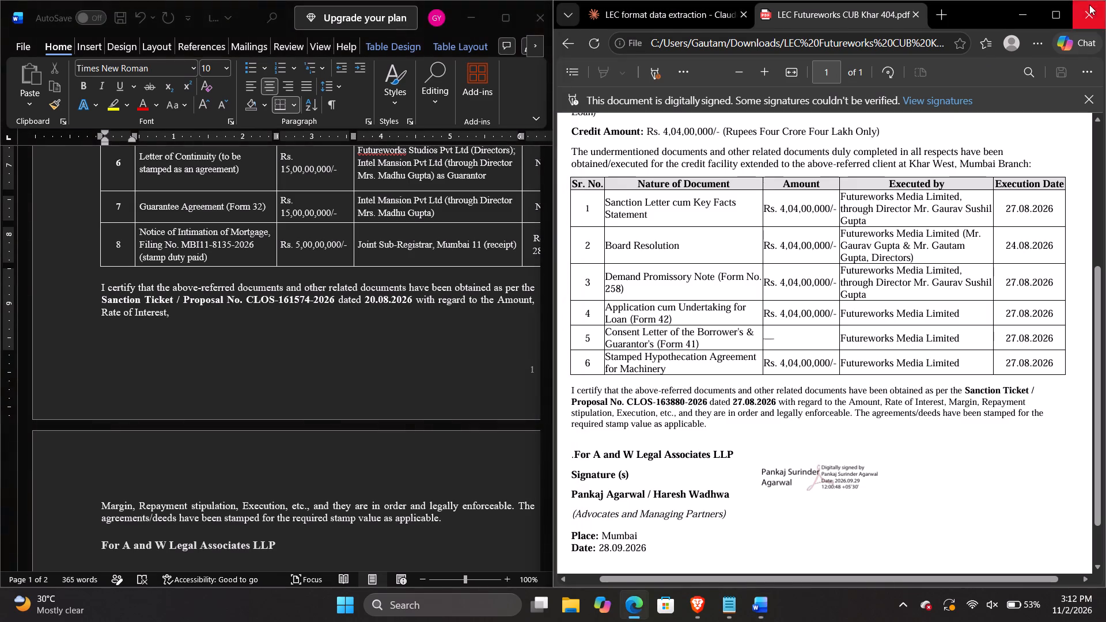
Maximize the Futureworks Studios certificate, save it and close it.
left_click(503, 25)
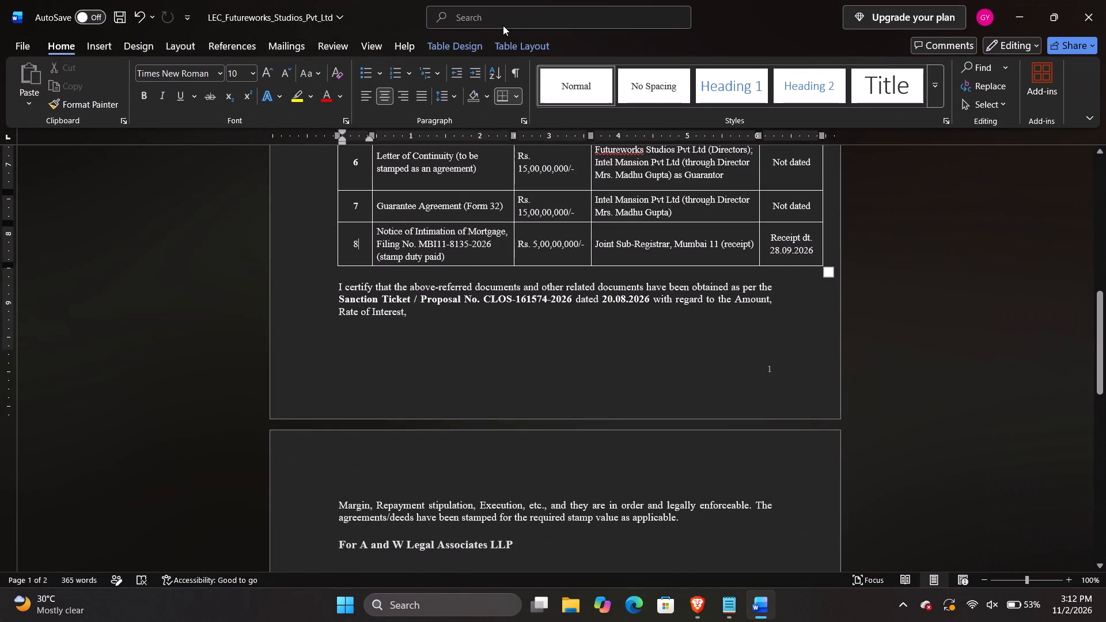
key("ctrl+s")
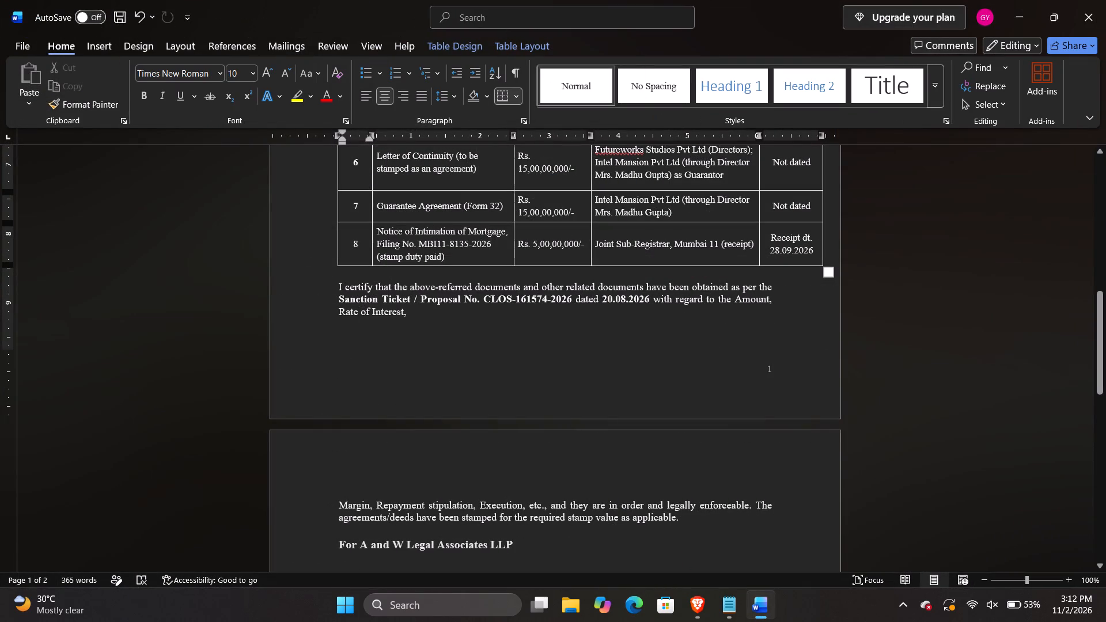
left_click(1103, 1)
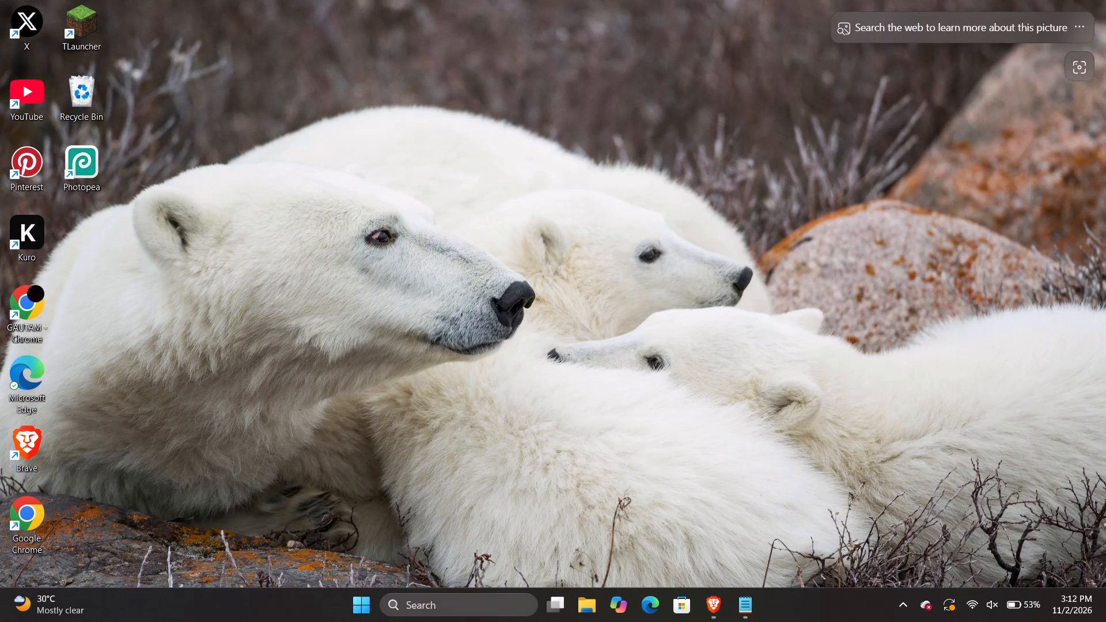
Bring up the pinned apps and recent files.
left_click(350, 605)
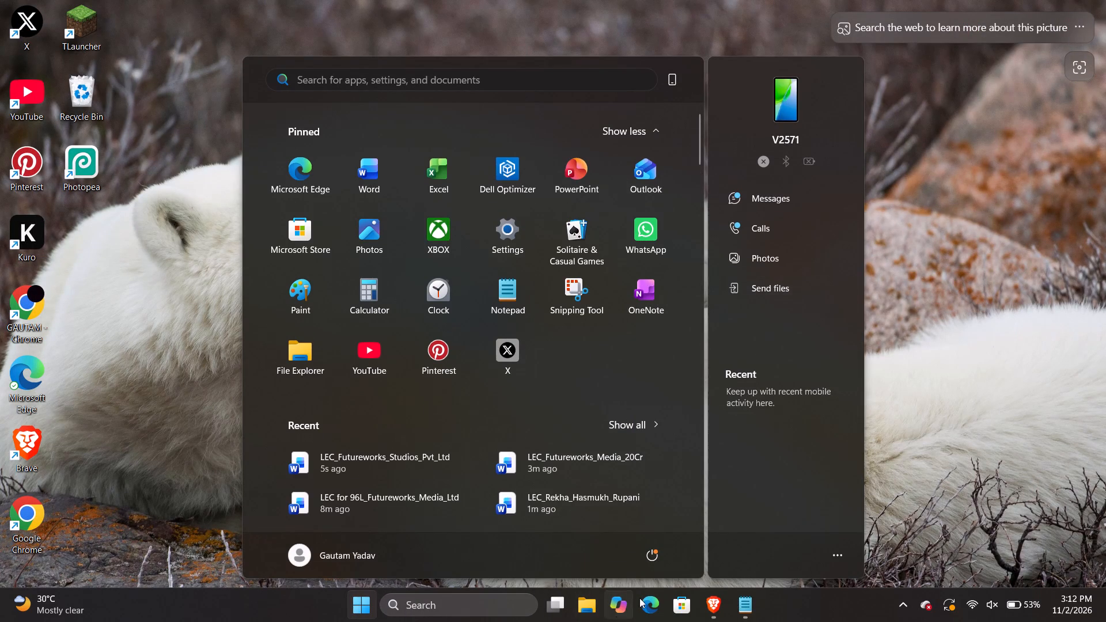